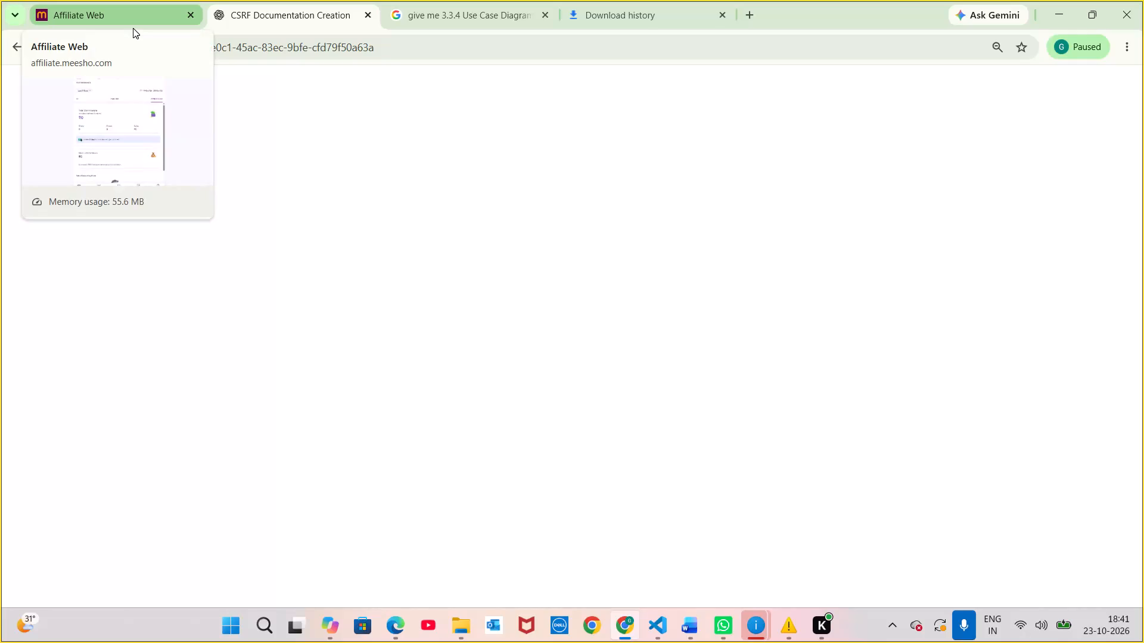
click(133, 28)
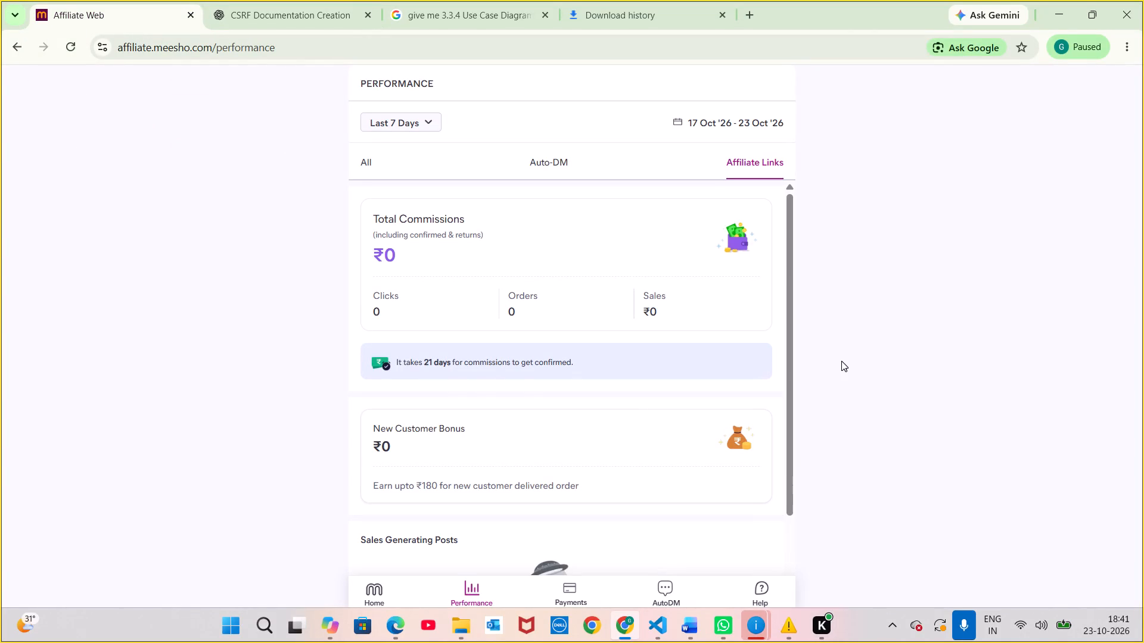
scroll(596, 357, down, 6)
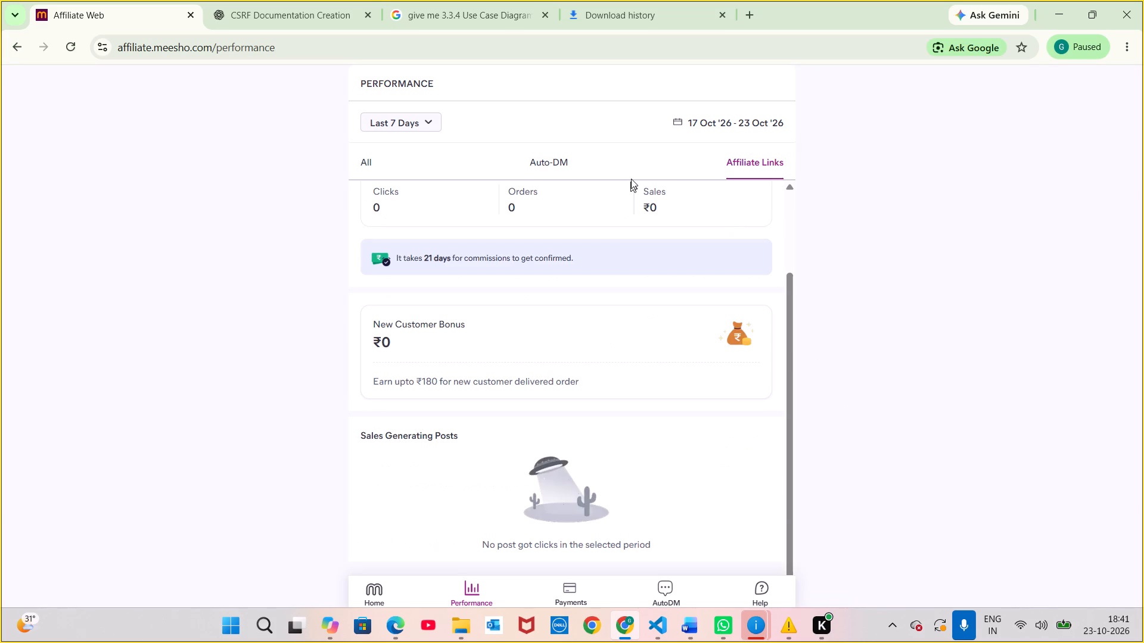
scroll(632, 176, up, 6)
click(458, 11)
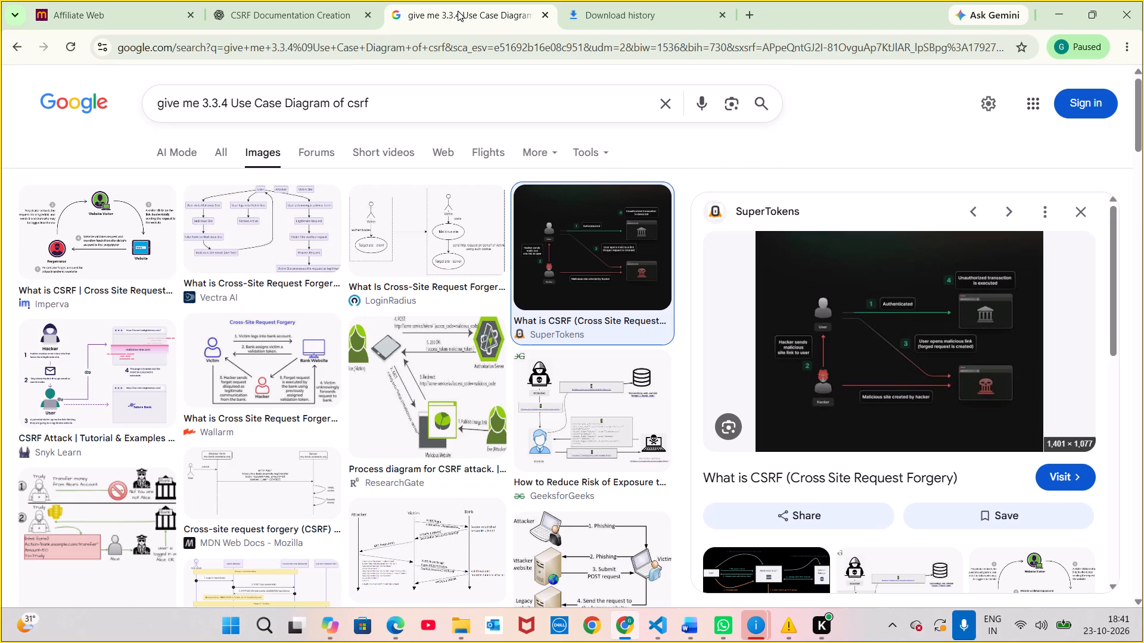
click(282, 23)
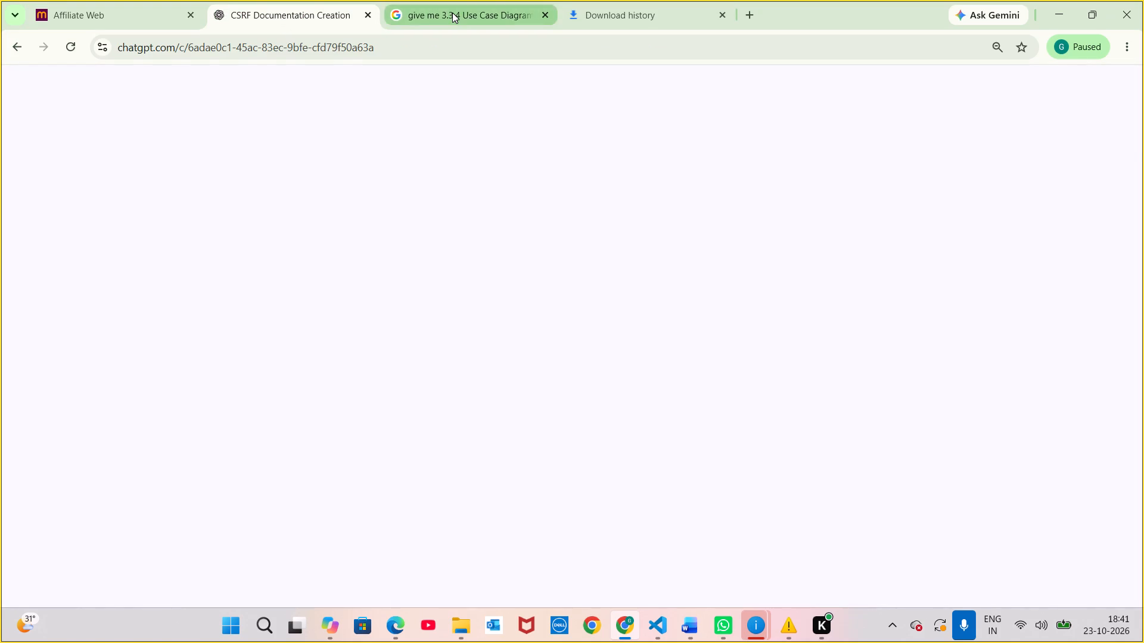
click(452, 13)
click(632, 0)
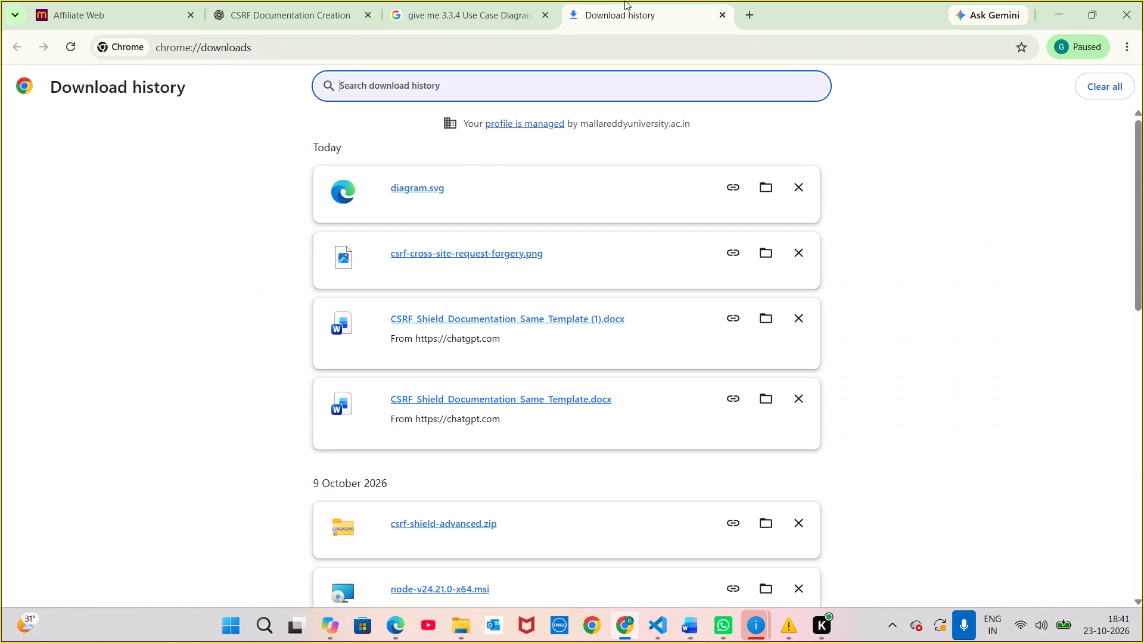
click(119, 13)
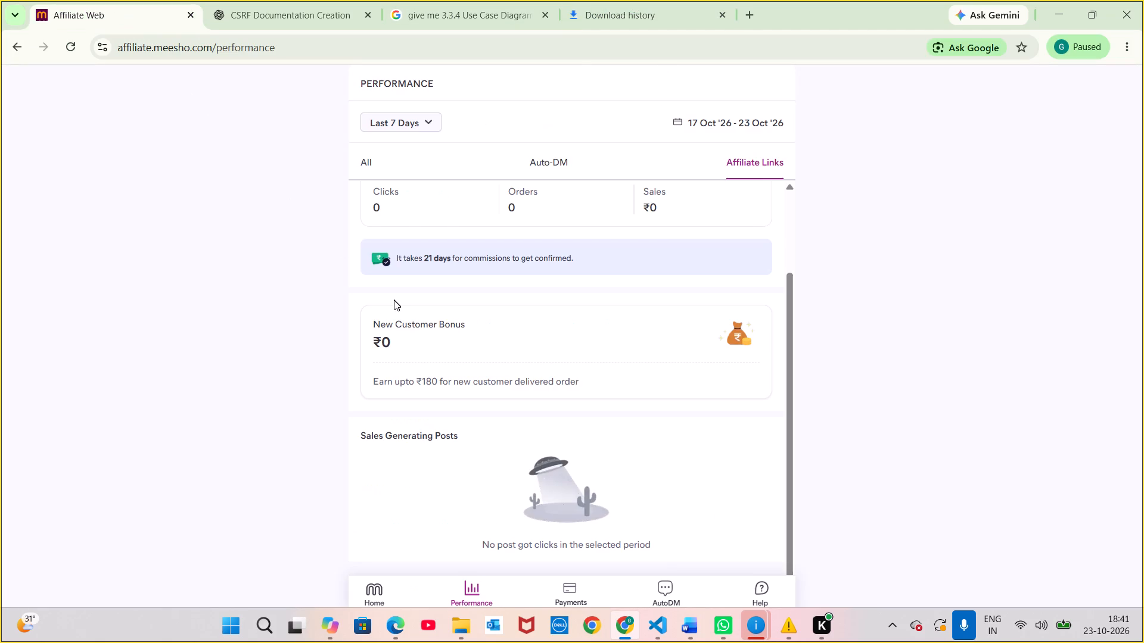
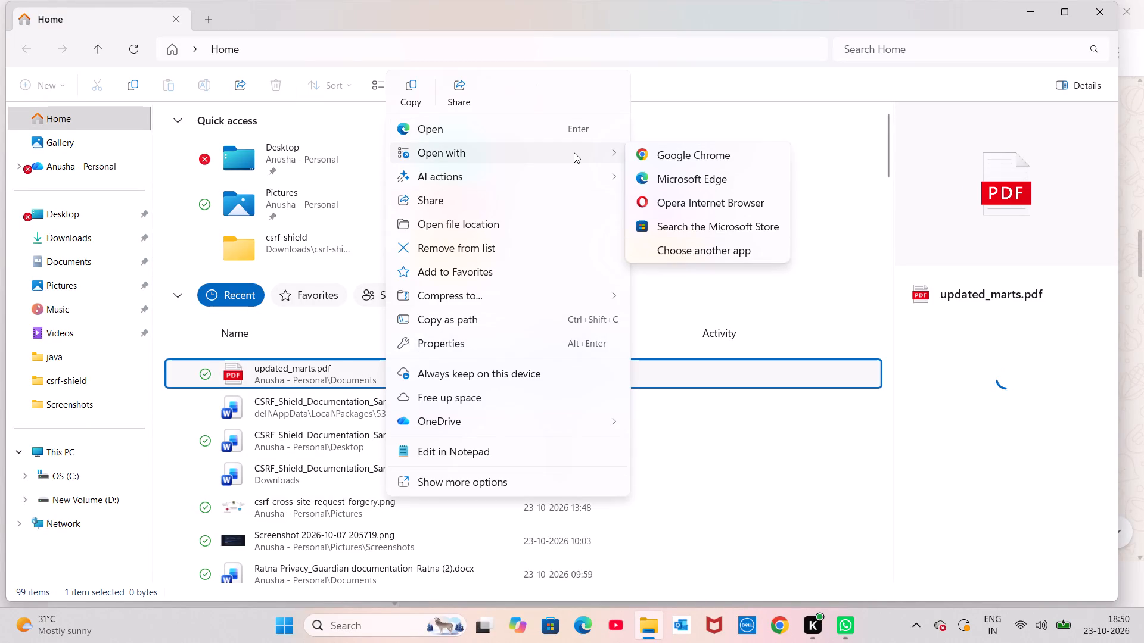
click(719, 252)
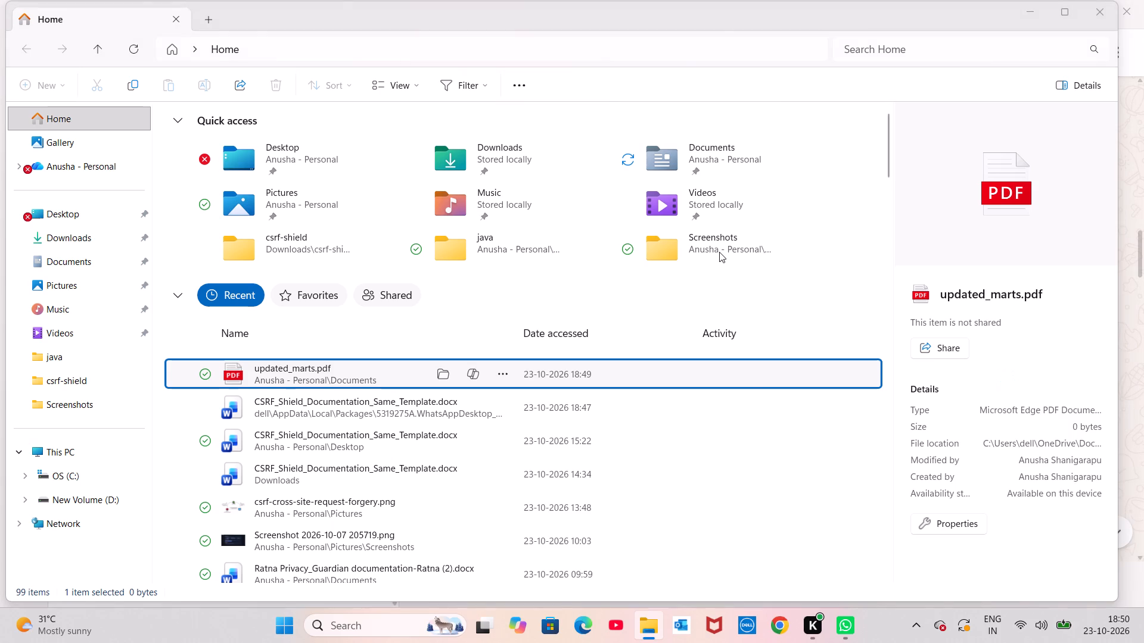
scroll(583, 464, down, 8)
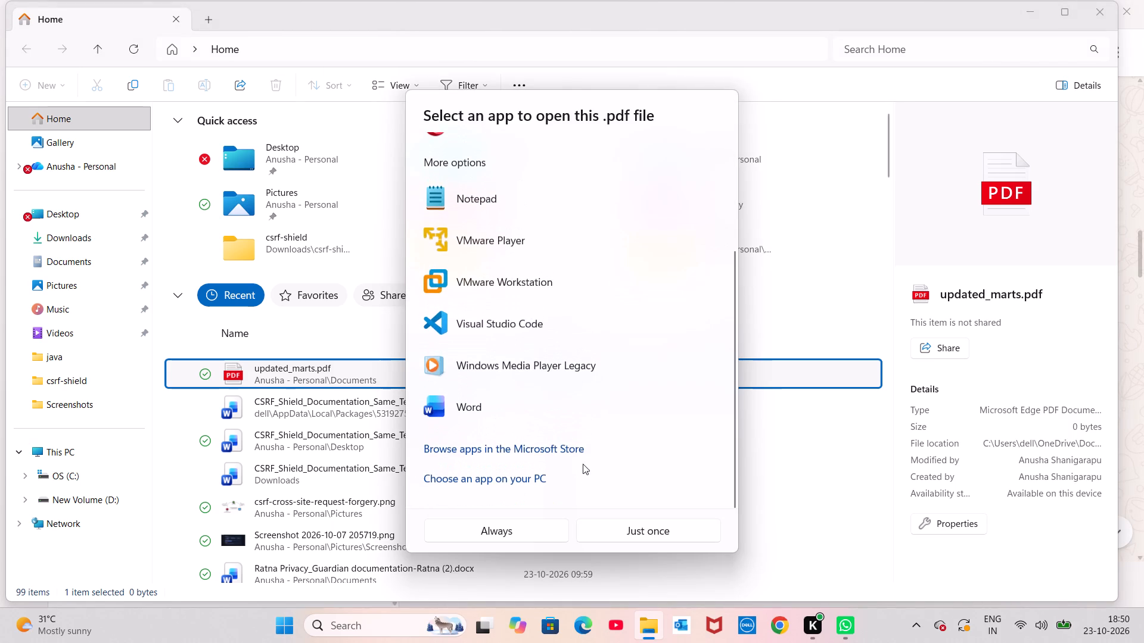
click(527, 414)
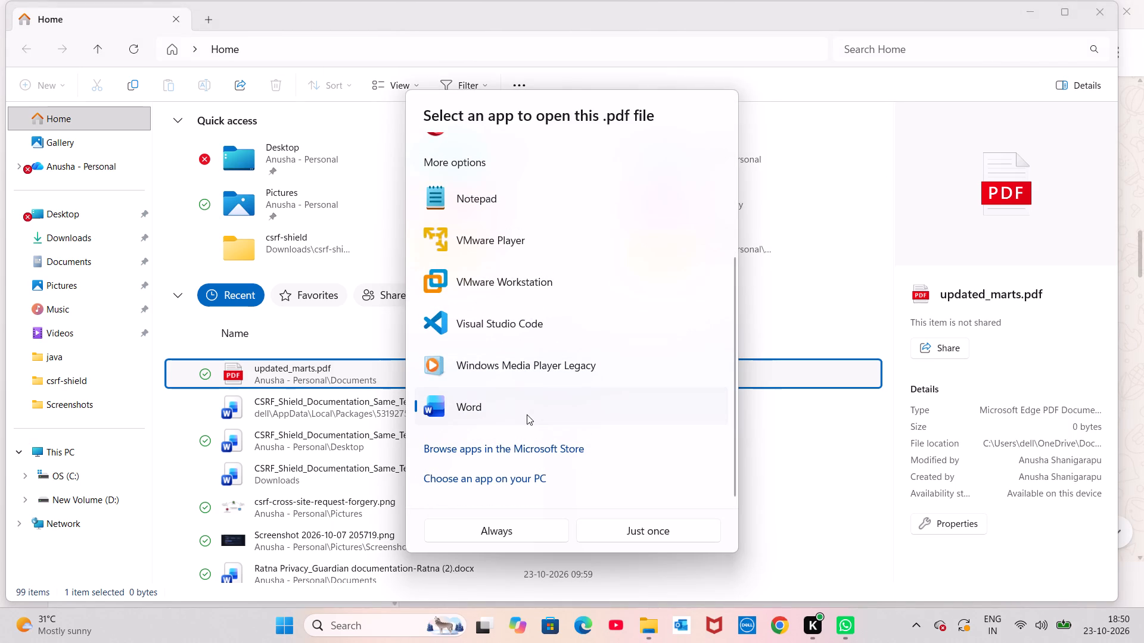
click(511, 531)
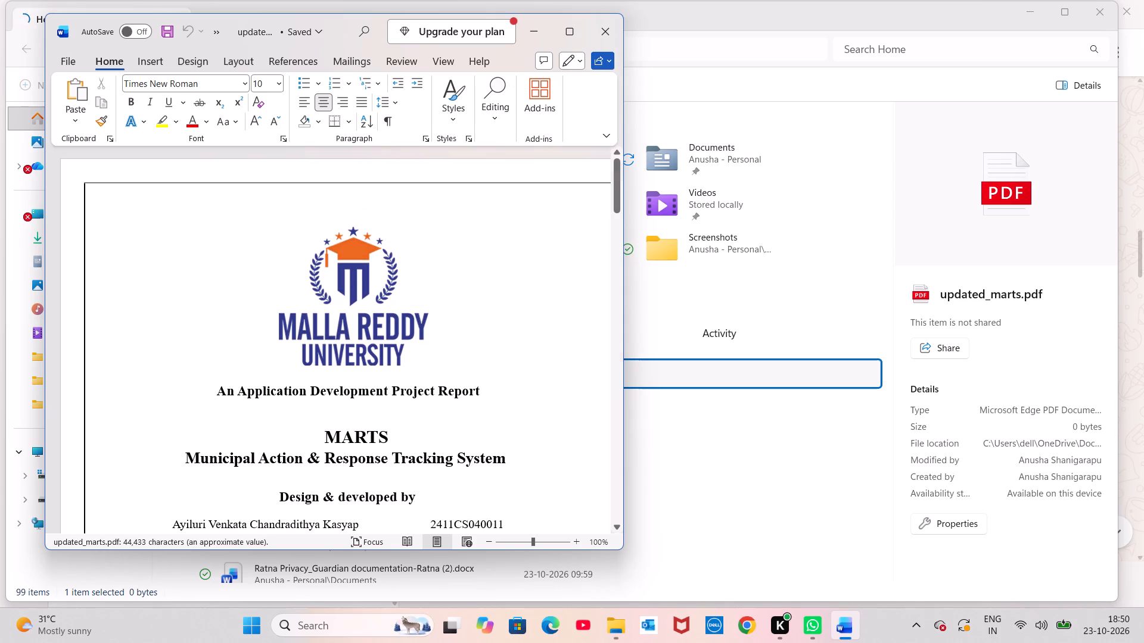
click(563, 29)
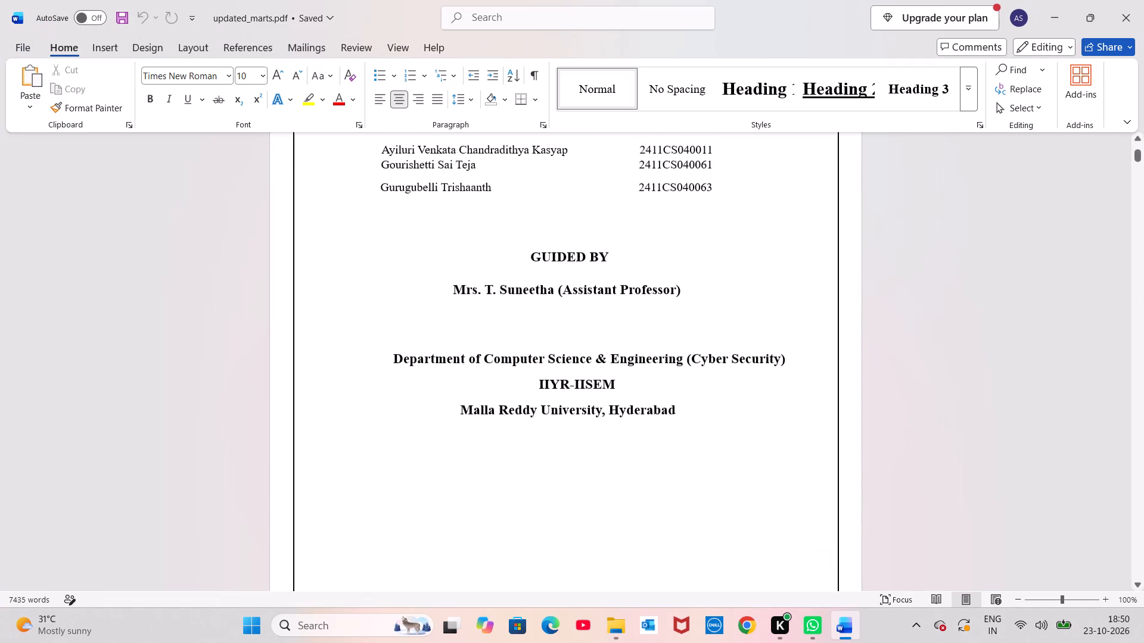
Look through the MARTS project report from the cover page to the table of contents and back, and minimize its window.
scroll(582, 443, down, 1)
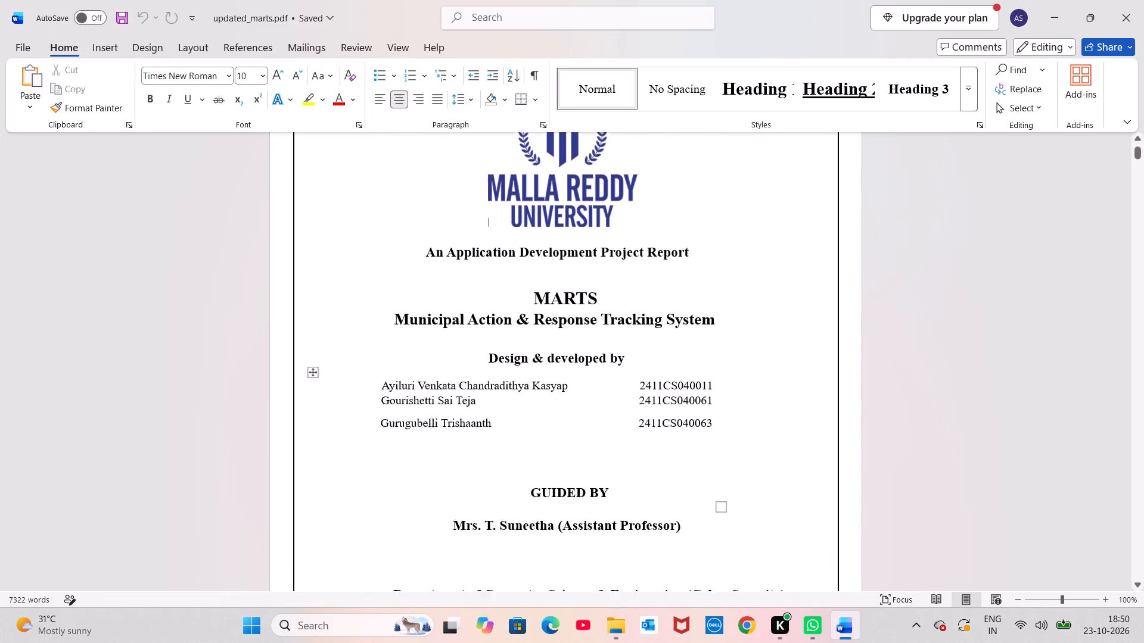
scroll(582, 443, down, 8)
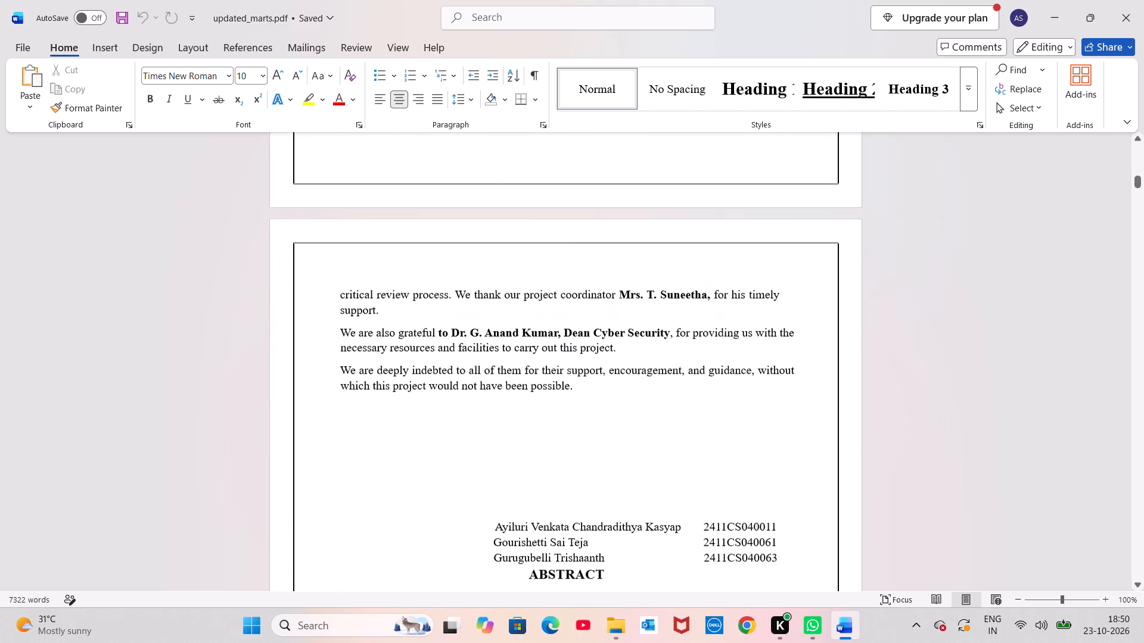
scroll(582, 443, down, 2)
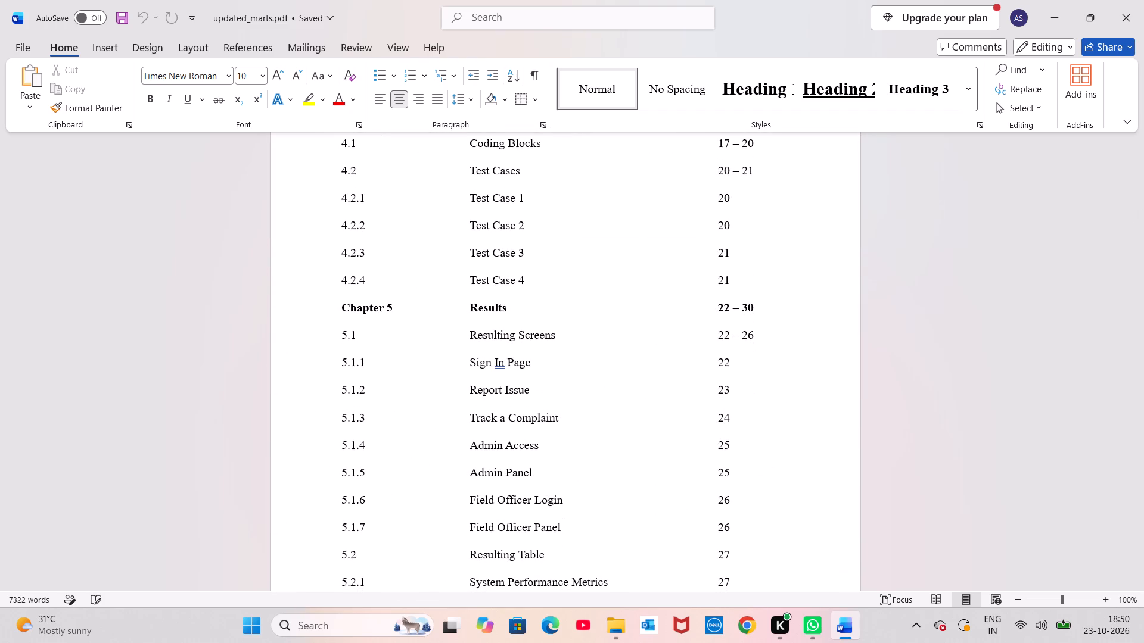
scroll(580, 326, up, 11)
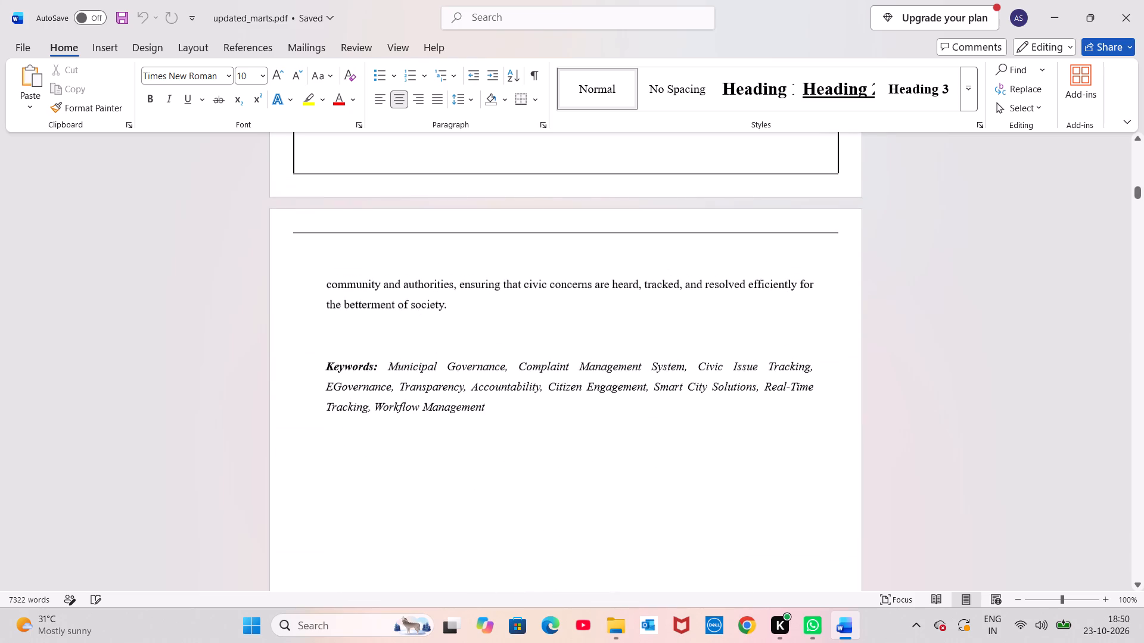
scroll(580, 326, up, 20)
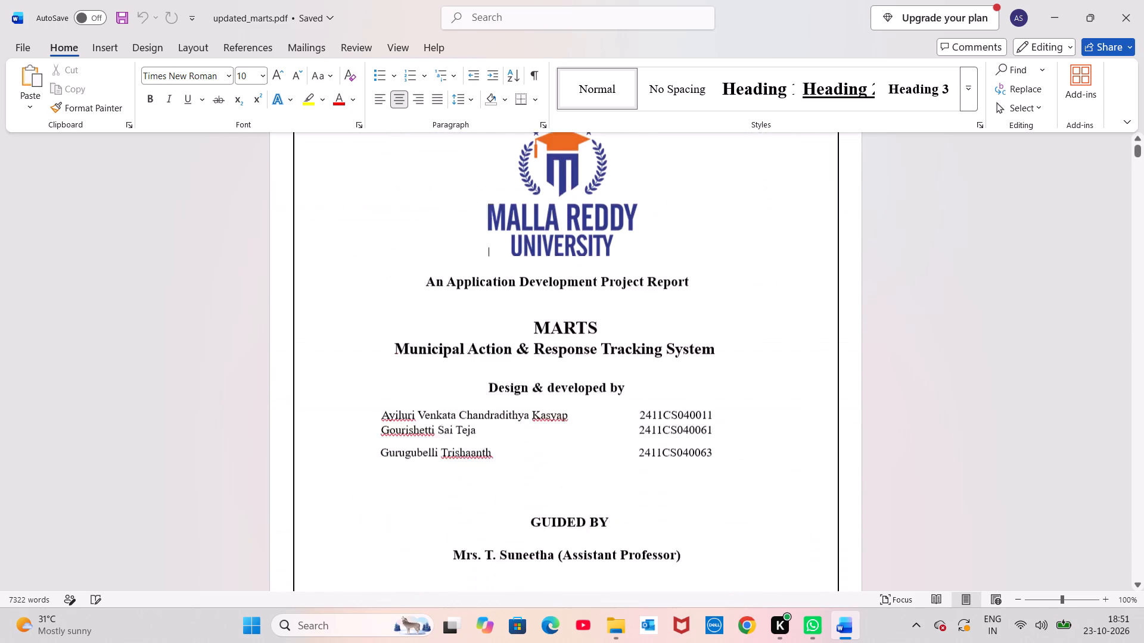
scroll(580, 326, up, 15)
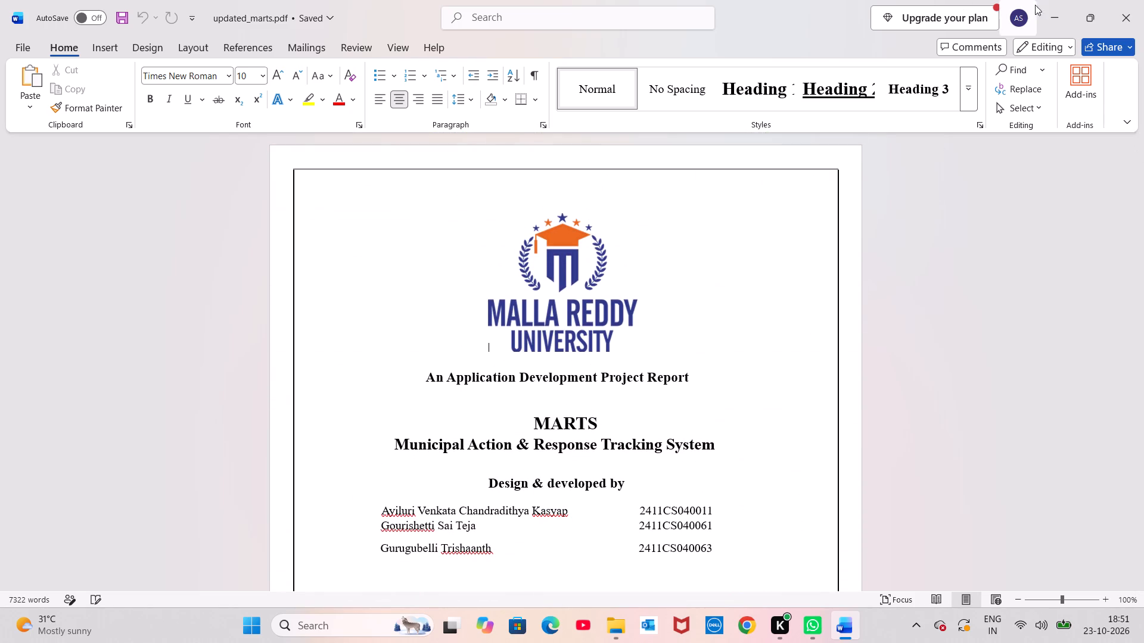
click(1052, 14)
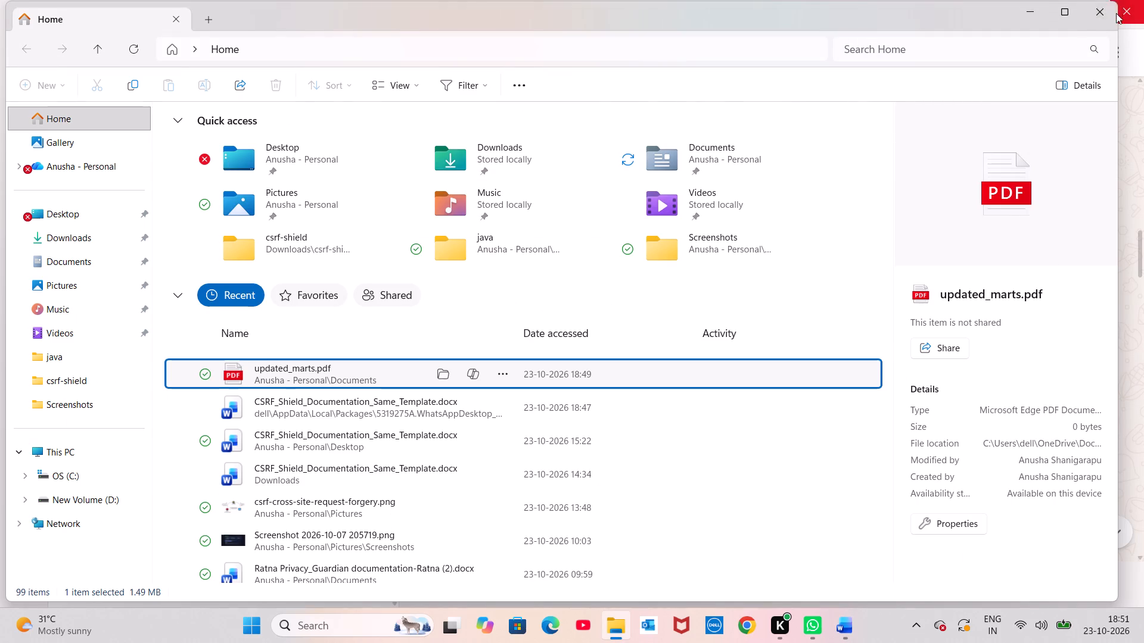
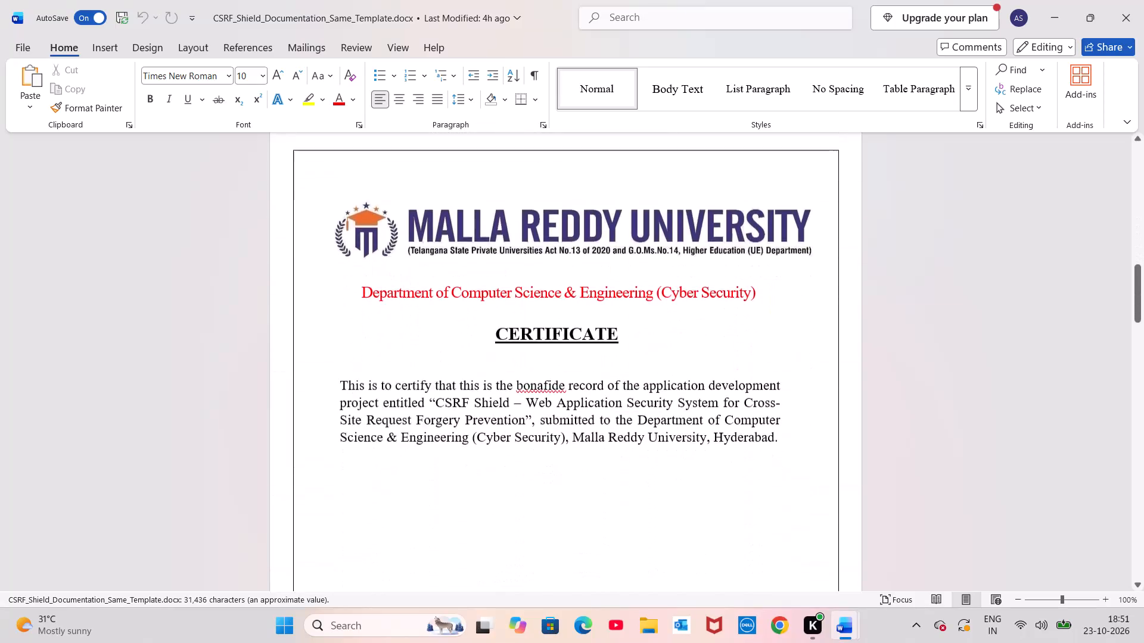
Arrange the CSRF Shield documentation and the MARTS report windows side by side, with the CSRF Shield document in the first half.
scroll(475, 413, down, 6)
scroll(475, 413, down, 20)
scroll(475, 413, down, 20)
scroll(475, 413, down, 20)
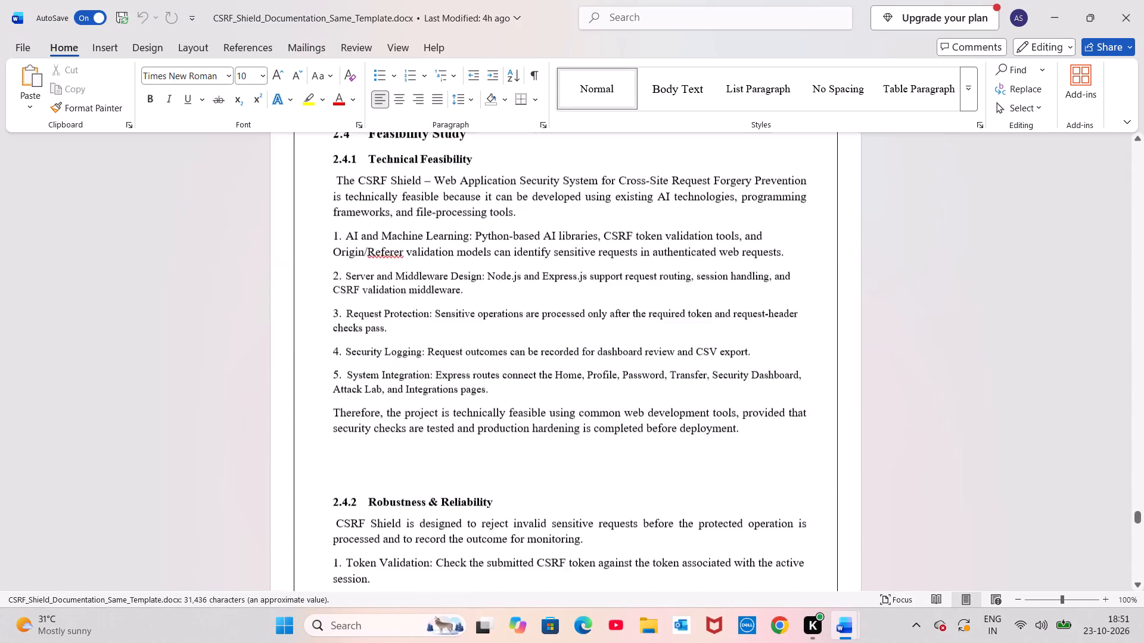
scroll(475, 413, down, 20)
scroll(475, 413, down, 20)
scroll(475, 413, down, 3)
scroll(475, 413, down, 20)
scroll(475, 413, down, 20)
scroll(475, 413, down, 20)
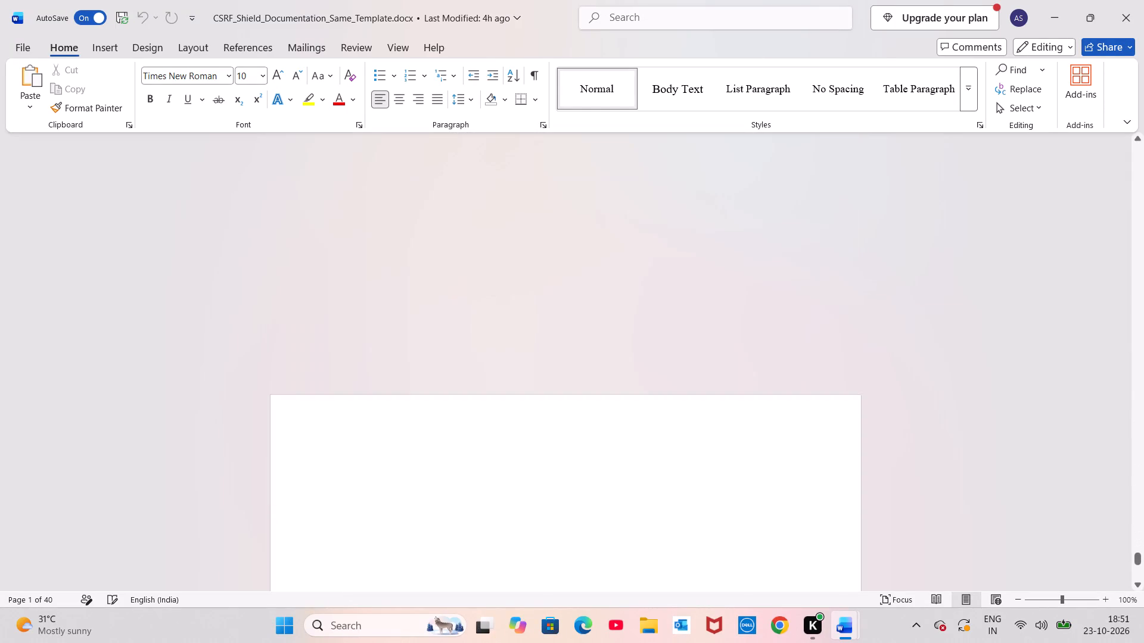
scroll(475, 413, down, 20)
scroll(475, 413, down, 20)
scroll(475, 413, down, 20)
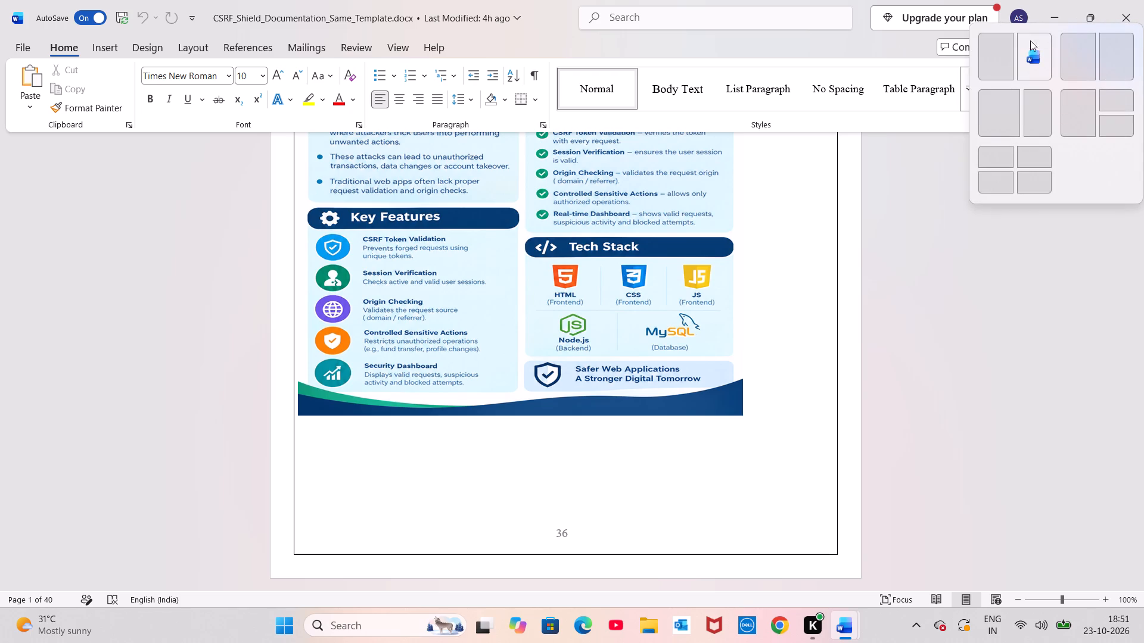
click(1017, 51)
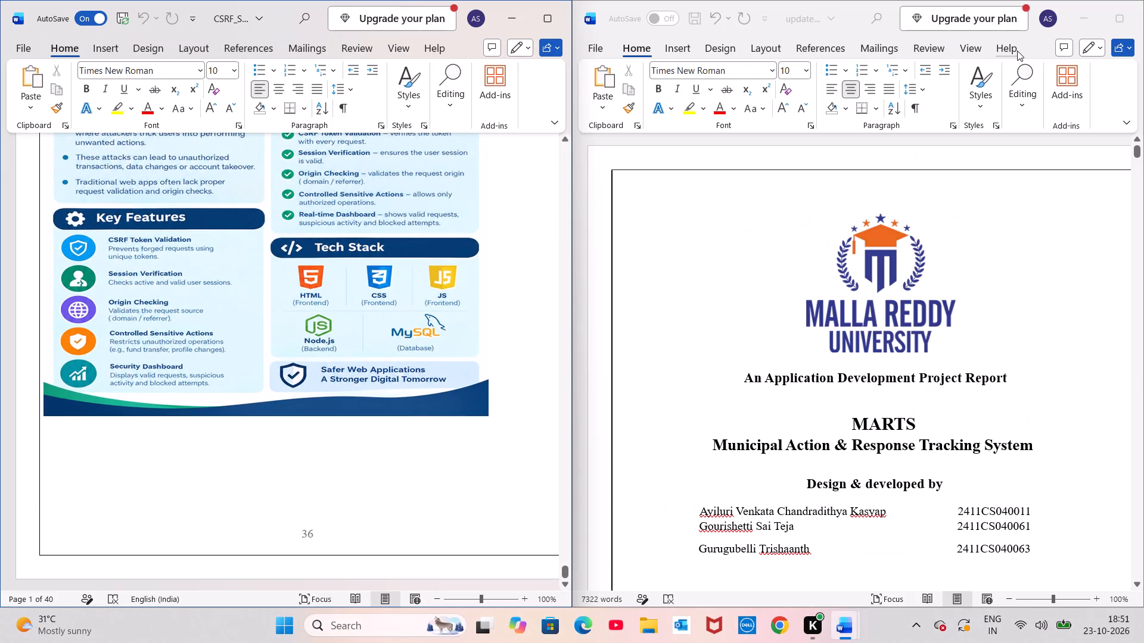
Return to the start of the CSRF Shield documentation and compare its cover page with the MARTS report's cover page.
scroll(394, 295, up, 16)
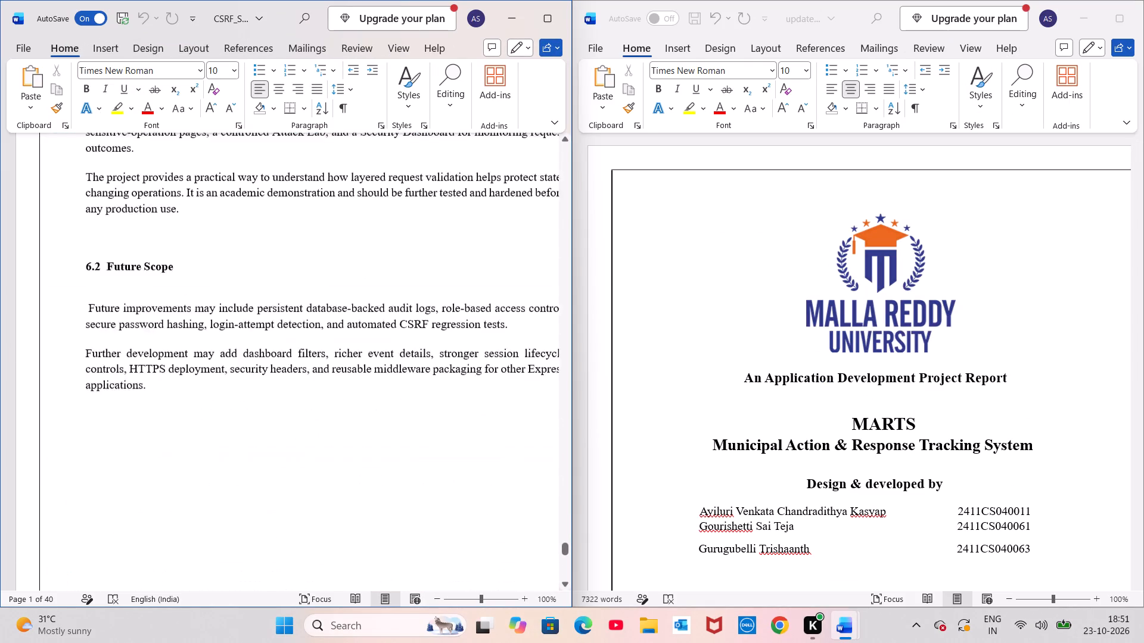
scroll(394, 295, up, 20)
scroll(394, 295, up, 12)
scroll(394, 295, up, 10)
scroll(394, 295, up, 15)
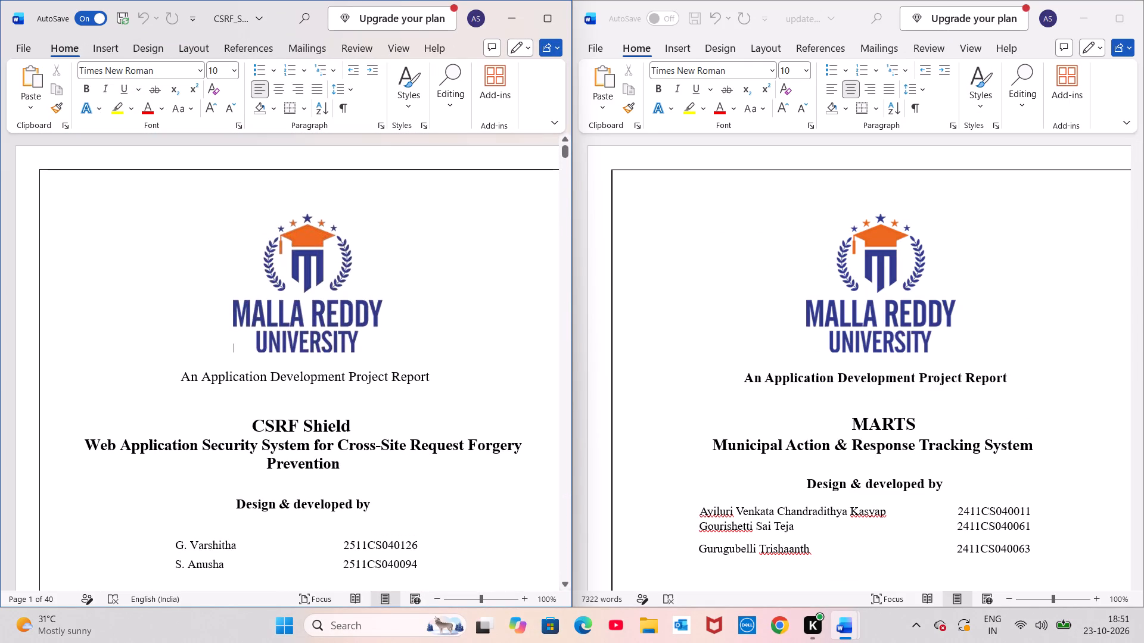
scroll(827, 396, down, 1)
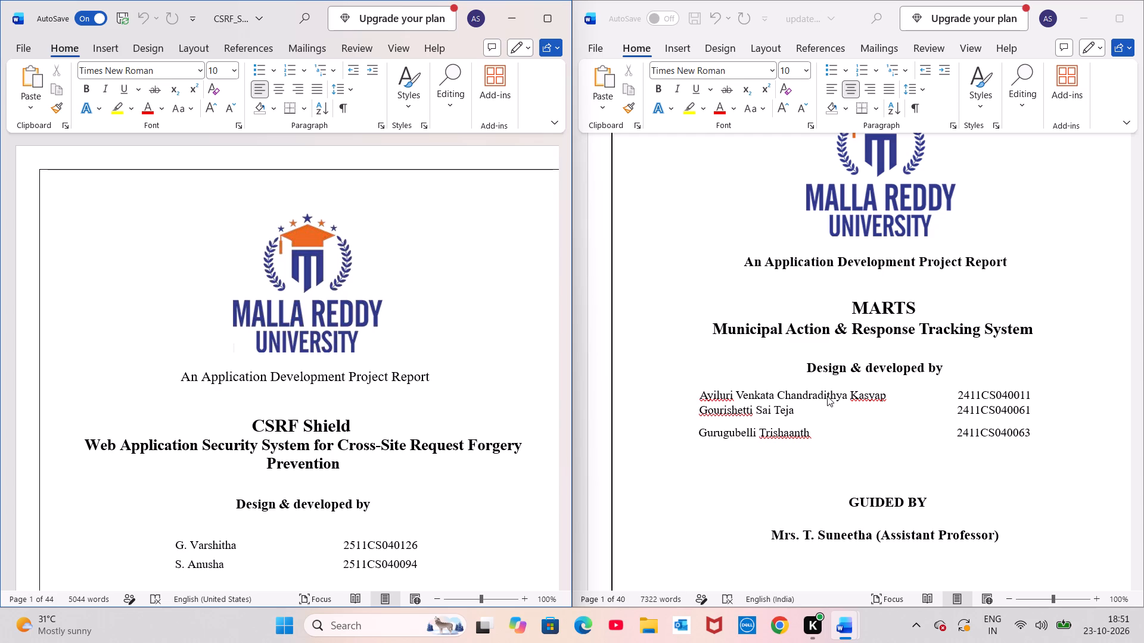
scroll(459, 406, down, 2)
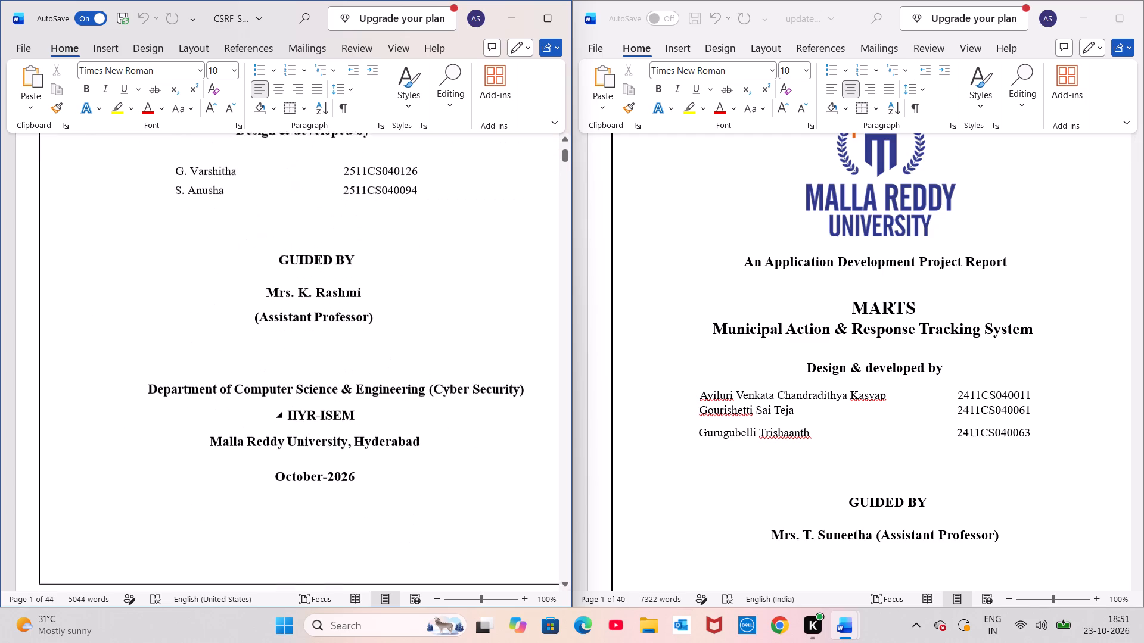
scroll(459, 406, down, 1)
scroll(459, 406, up, 1)
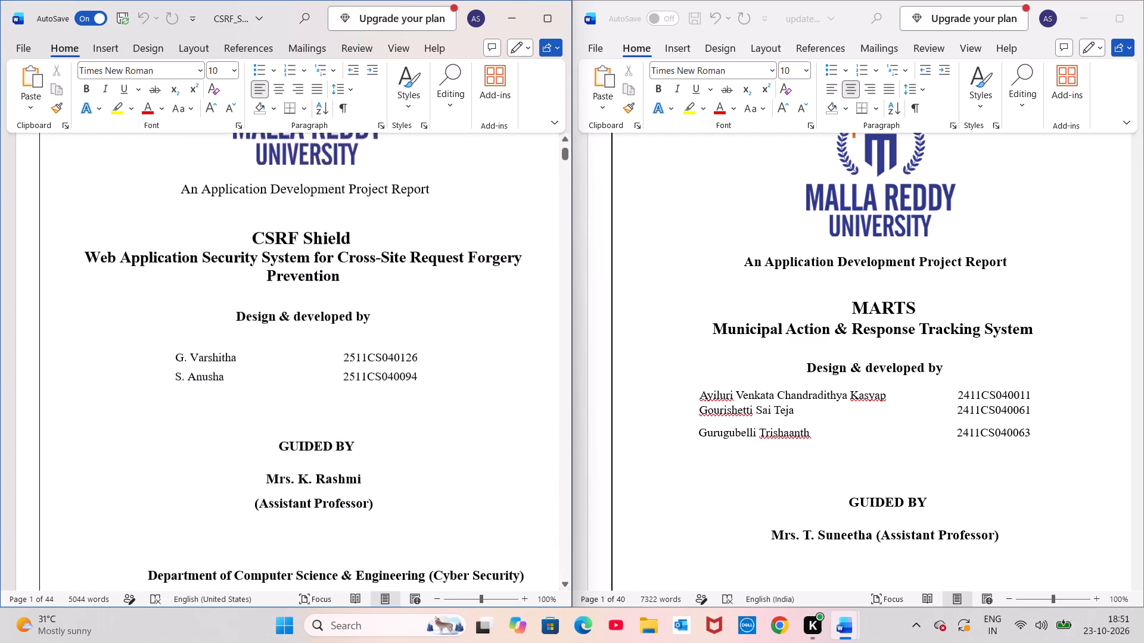
scroll(459, 406, up, 1)
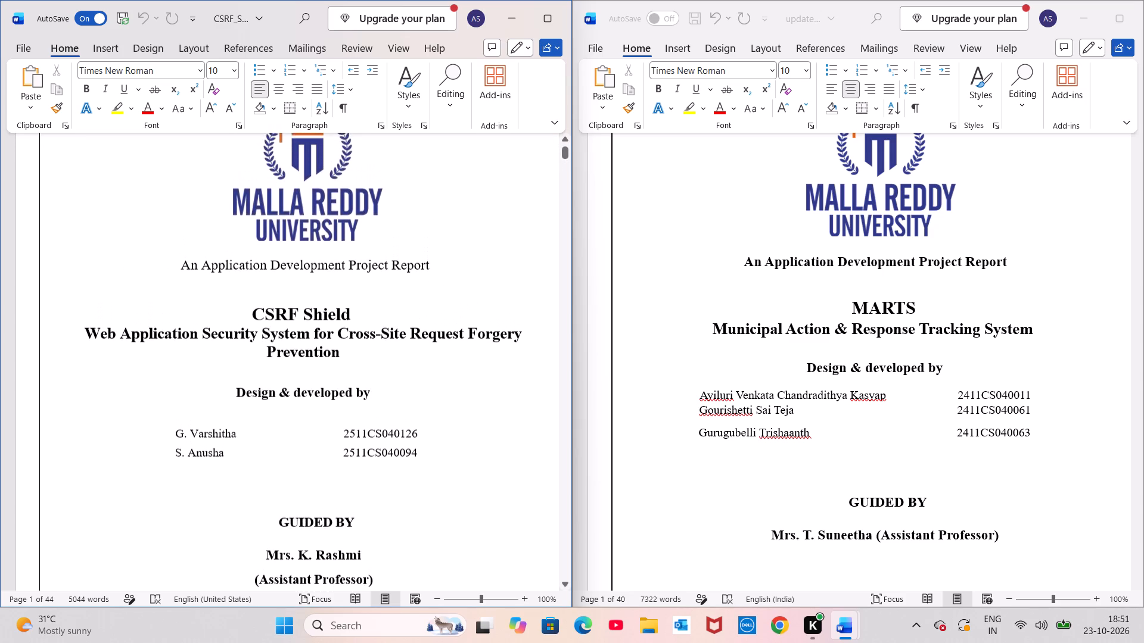
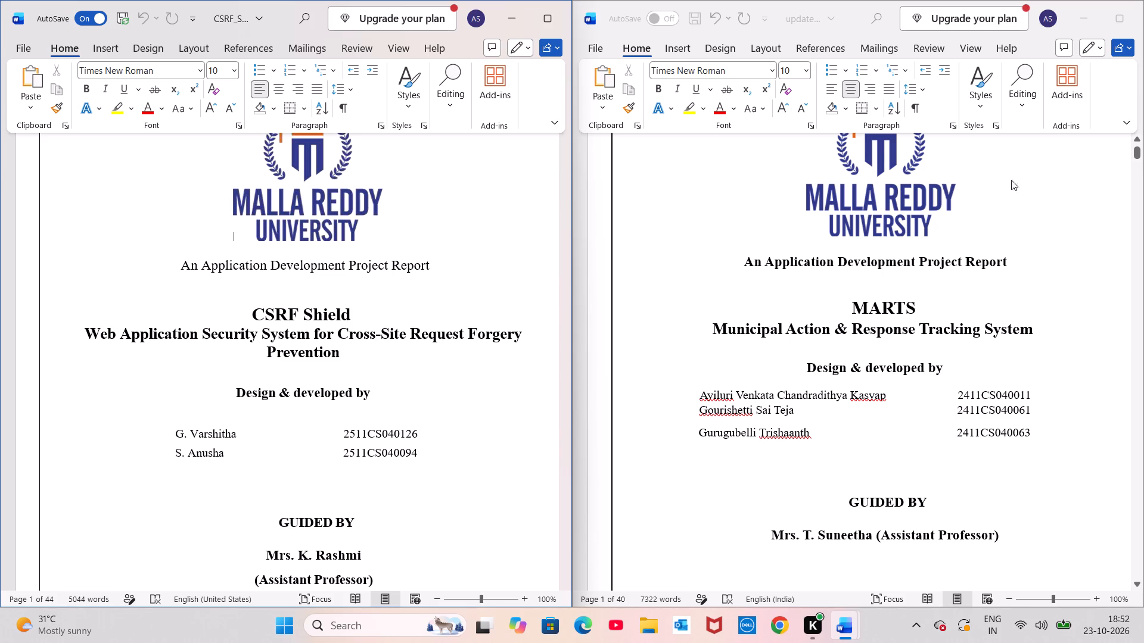
Swap the side-by-side windows so the MARTS report fills the first, slightly wider part and the CSRF Shield document sits beside it.
click(1093, 24)
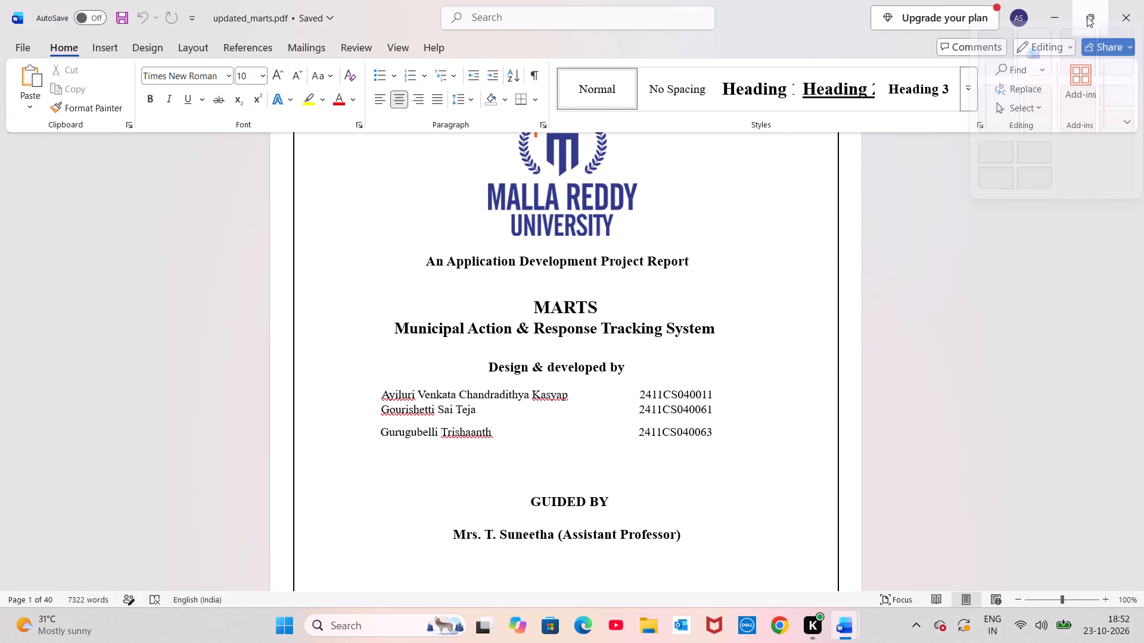
click(1016, 50)
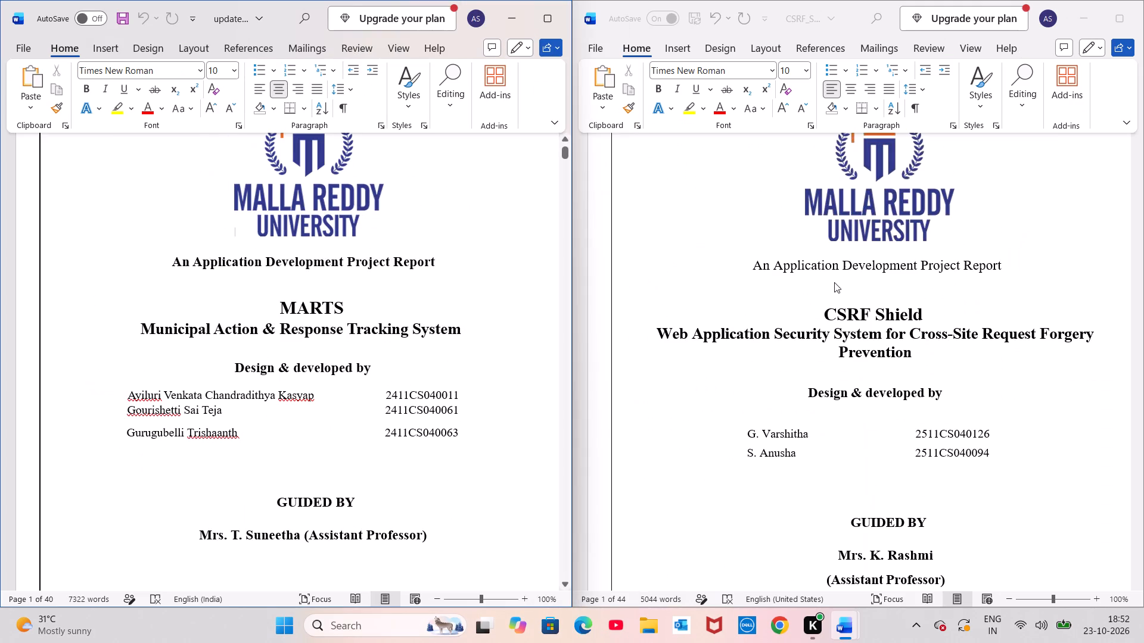
drag(572, 333, 499, 348)
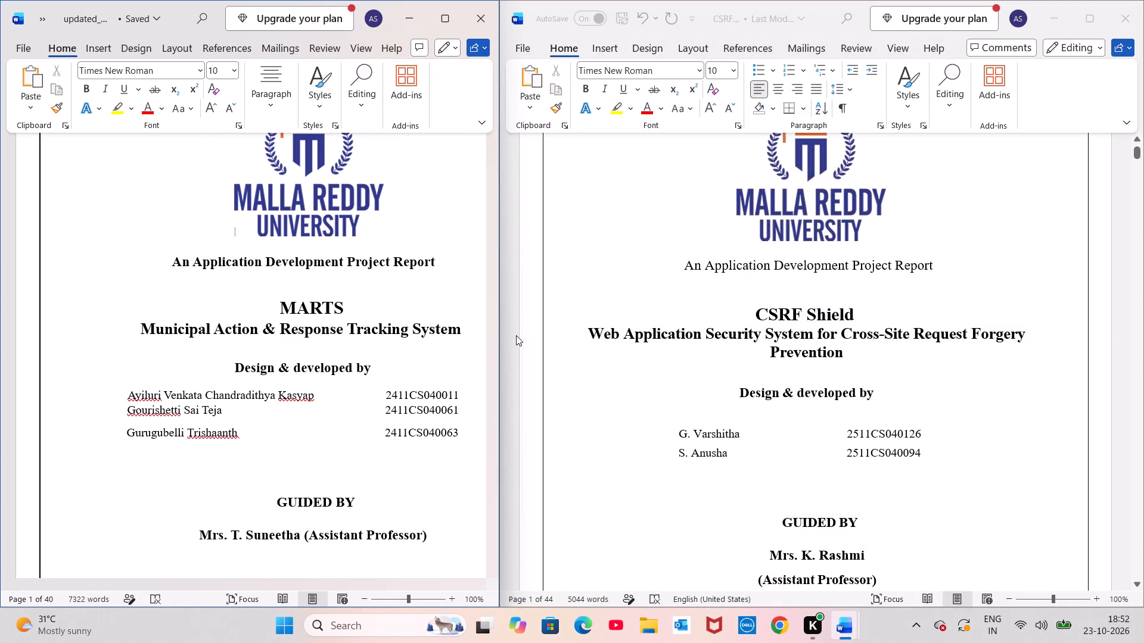
drag(503, 343, 573, 332)
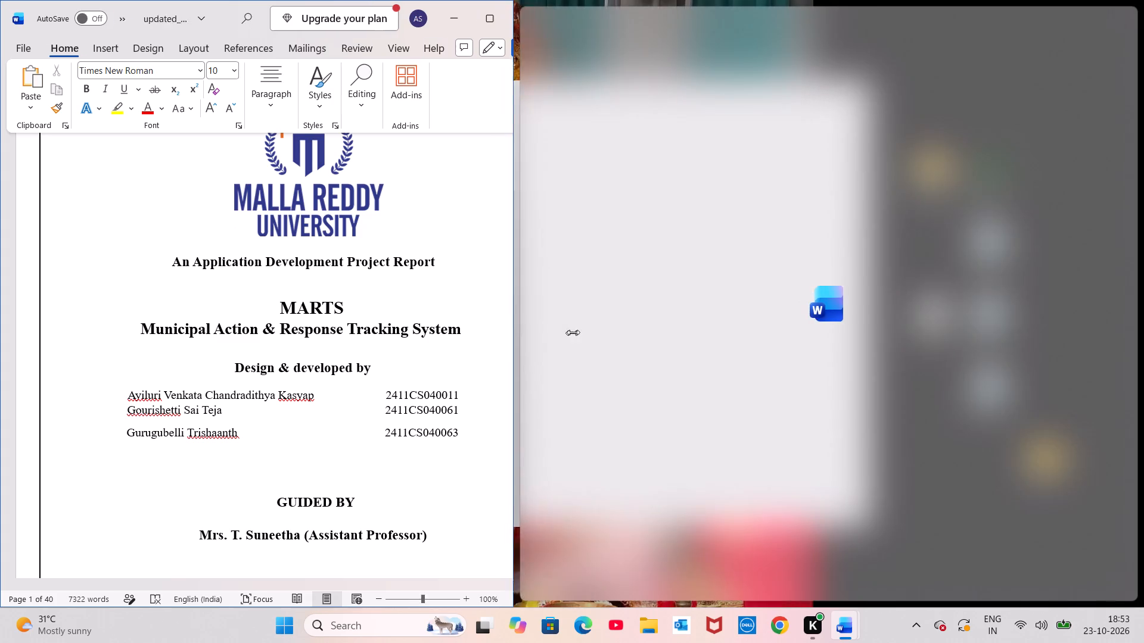
drag(573, 332, 678, 308)
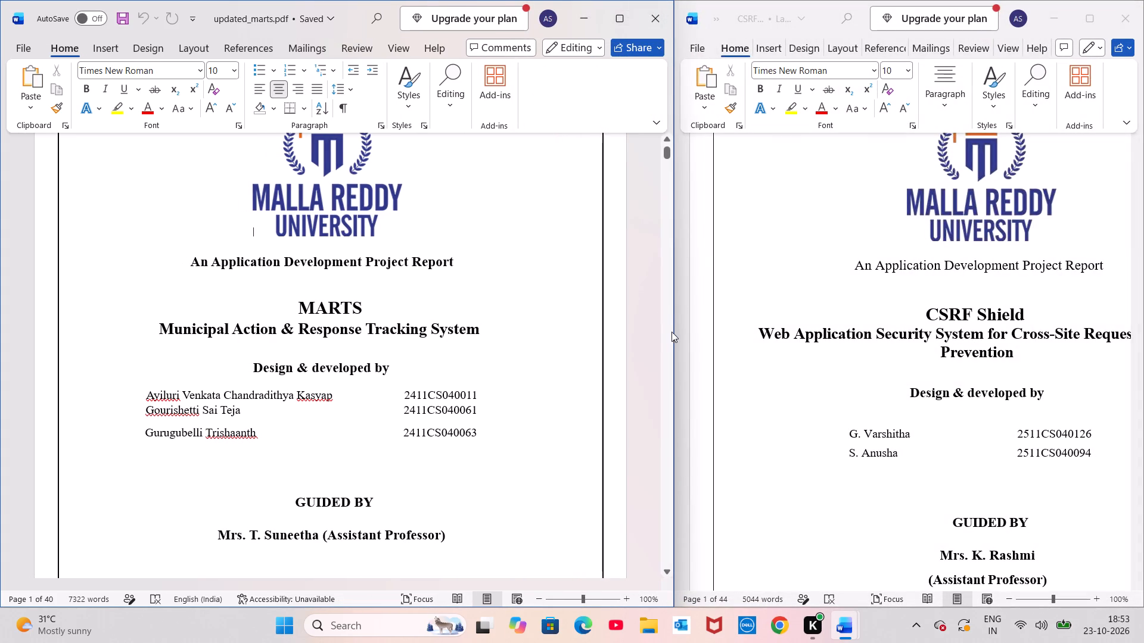
drag(675, 332, 627, 335)
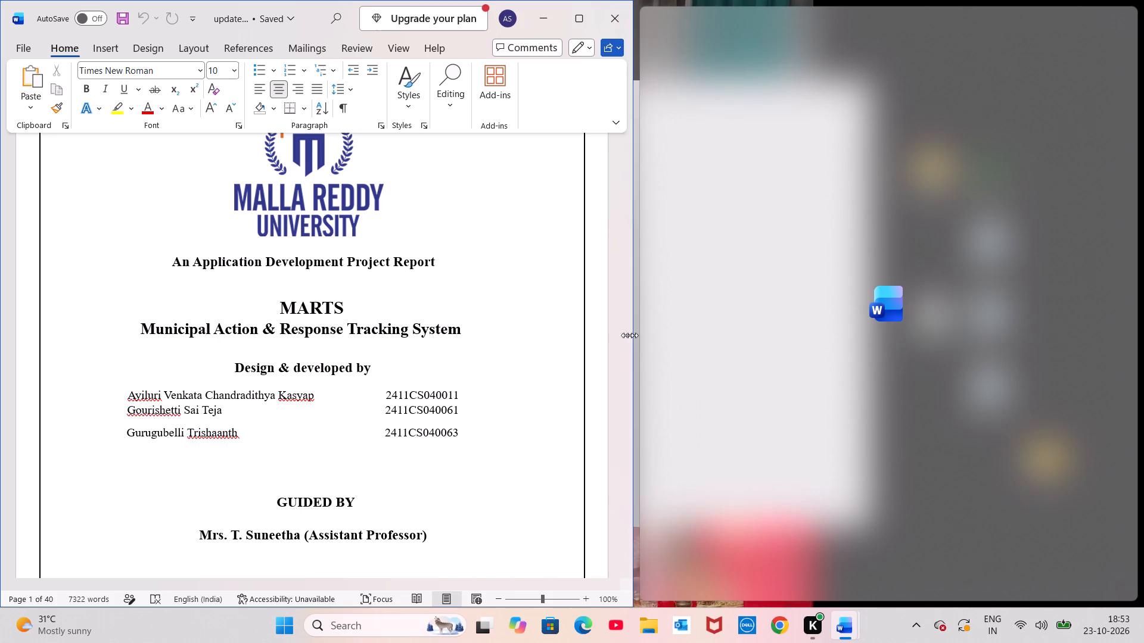
drag(627, 335, 611, 329)
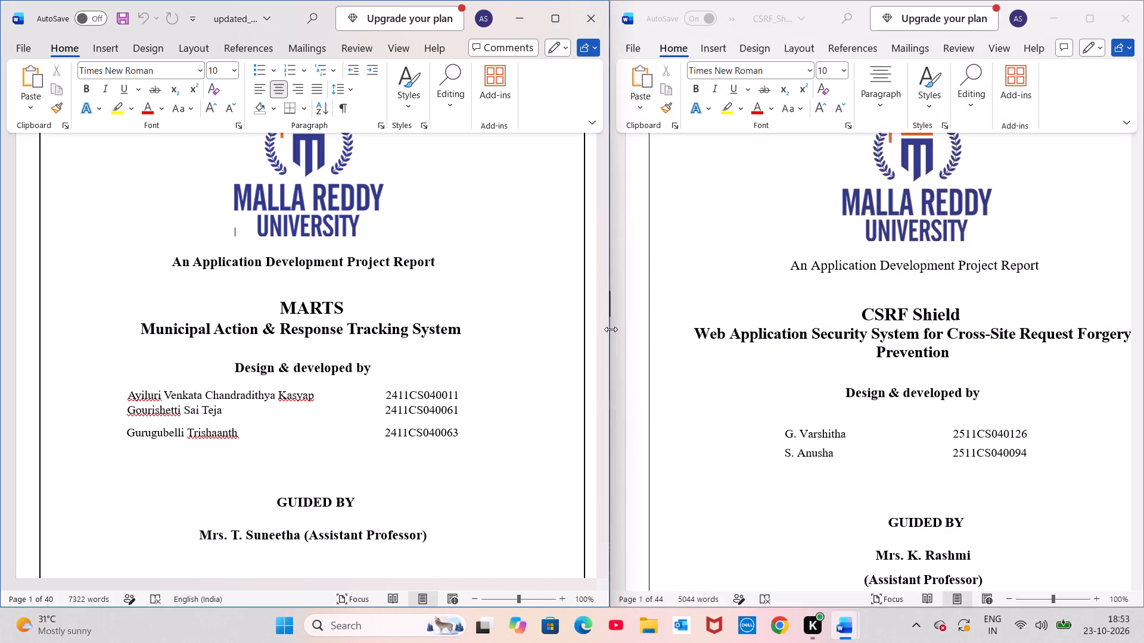
scroll(714, 276, left, 5)
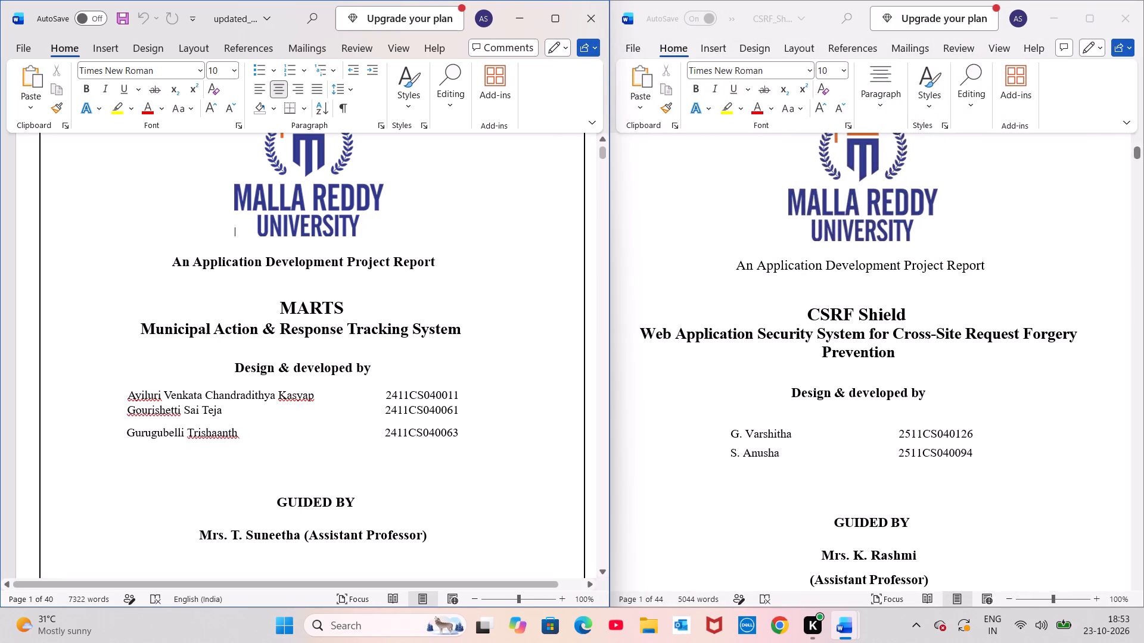
Replace the MARTS title and subtitle on the report's cover page with "SMART WALLET-TO-VASP MAPPING".
double_click(279, 309)
drag(279, 309, 382, 323)
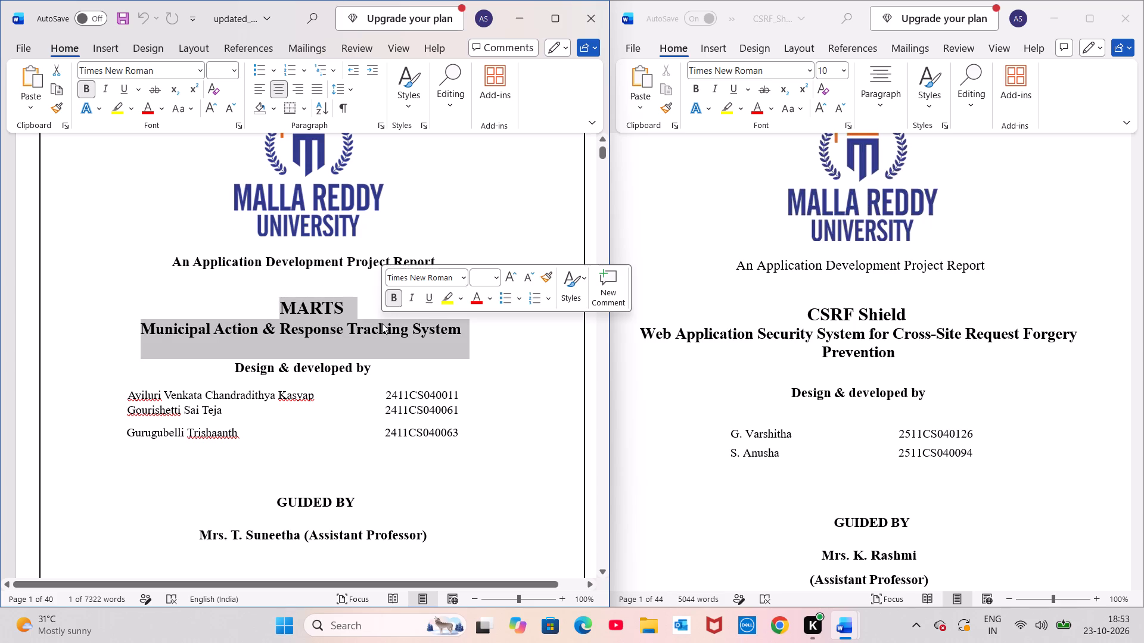
key(space)
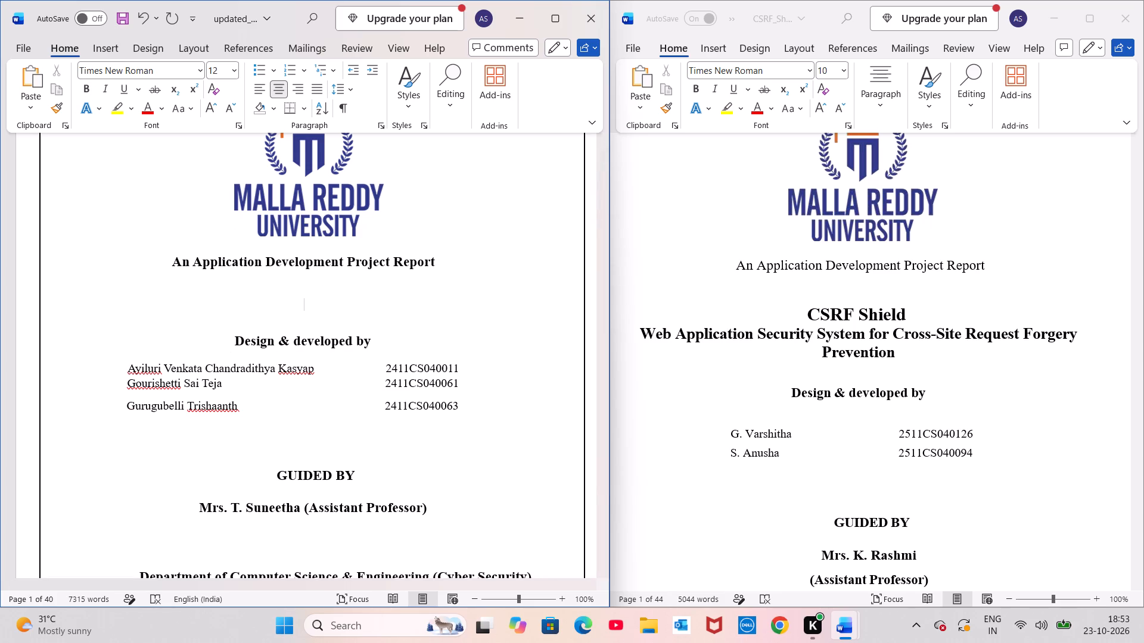
text(SMART WALLET)
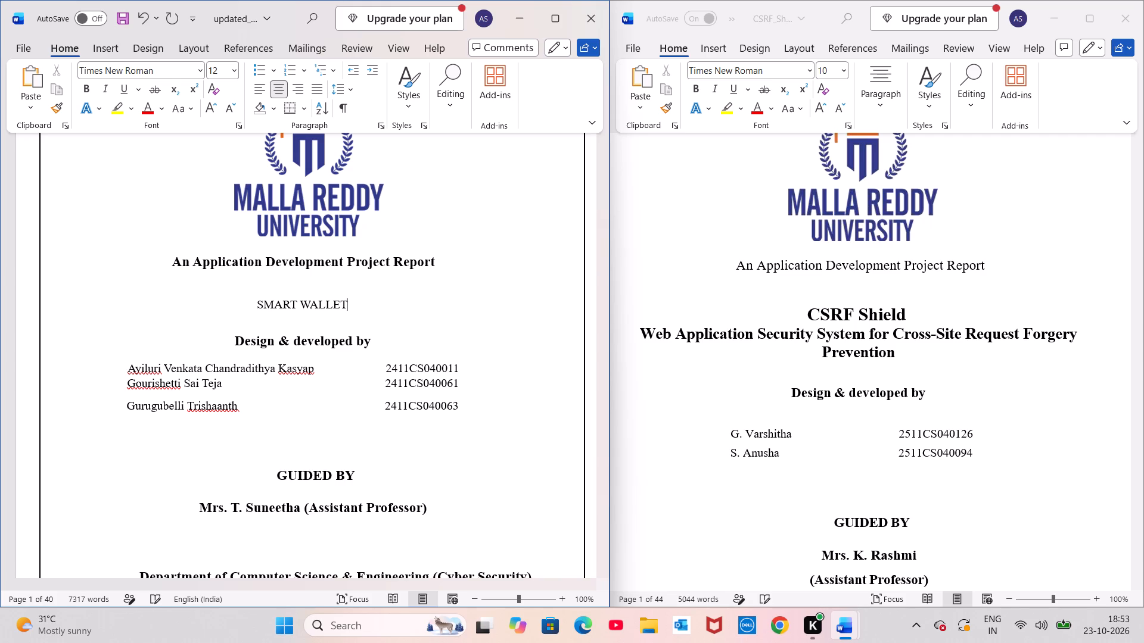
key(minus)
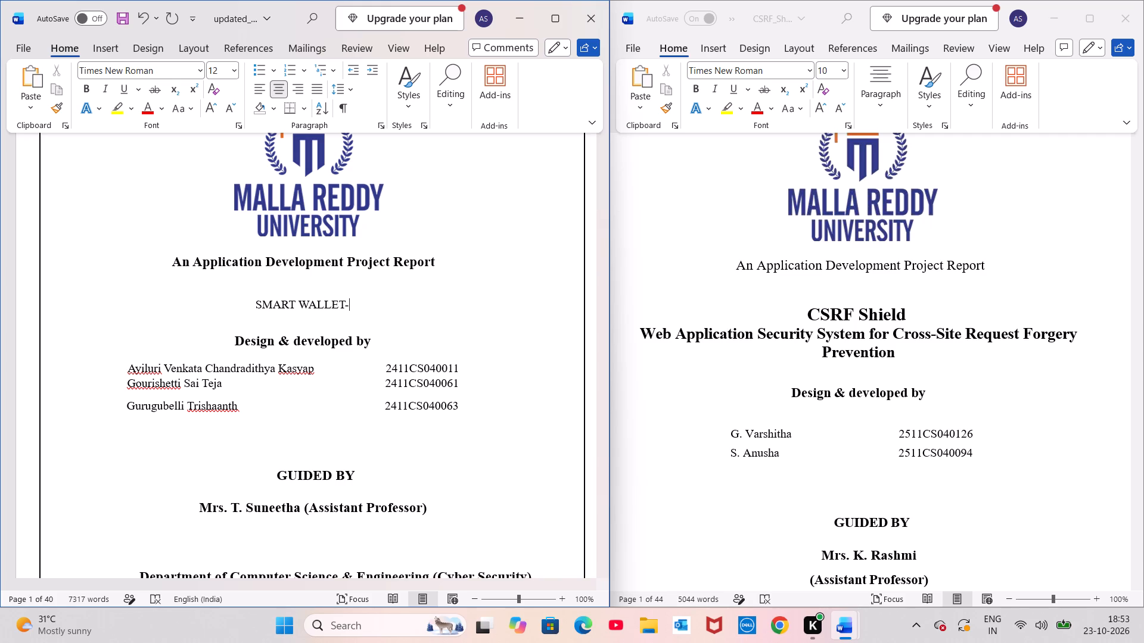
text(TO-VASP)
key(space)
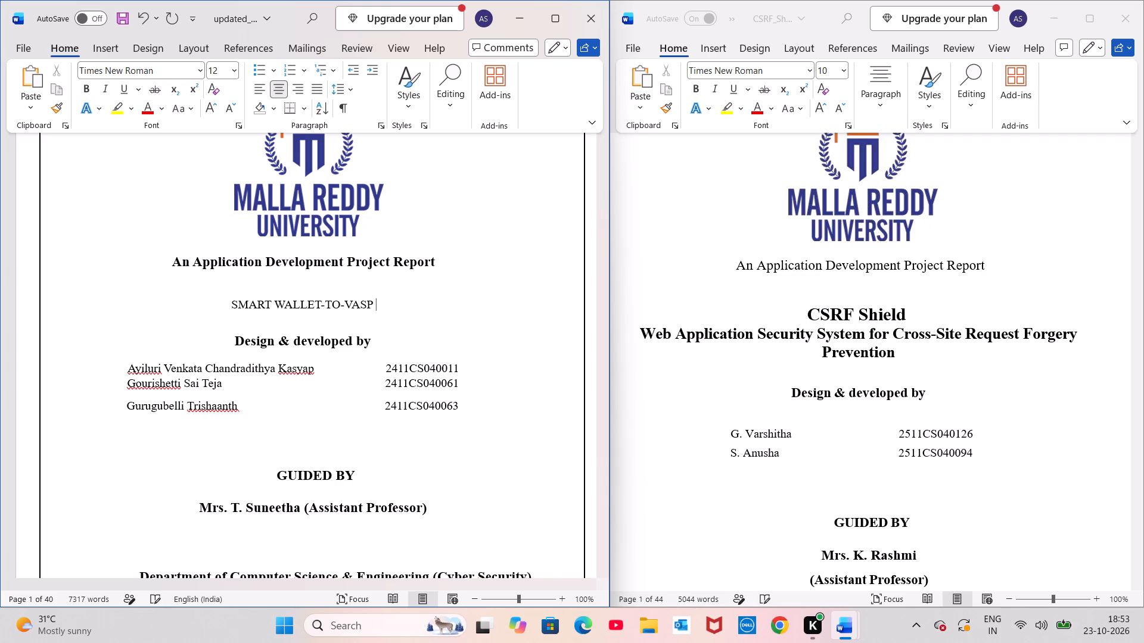
text(MAPPING)
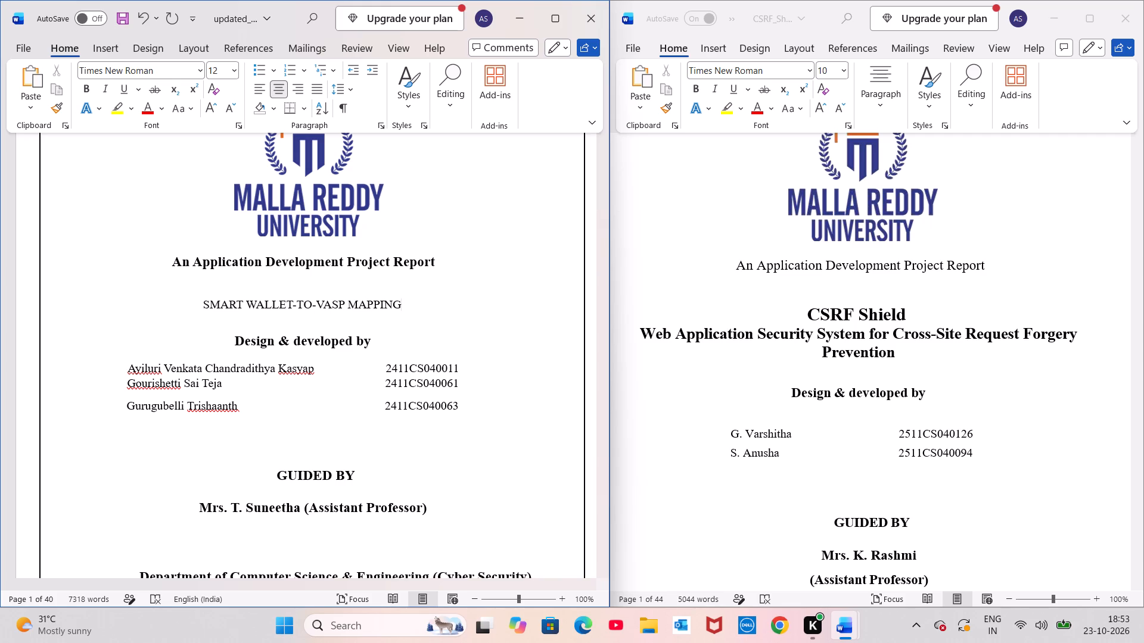
Add a second title line below it reading "USING BLOCKCHAIN TRANSACTION ANALYSIS".
key(Return)
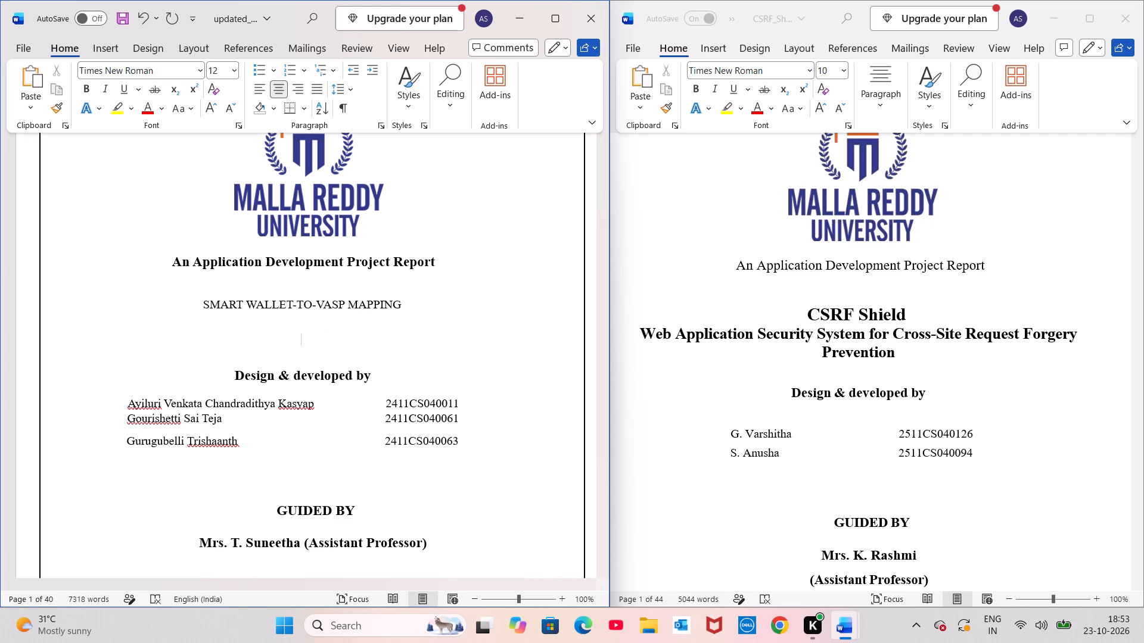
text(USING)
key(space)
text(BLOCKCHAIN)
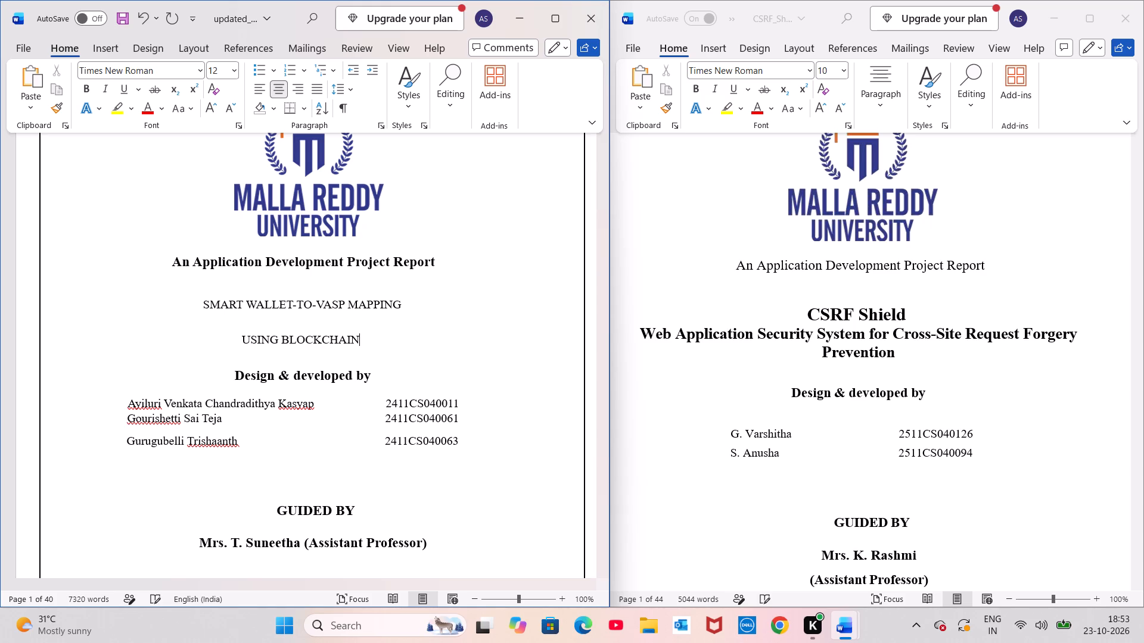
key(space)
text(TRA)
text(NSC)
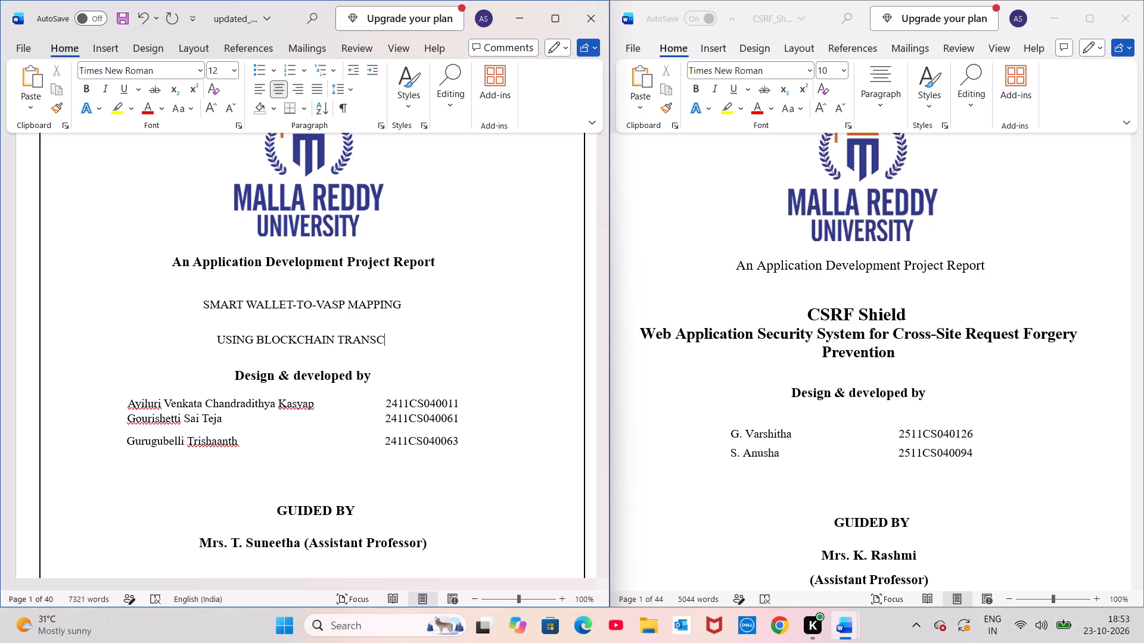
key(BackSpace)
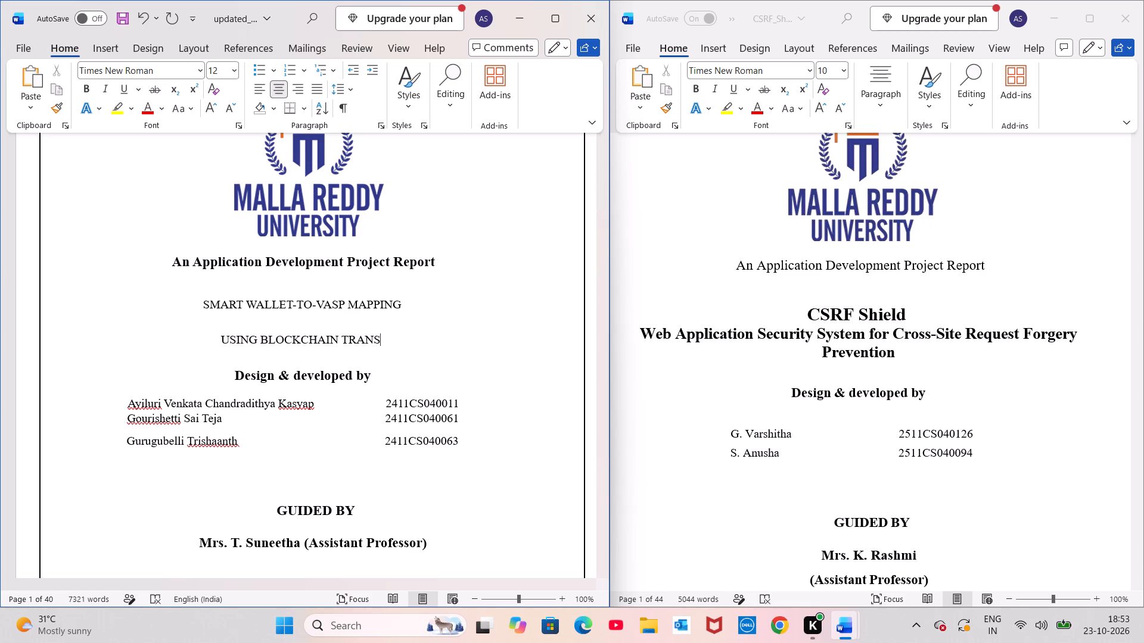
text(ACTION ANALYSIS)
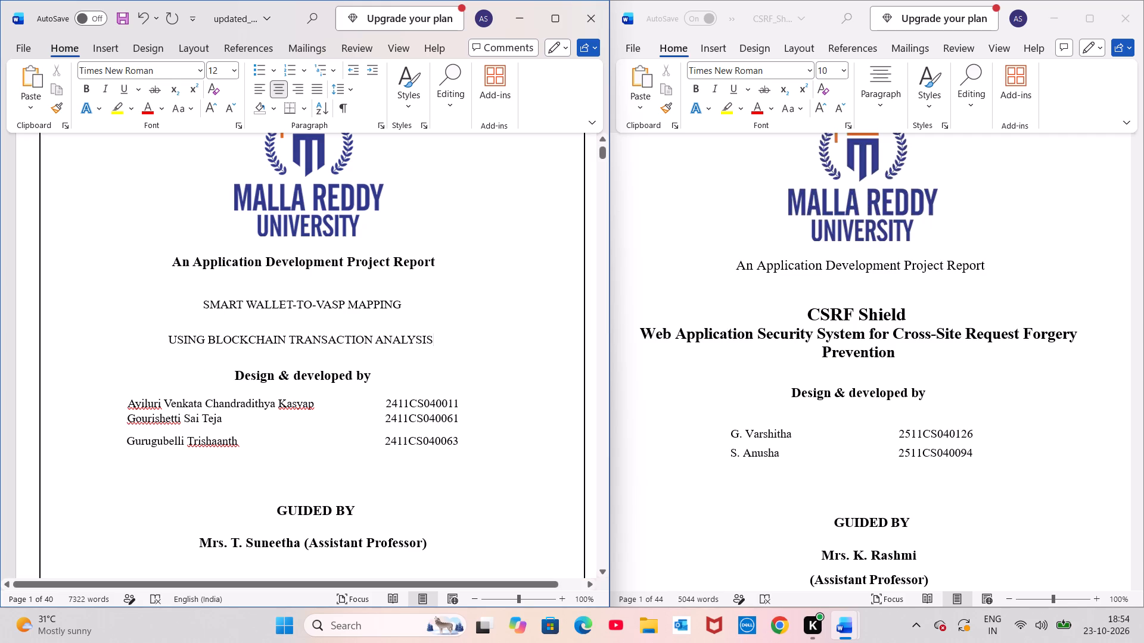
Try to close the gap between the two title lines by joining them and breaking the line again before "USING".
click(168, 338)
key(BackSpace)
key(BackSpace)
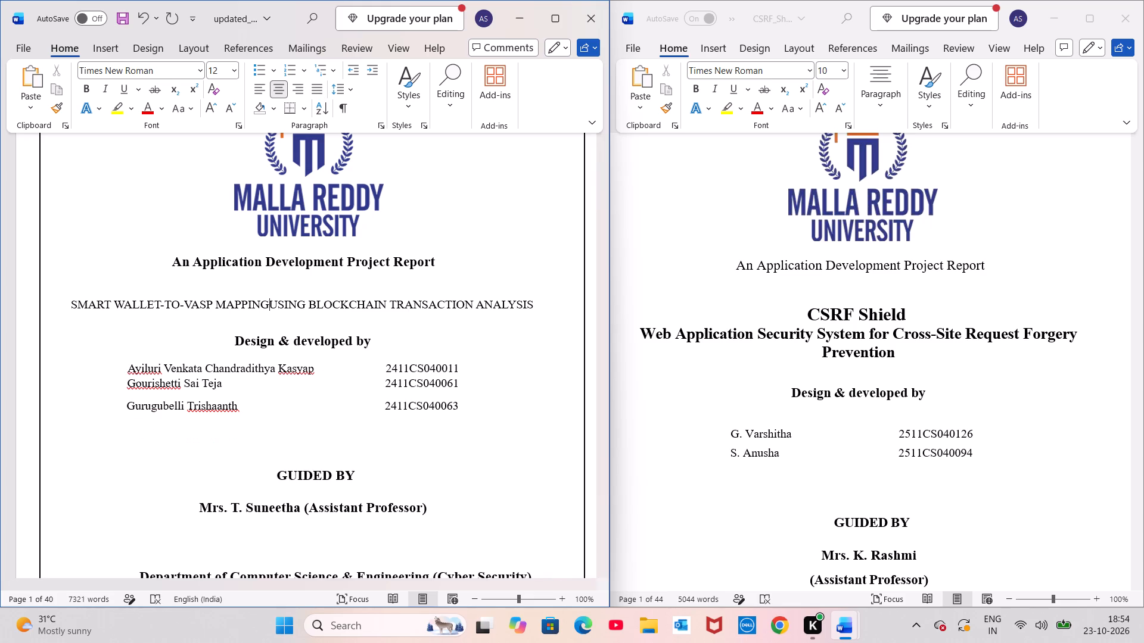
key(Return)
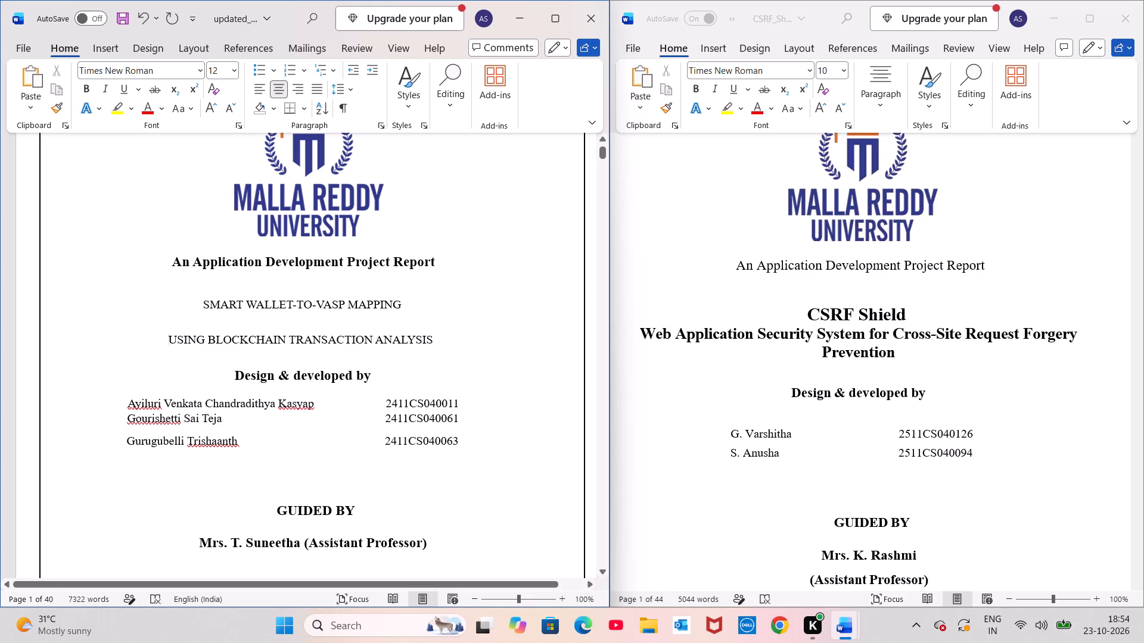
Make both lines of the new project title on the cover page bold.
click(202, 304)
drag(202, 304, 409, 347)
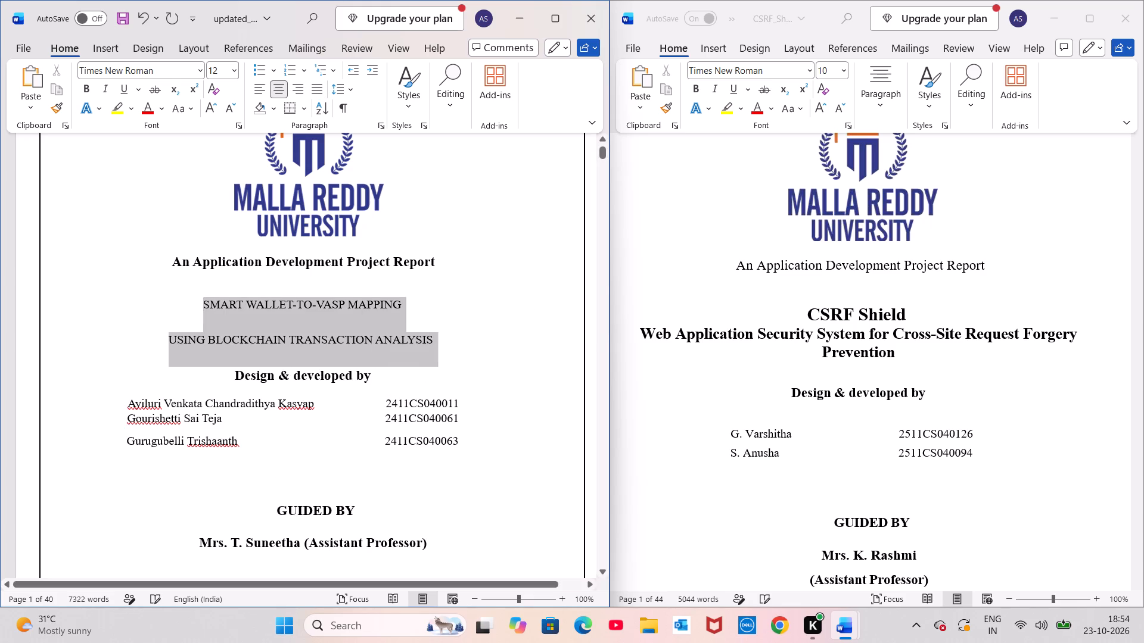
drag(409, 347, 405, 344)
click(413, 323)
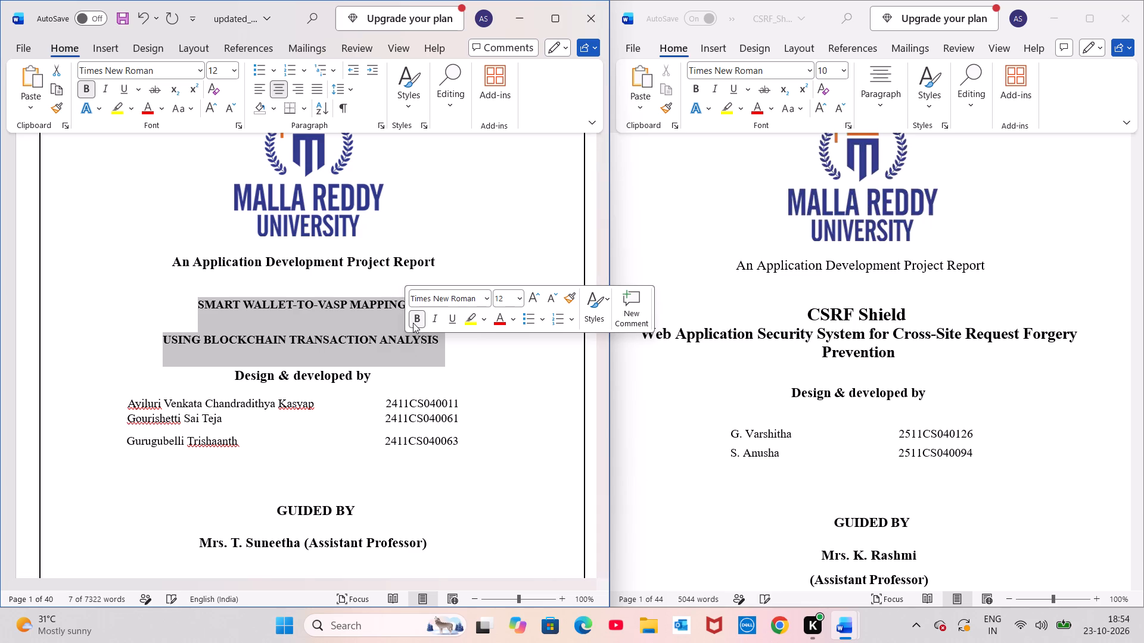
Check the font size of the CSRF Shield title and subtitle on the reference document's cover page.
click(741, 301)
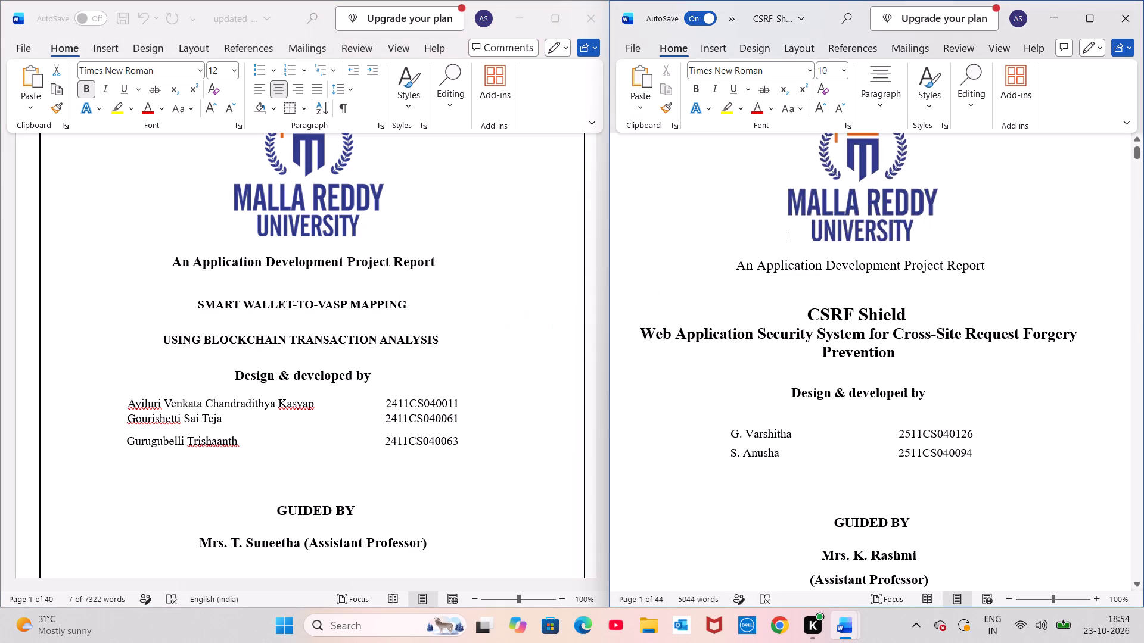
click(809, 314)
drag(809, 314, 885, 342)
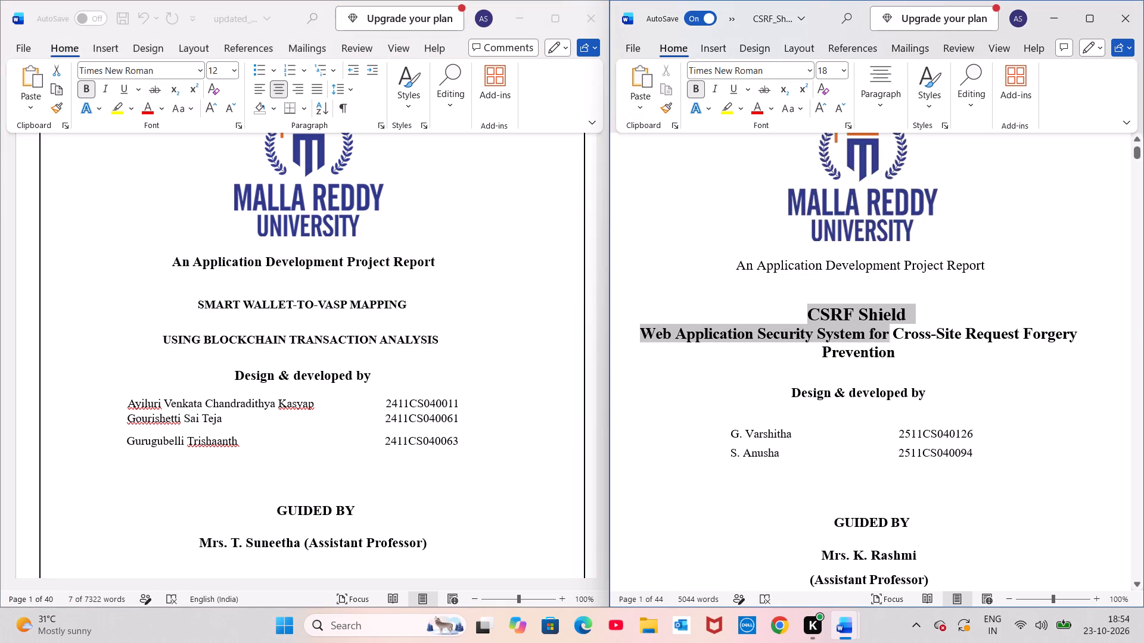
drag(885, 342, 913, 344)
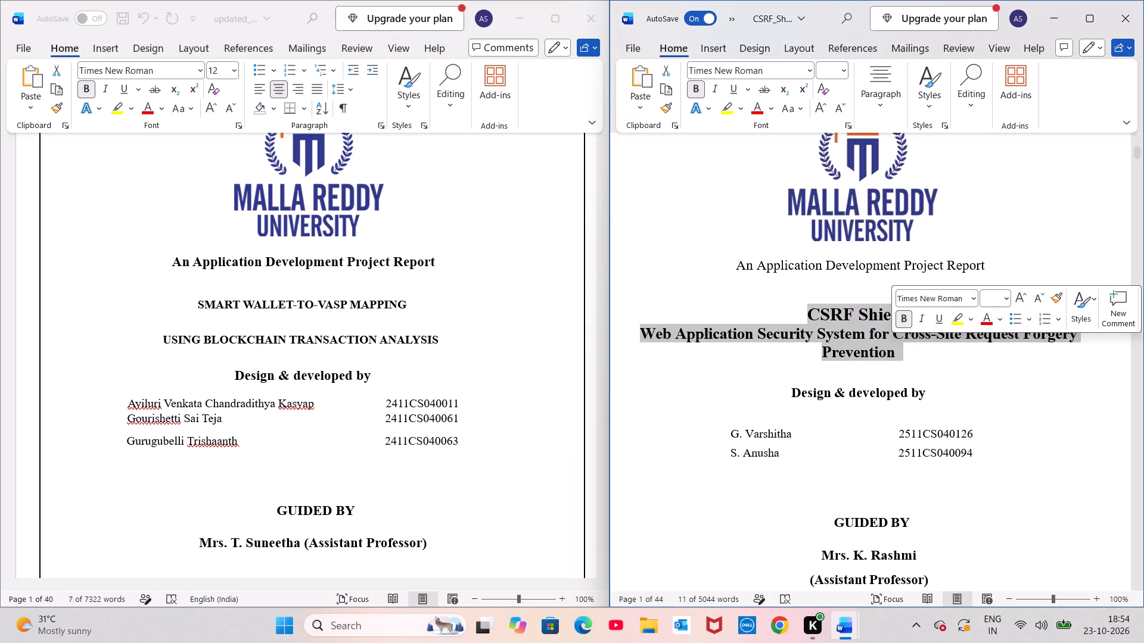
click(1003, 296)
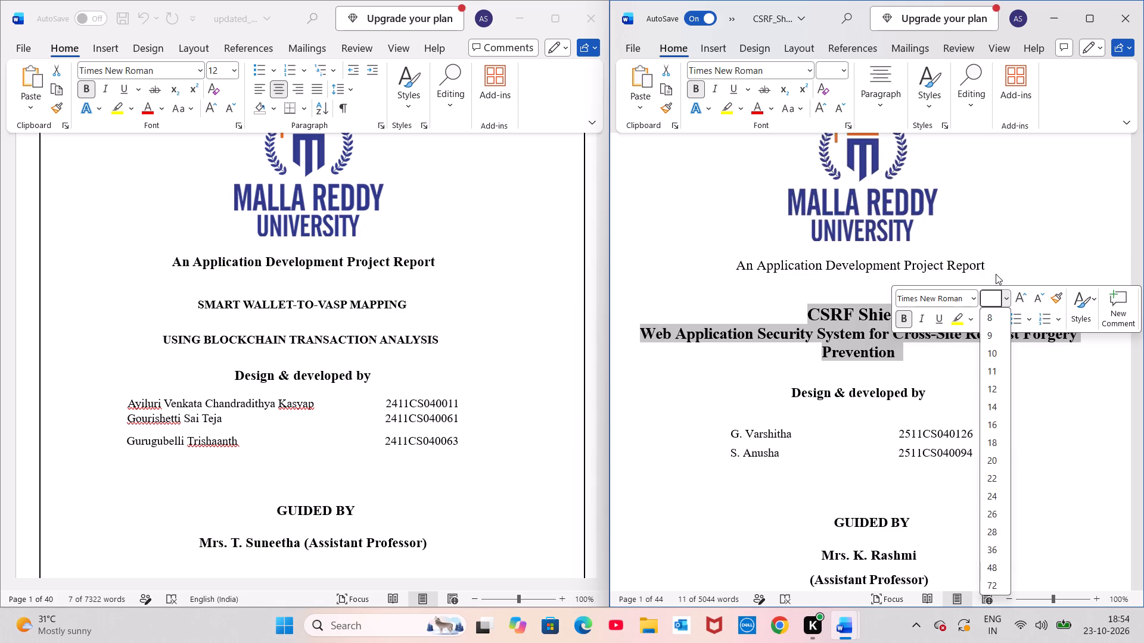
click(850, 277)
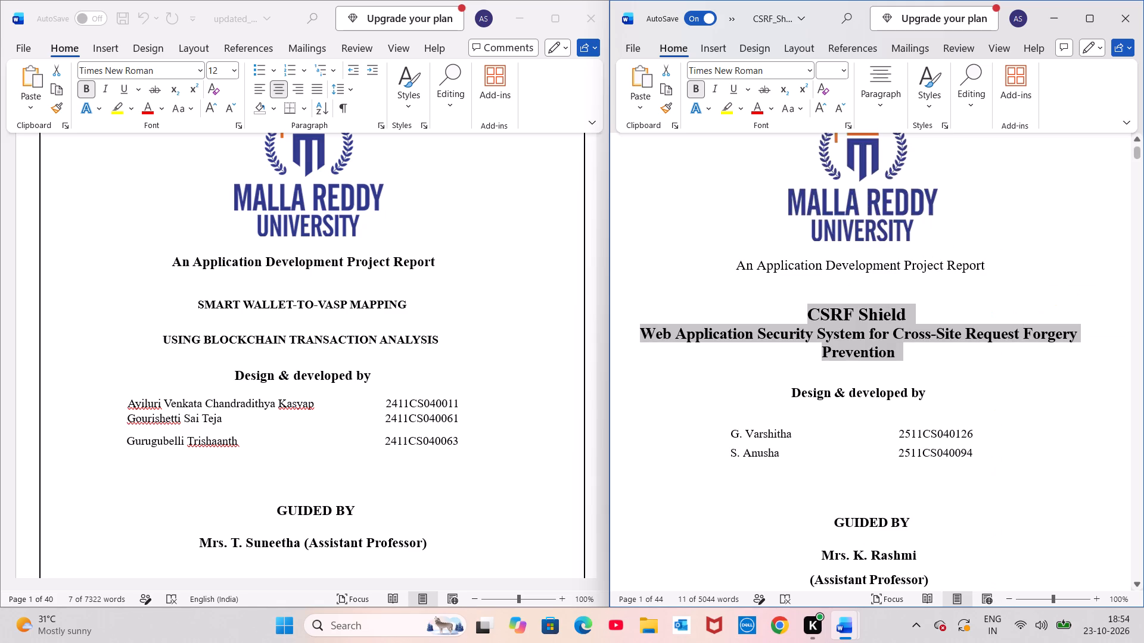
Set the font size of both new title lines, from "SMART WALLET" to "ANALYSIS", to 16.
drag(273, 302, 240, 294)
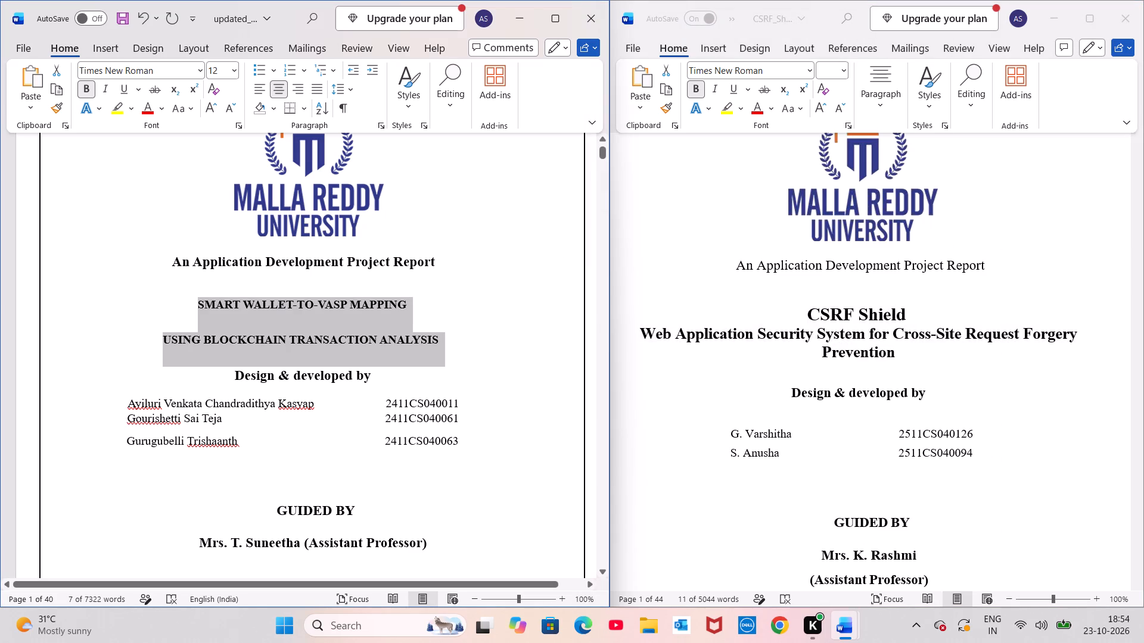
drag(240, 294, 288, 301)
right_click(390, 327)
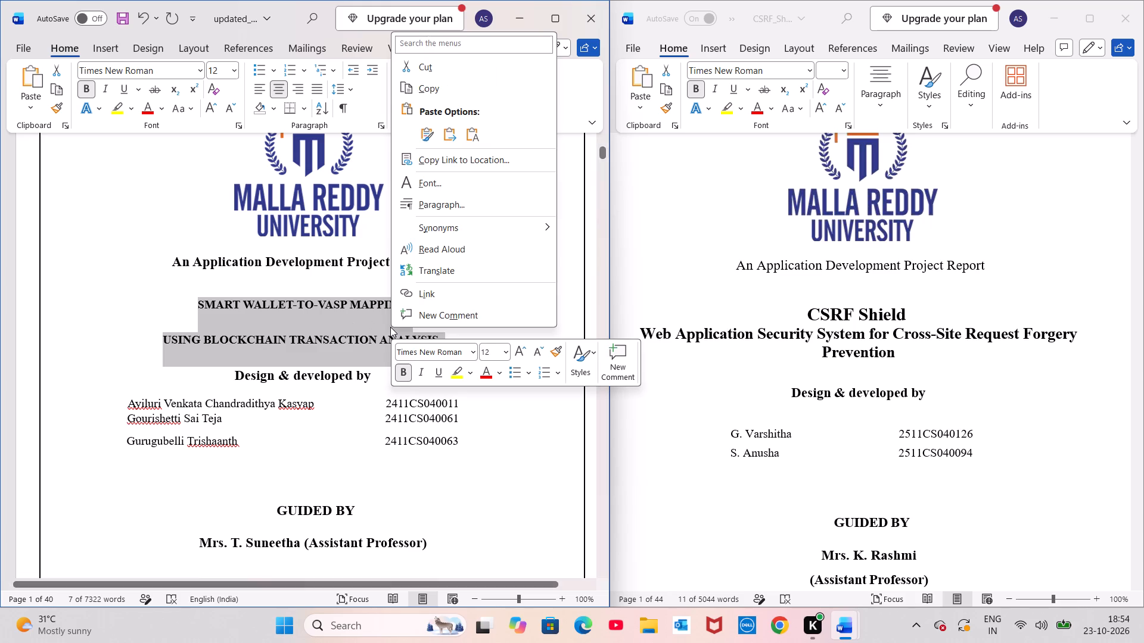
click(503, 349)
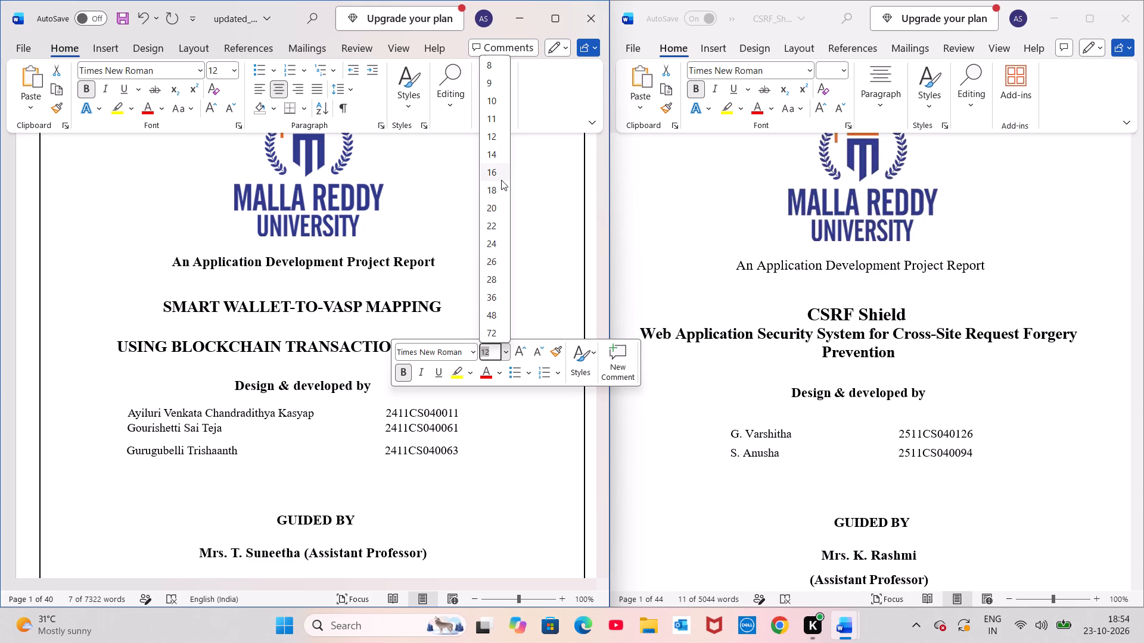
click(501, 180)
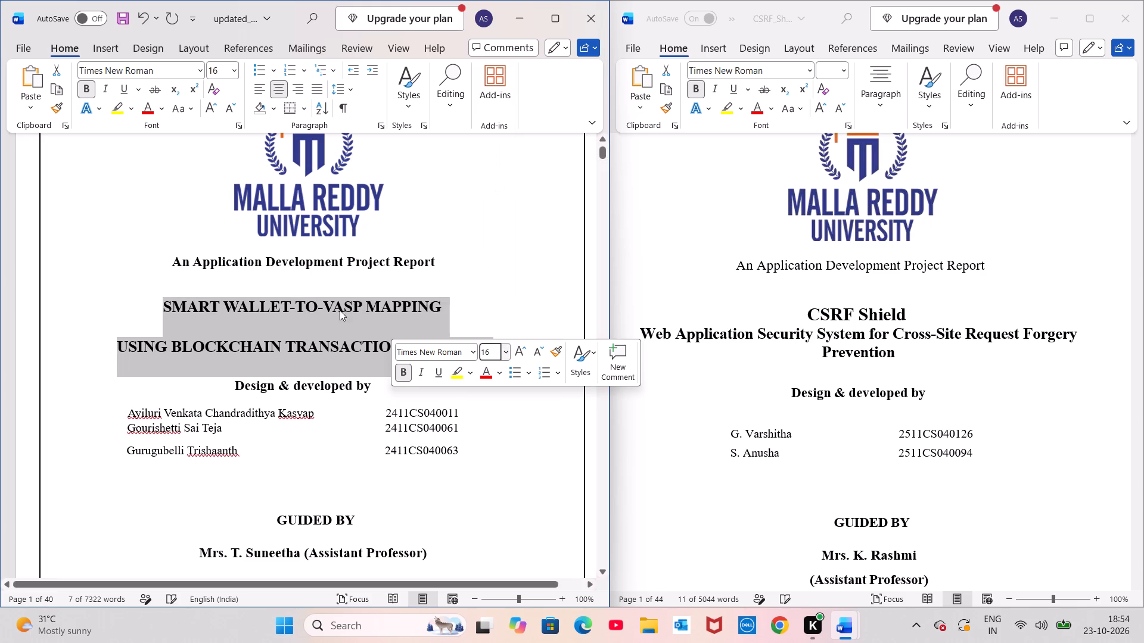
click(350, 321)
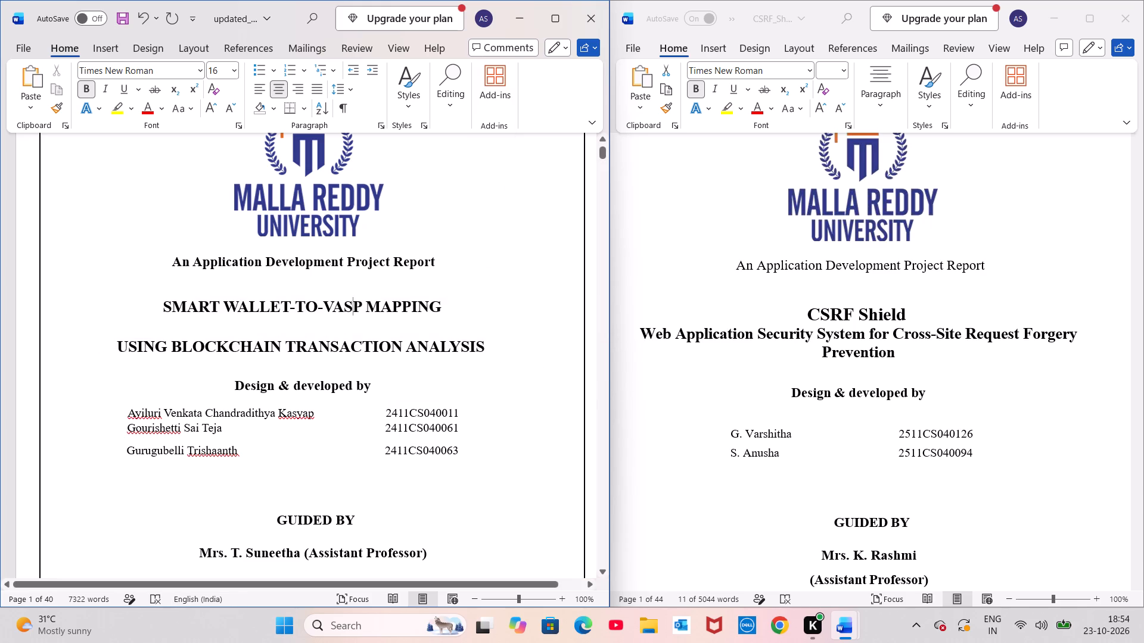
Join the two cover-page title lines into one paragraph, with a single space between "MAPPING" and "USING".
click(116, 344)
key(BackSpace)
key(BackSpace)
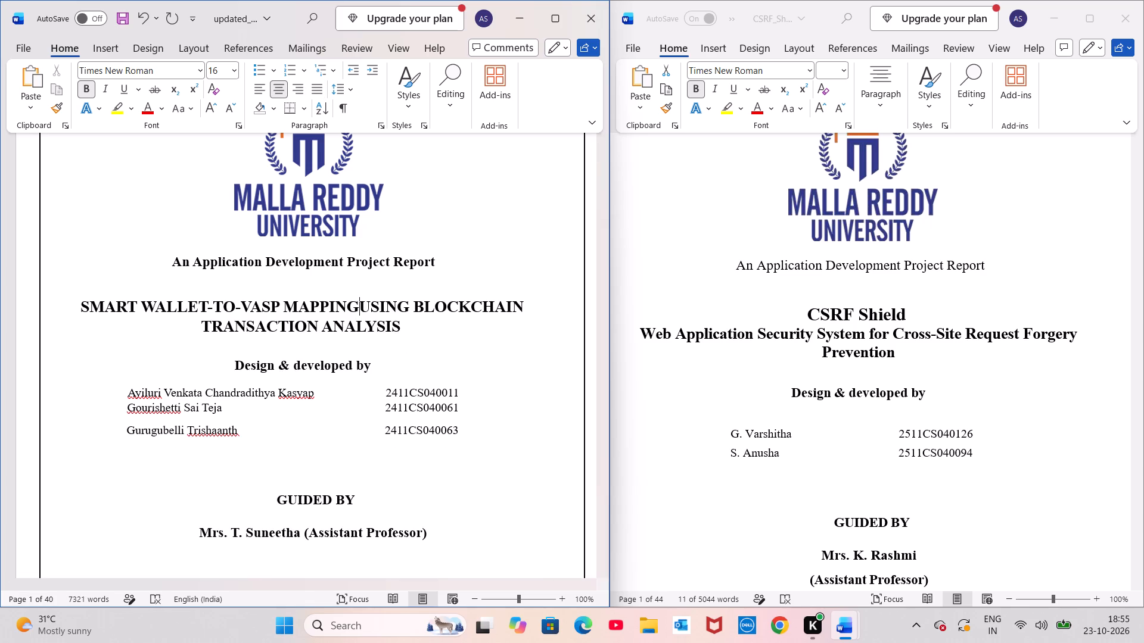
key(Return)
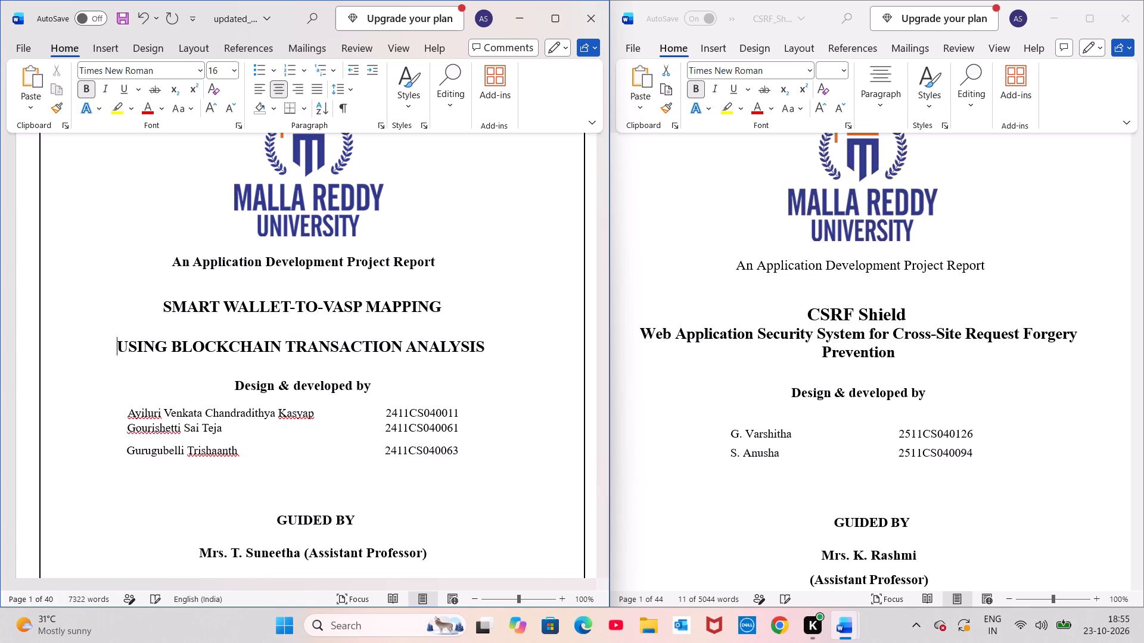
key(BackSpace)
key(BackSpace)
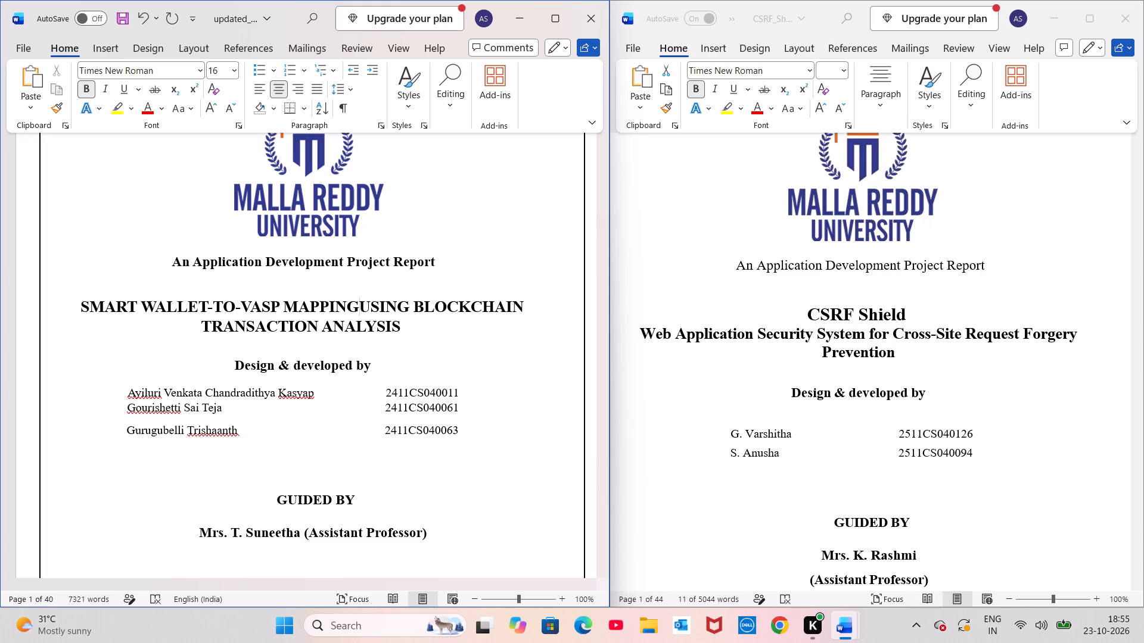
key(space)
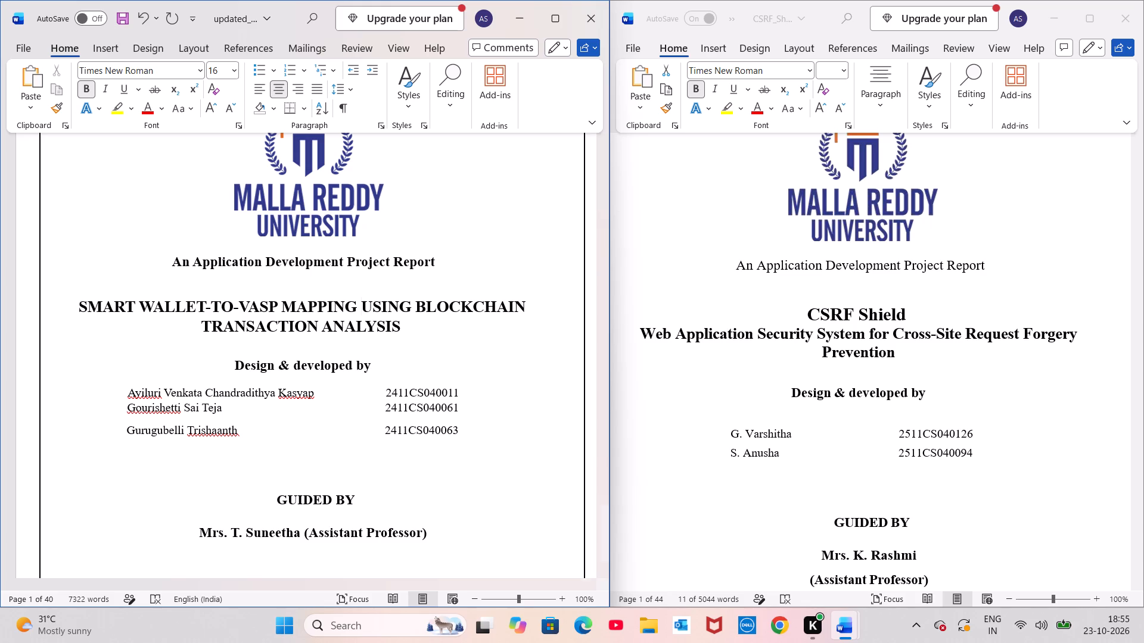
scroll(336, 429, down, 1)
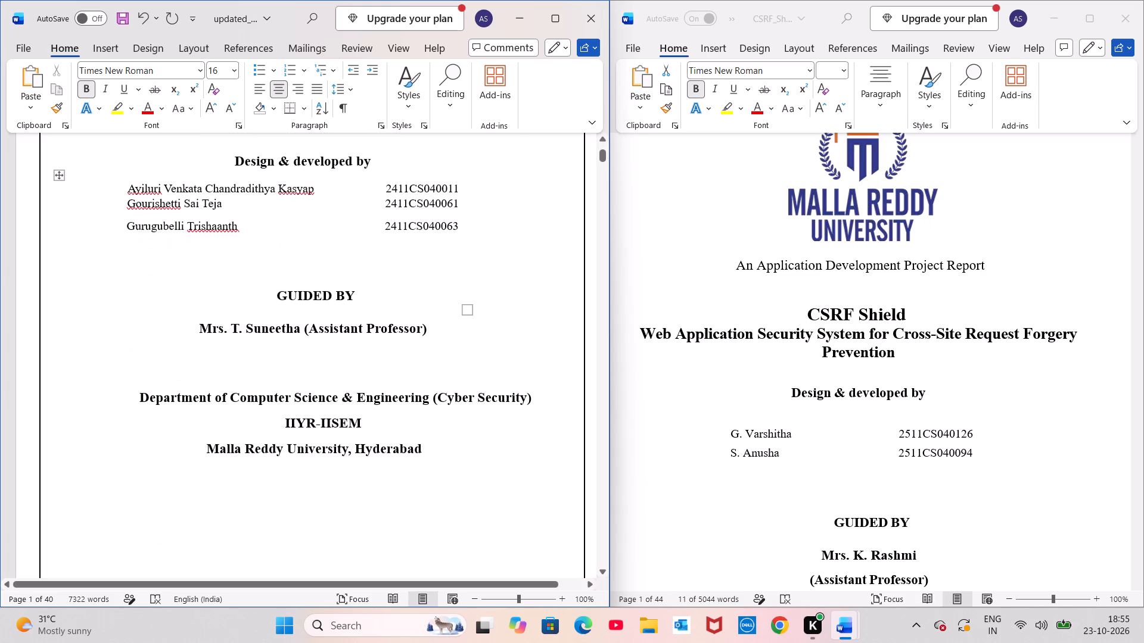
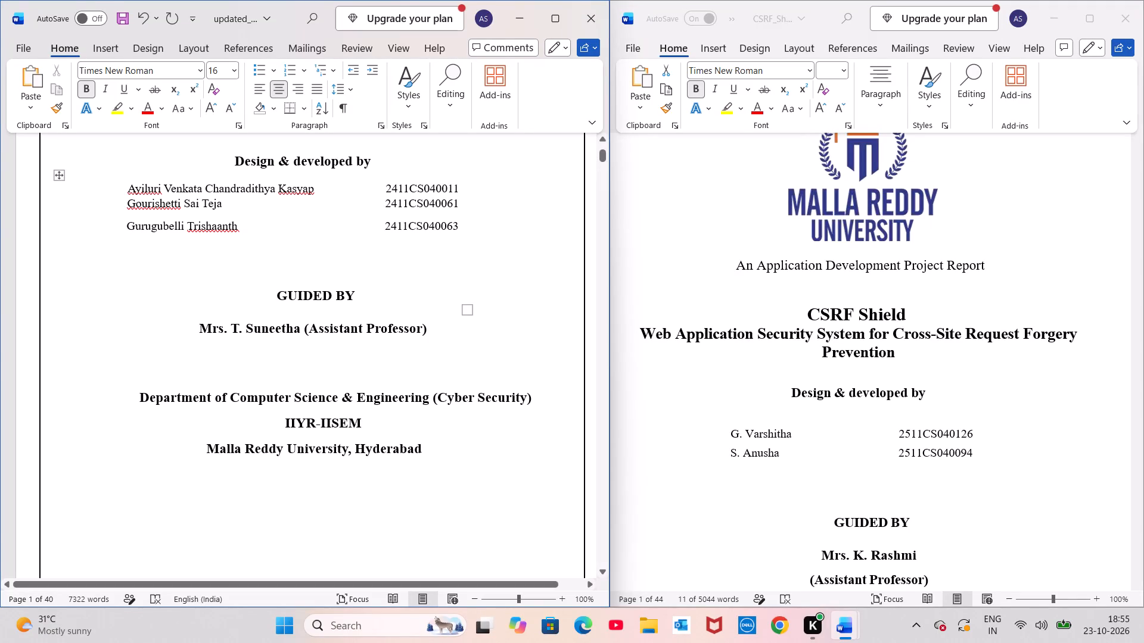
Replace the first developer's name under "Design & developed by" on the cover page with the new team member's initial and given name.
scroll(396, 285, up, 1)
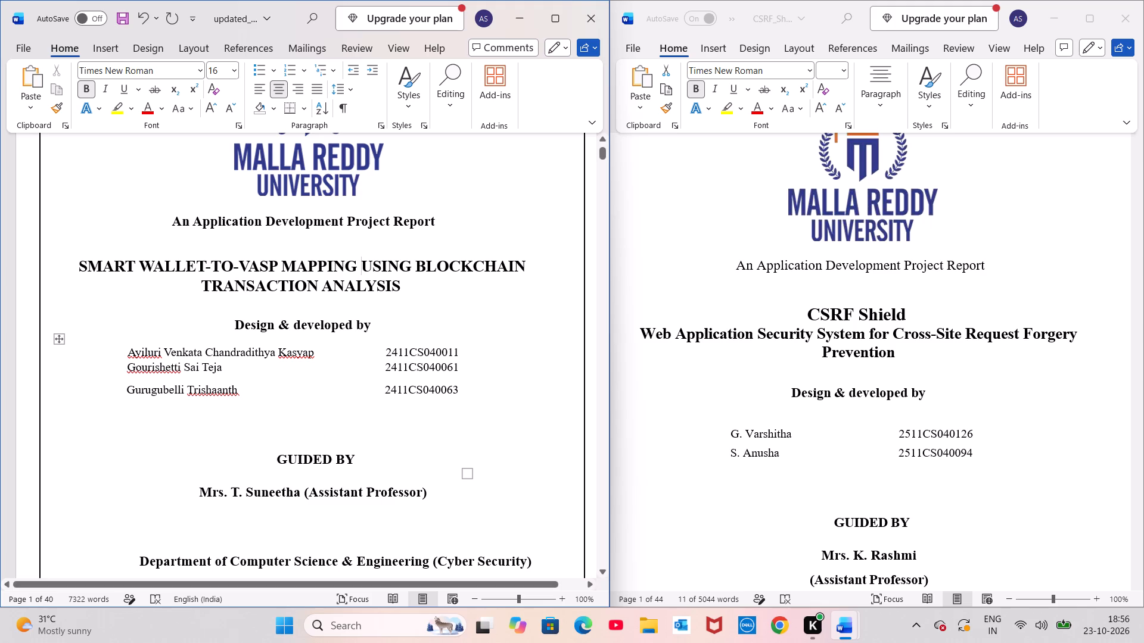
click(130, 352)
drag(130, 352, 406, 347)
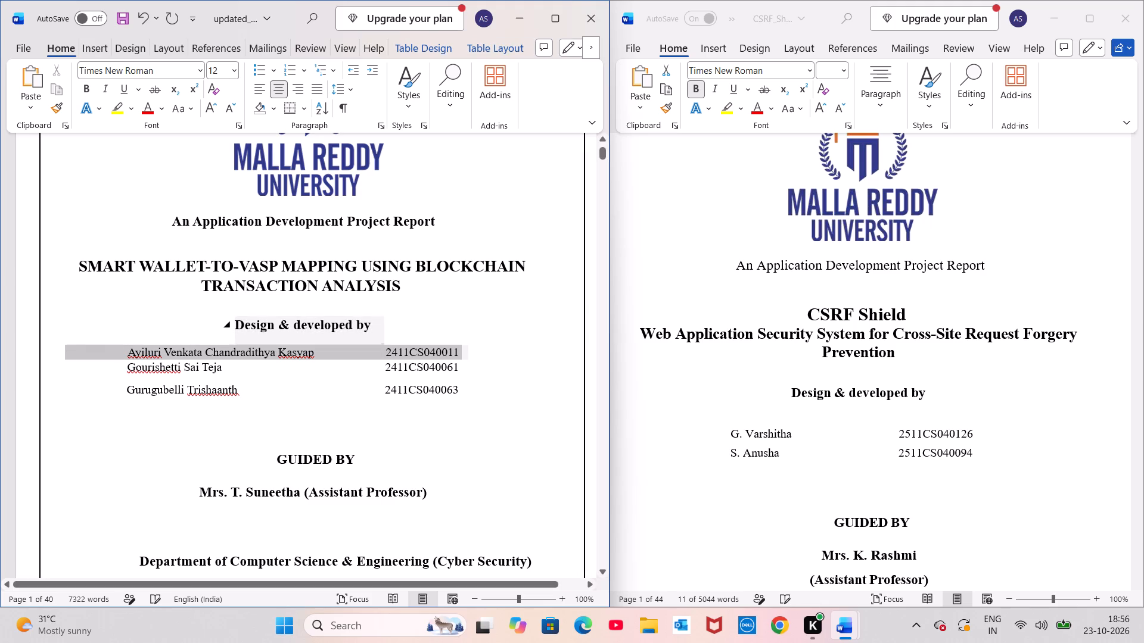
drag(406, 347, 412, 354)
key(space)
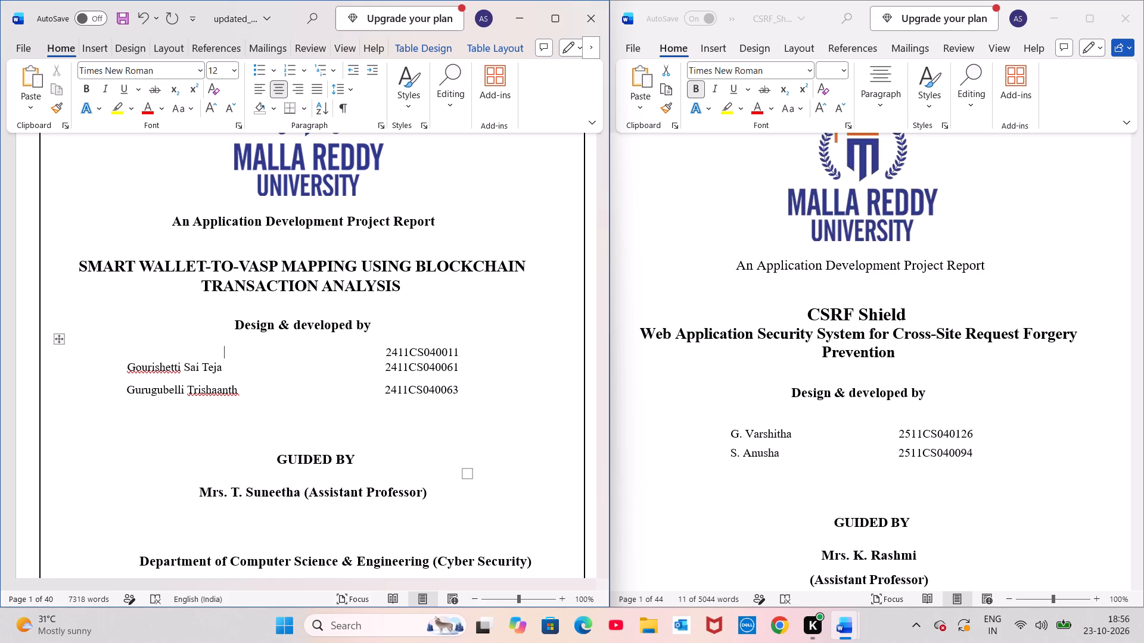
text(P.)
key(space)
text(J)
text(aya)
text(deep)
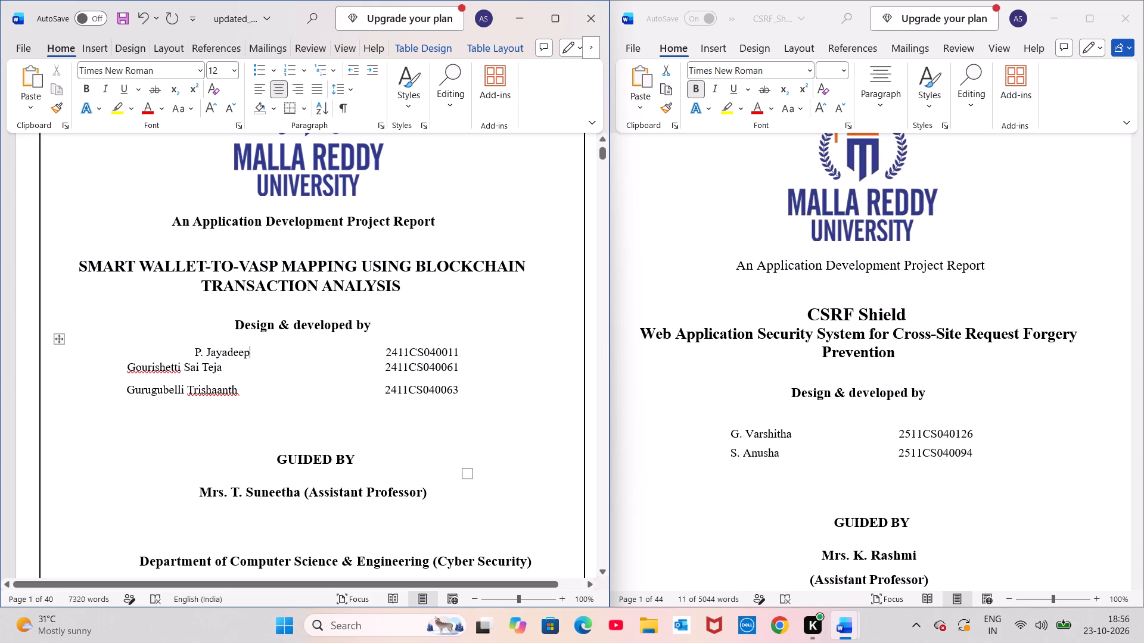
Update the ending of the first developer's roll number on the cover page to the new team member's roll number.
click(471, 352)
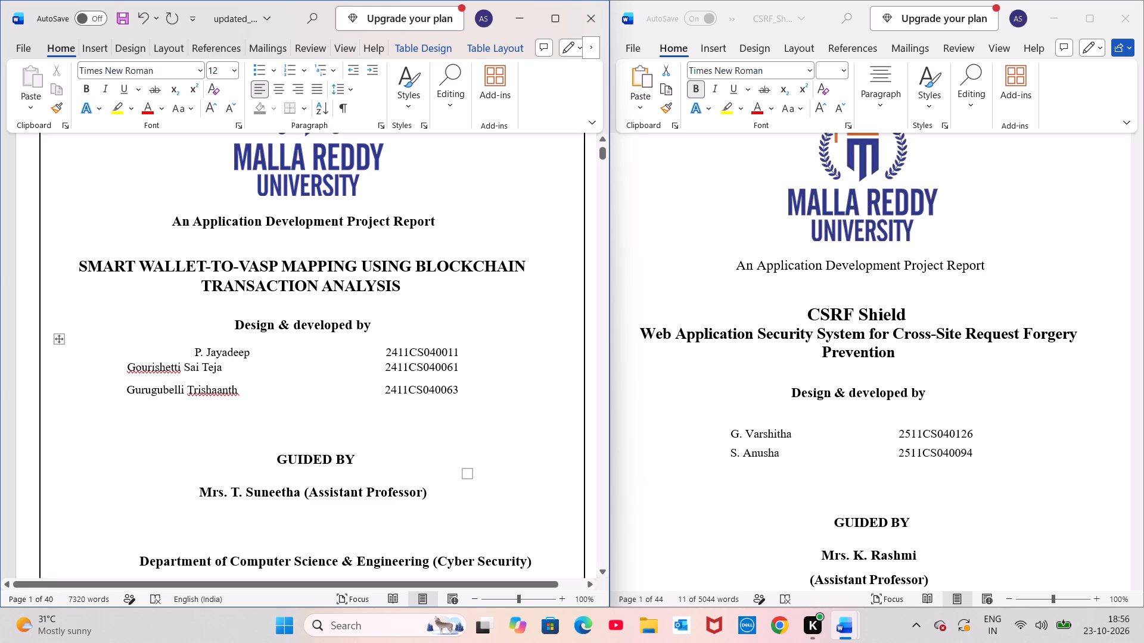
key(BackSpace)
key(BackSpace)
key(BackSpace)
key(BackSpace)
key(BackSpace)
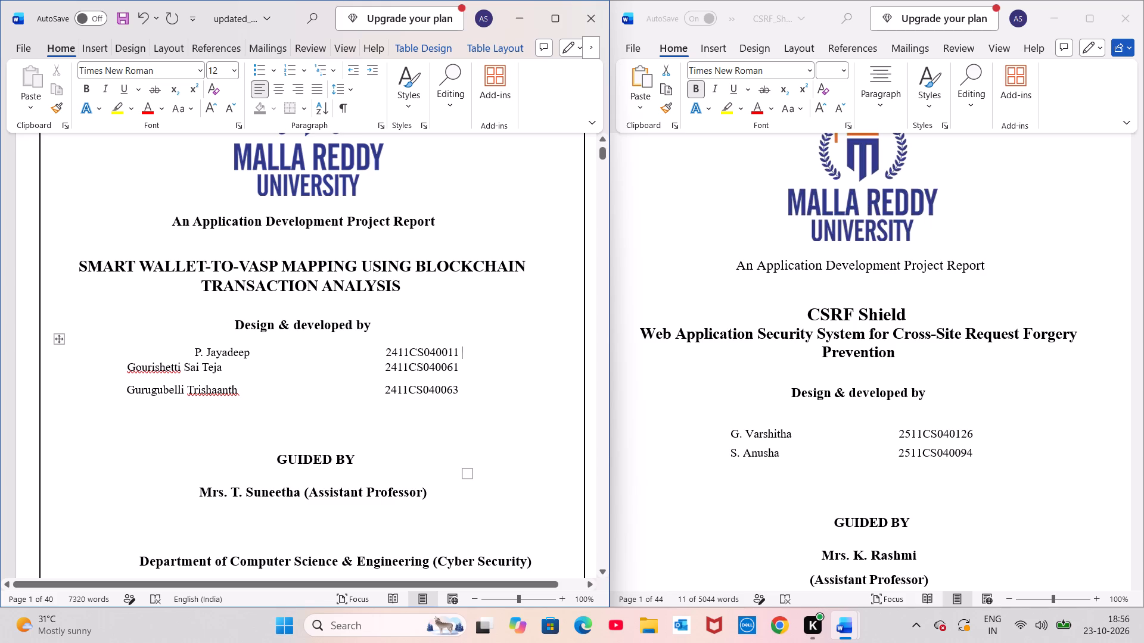
click(445, 348)
click(463, 349)
right_click(445, 319)
click(430, 318)
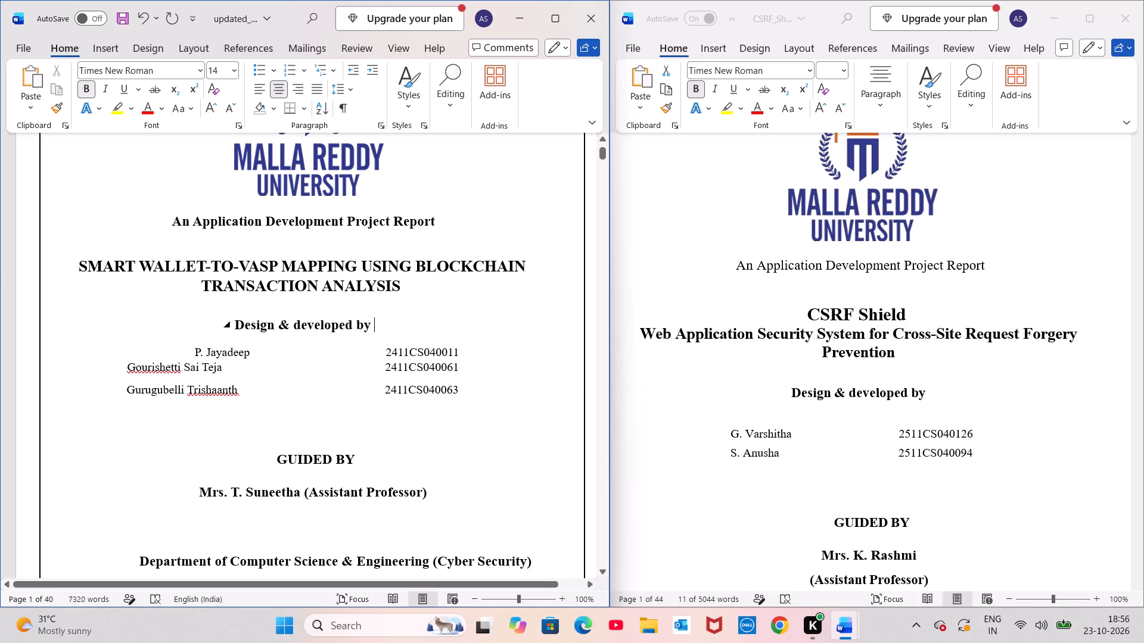
click(466, 349)
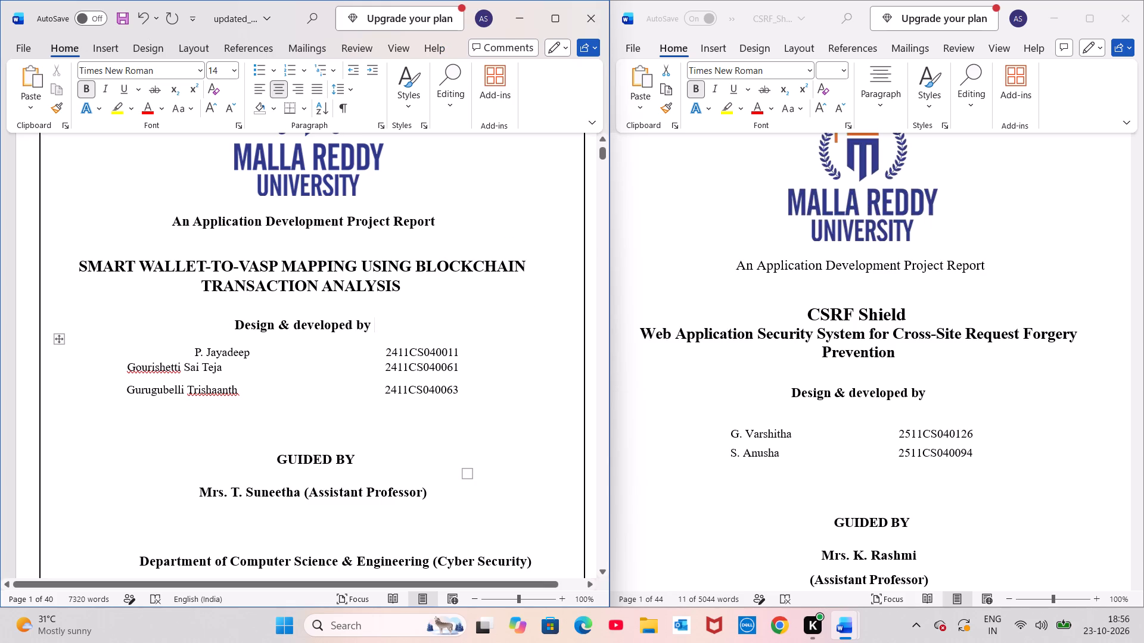
click(454, 351)
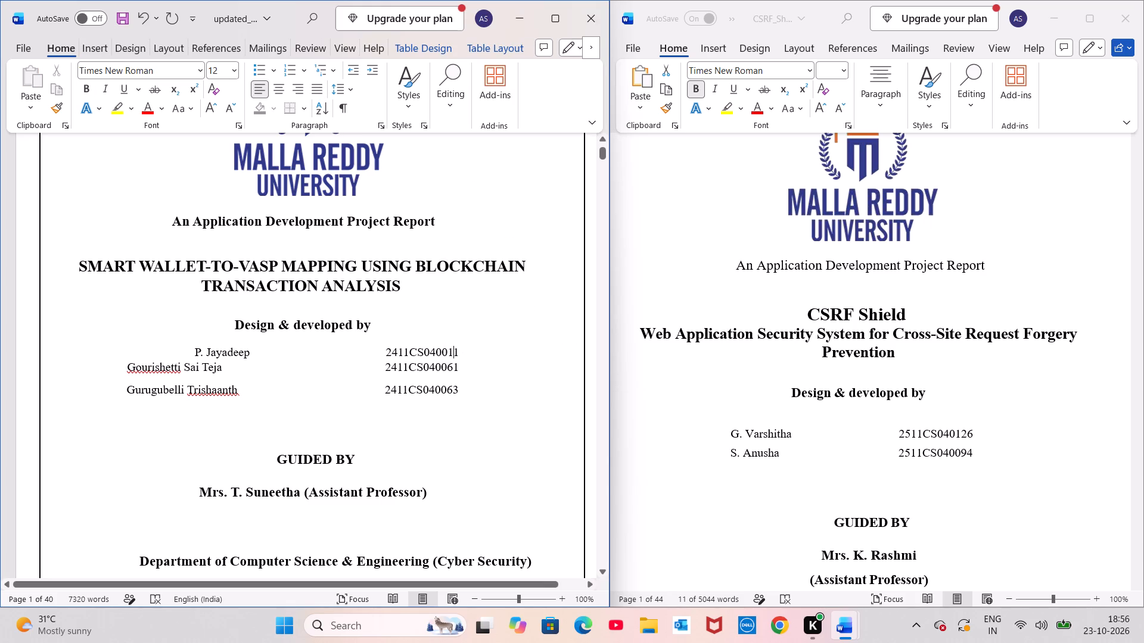
key(BackSpace)
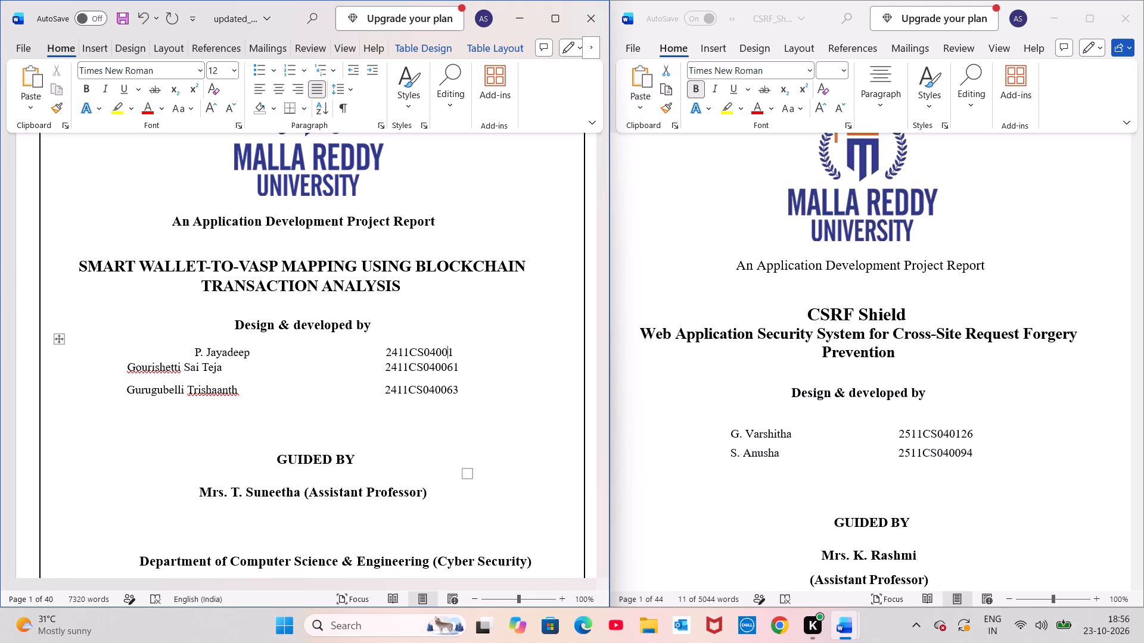
key(BackSpace)
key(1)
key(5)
Align the start of the first developer's name with the names below it by using leading spaces instead of centring.
click(192, 351)
key(BackSpace)
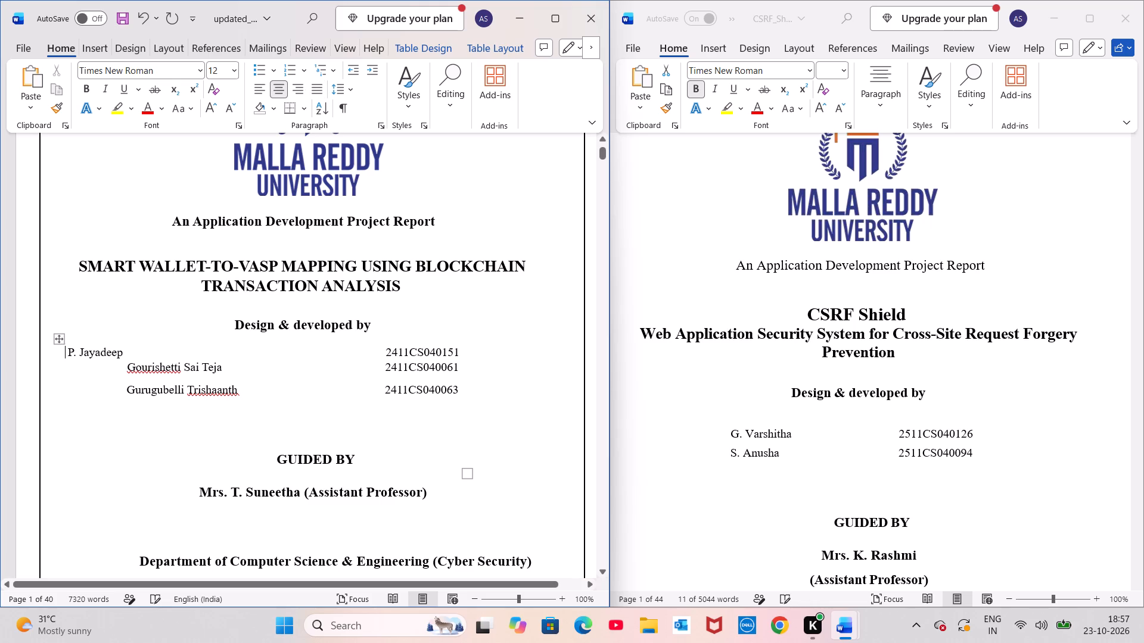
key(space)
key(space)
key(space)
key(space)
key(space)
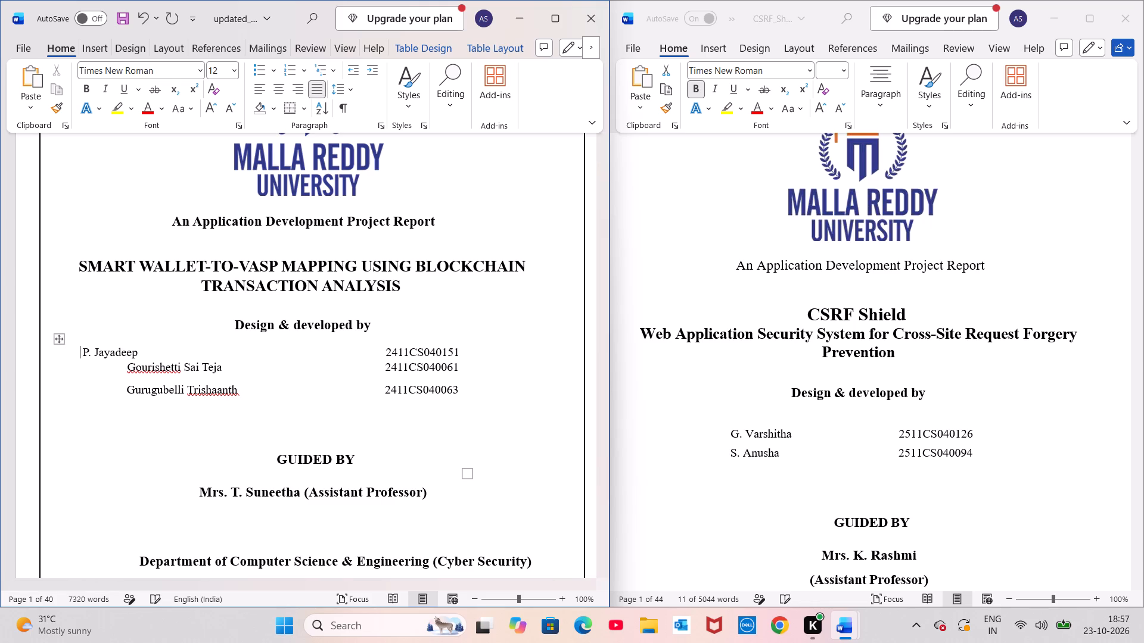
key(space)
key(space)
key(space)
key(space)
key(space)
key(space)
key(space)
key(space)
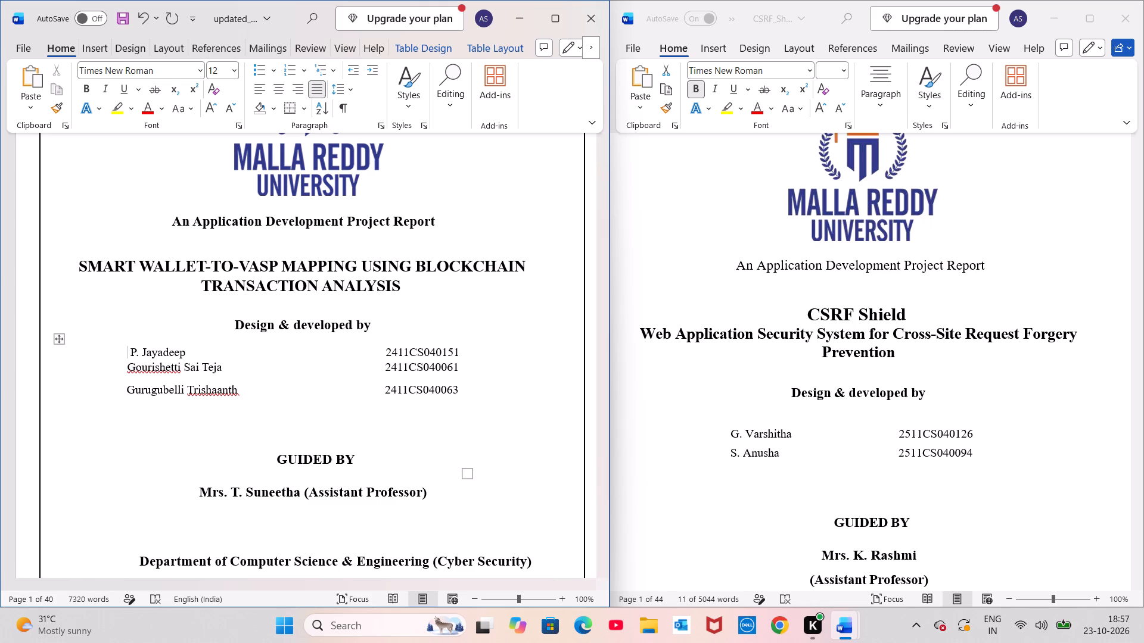
key(BackSpace)
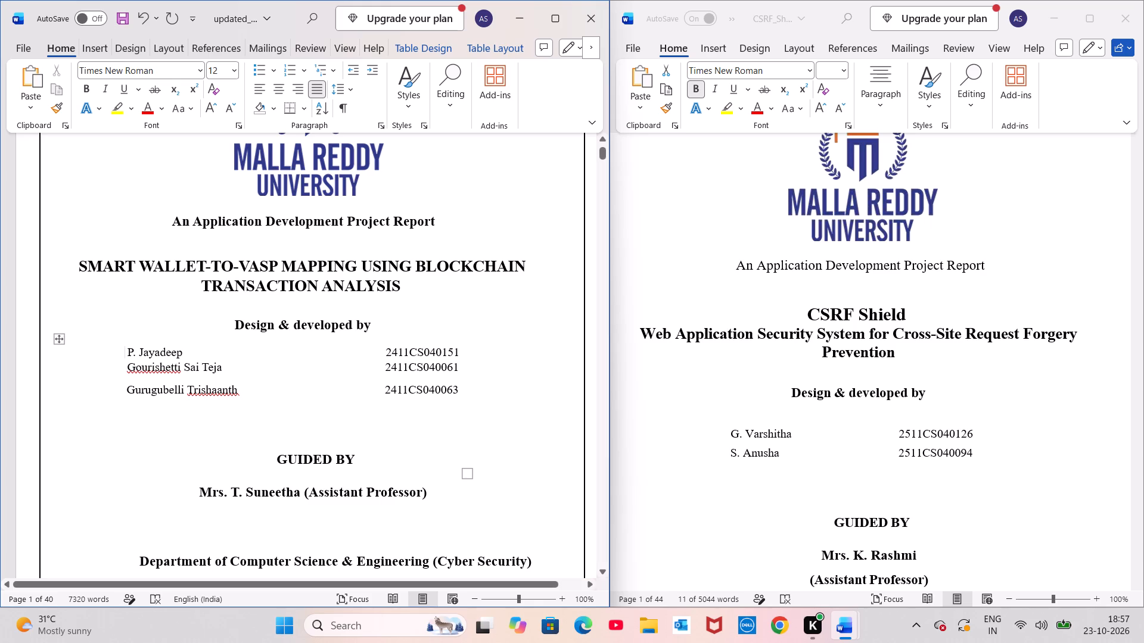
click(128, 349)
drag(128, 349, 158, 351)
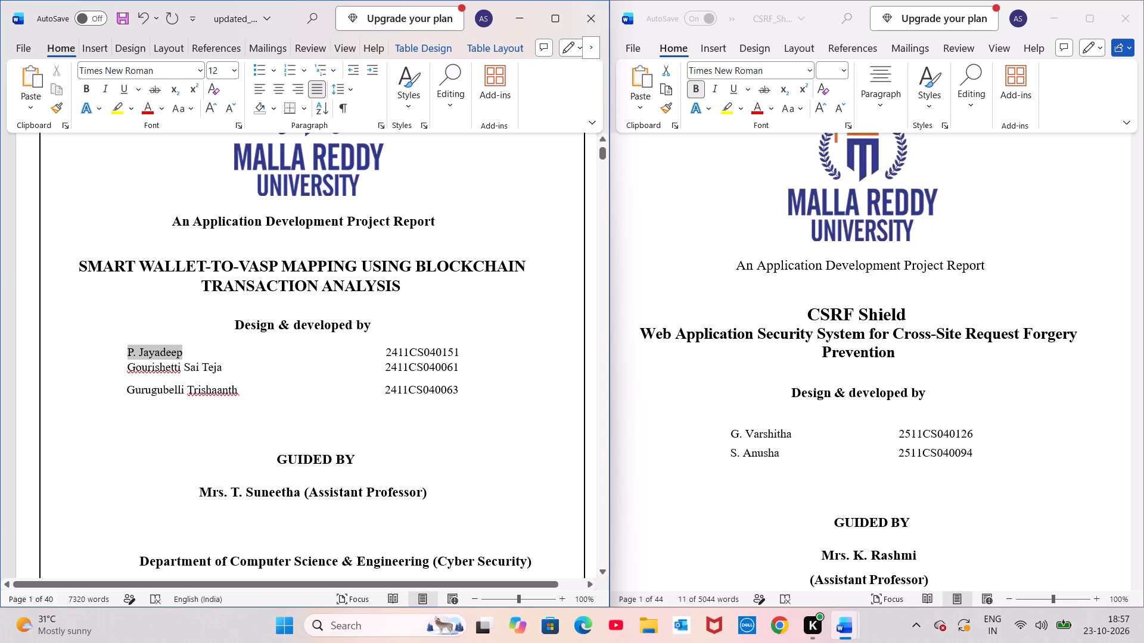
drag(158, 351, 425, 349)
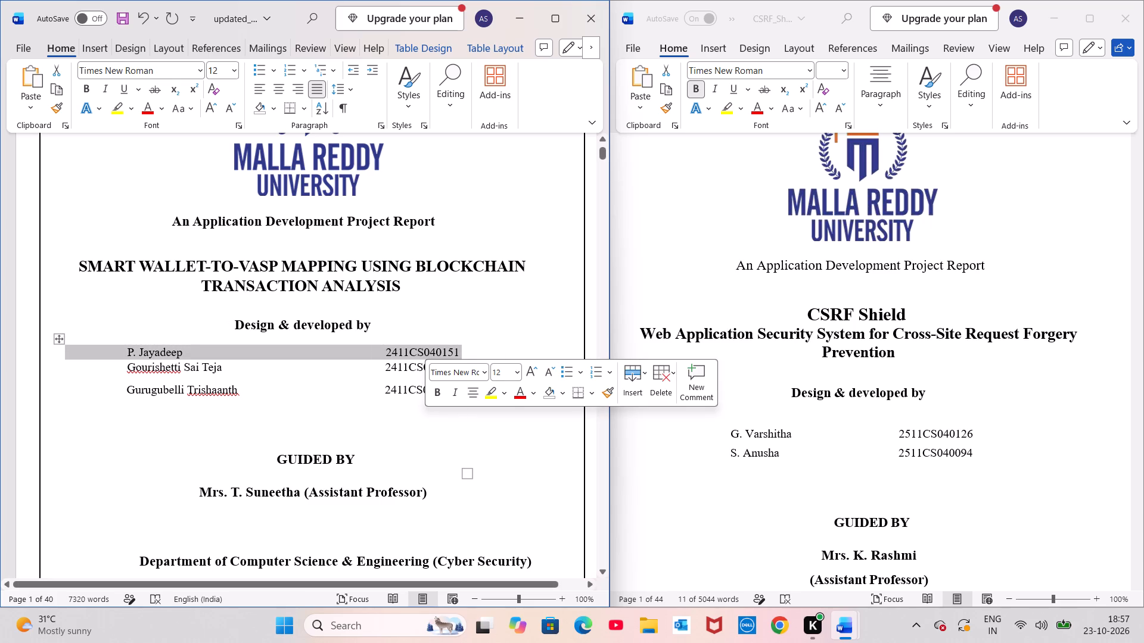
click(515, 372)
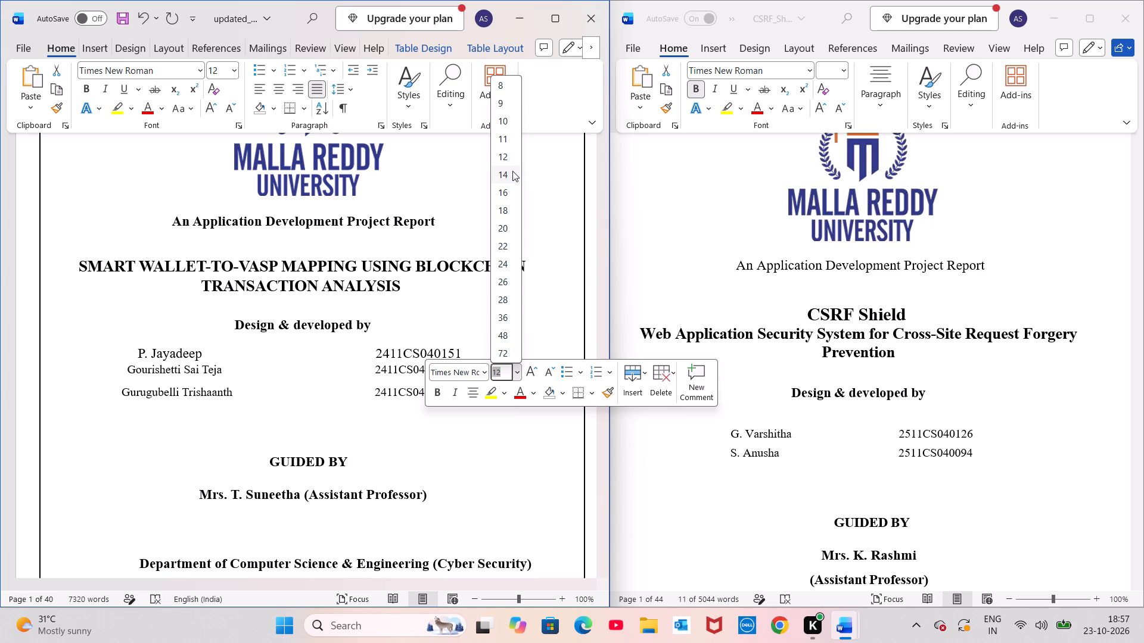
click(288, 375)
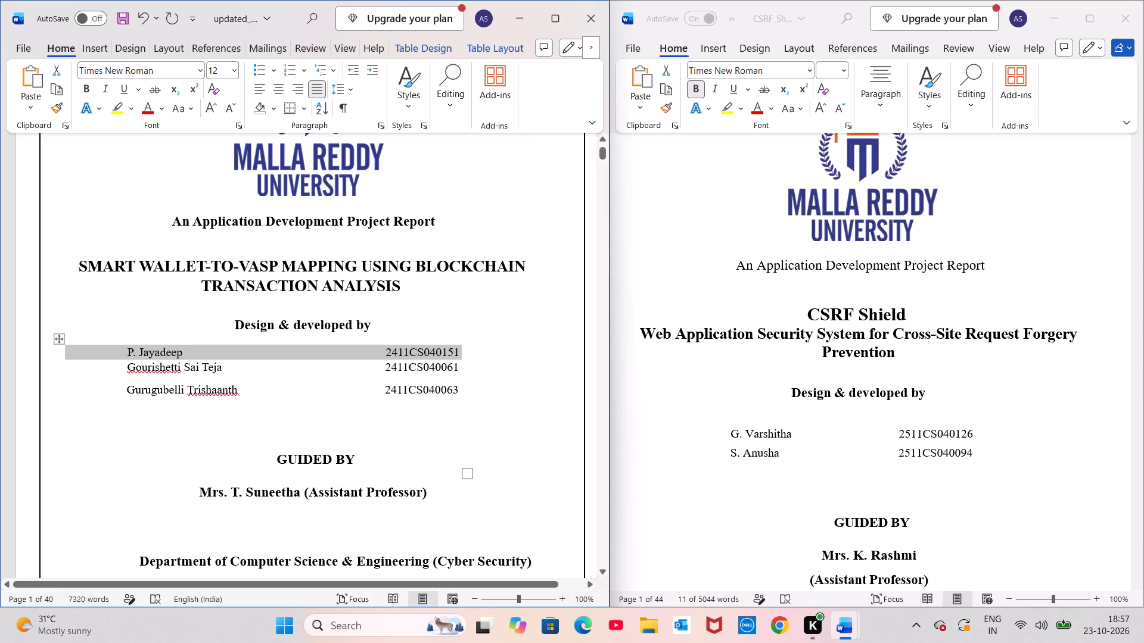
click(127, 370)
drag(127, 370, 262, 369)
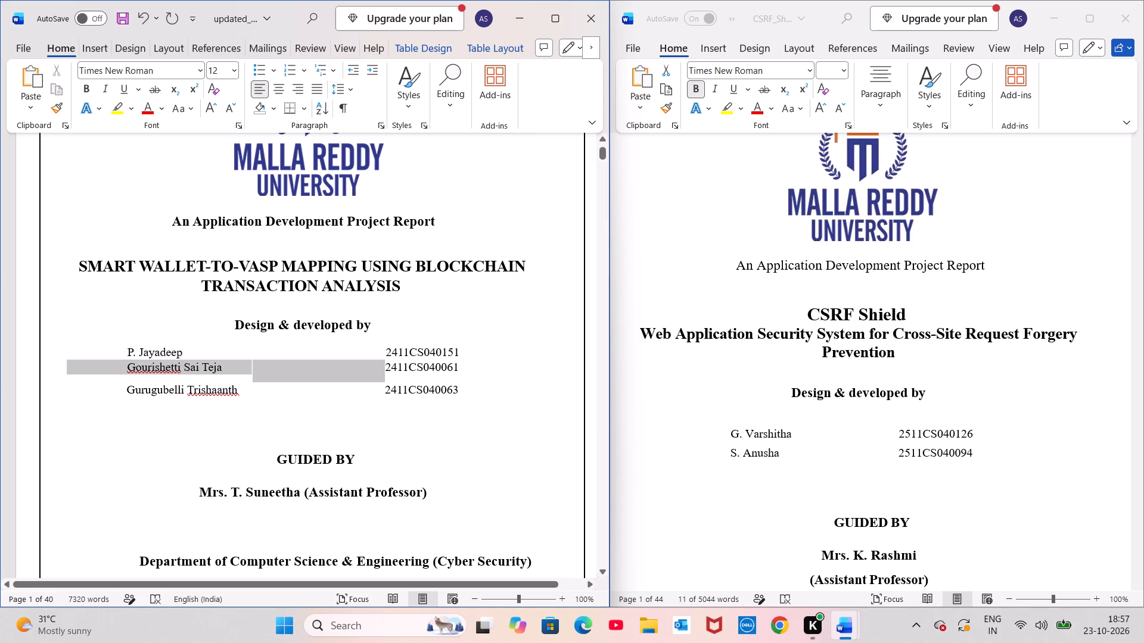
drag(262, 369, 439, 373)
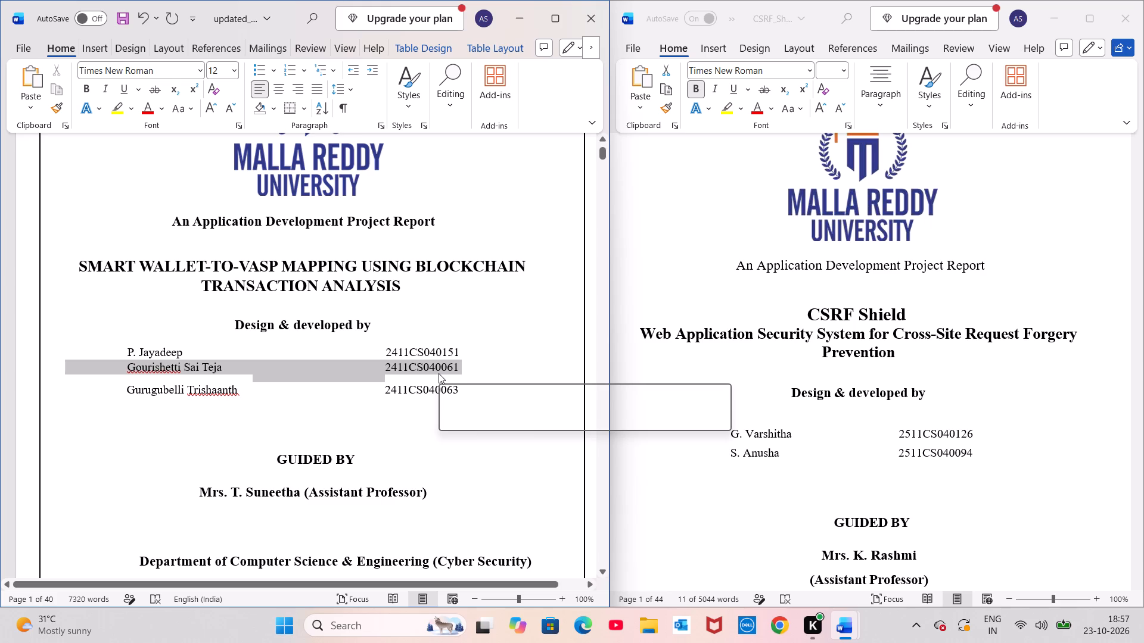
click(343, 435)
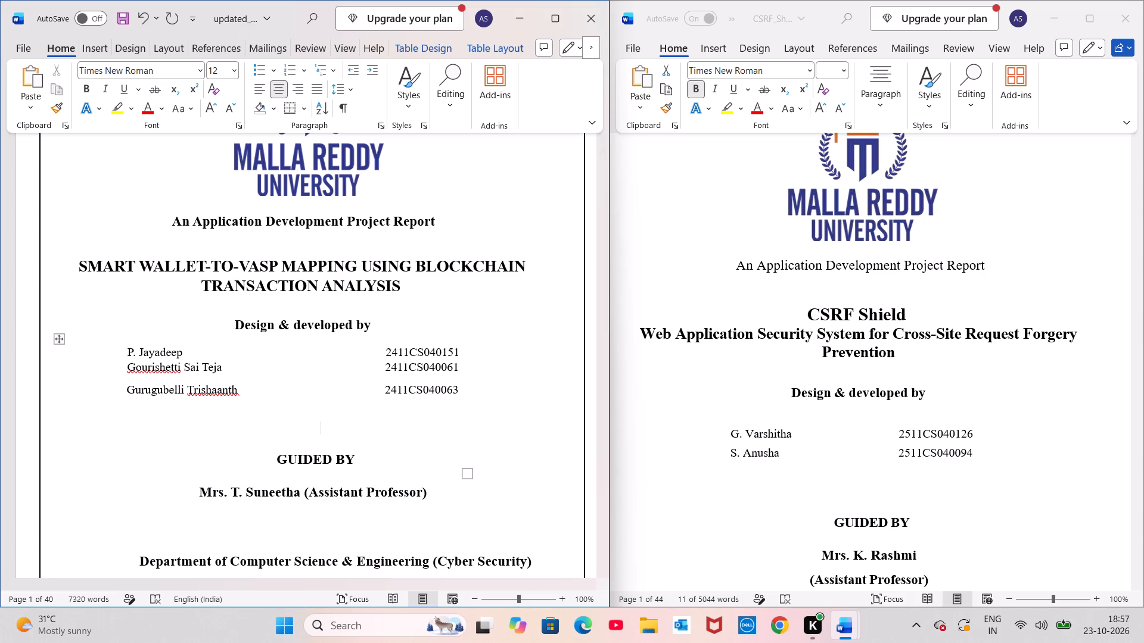
Replace the second developer's name on the cover page with the new second team member's name, starting with the initial.
click(222, 368)
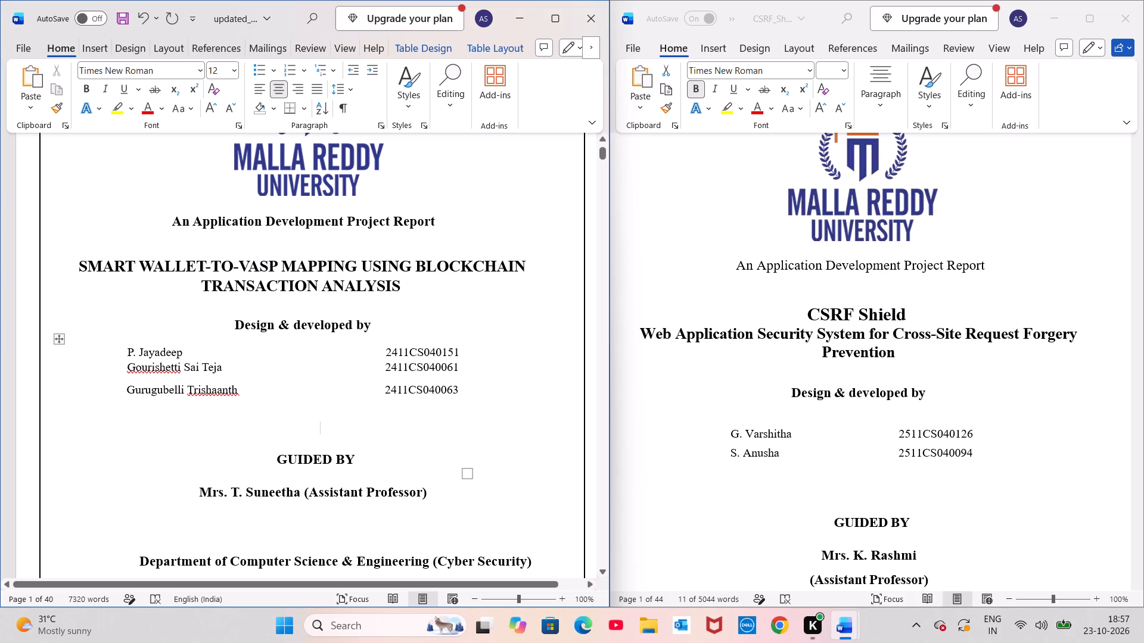
key(BackSpace)
key(BackSpace)
key(BackSpace)
key(BackSpace)
key(BackSpace)
key(BackSpace)
key(BackSpace)
key(BackSpace)
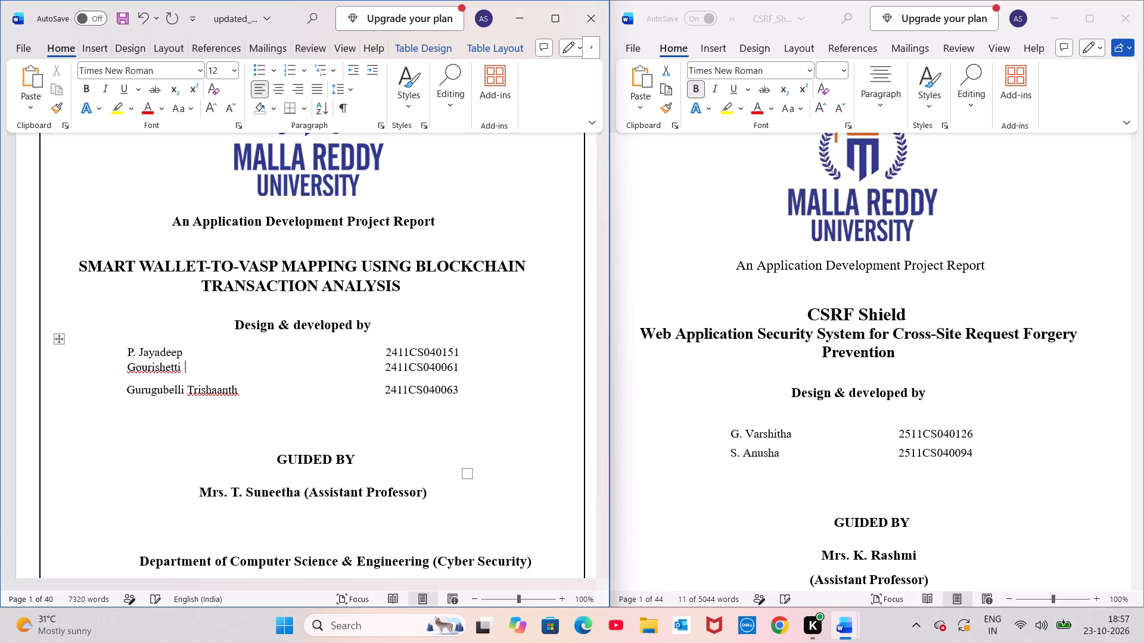
key(BackSpace)
key(BackSpace)
key(BackSpace)
key(BackSpace)
key(BackSpace)
key(BackSpace)
key(BackSpace)
key(BackSpace)
key(BackSpace)
key(BackSpace)
key(BackSpace)
key(BackSpace)
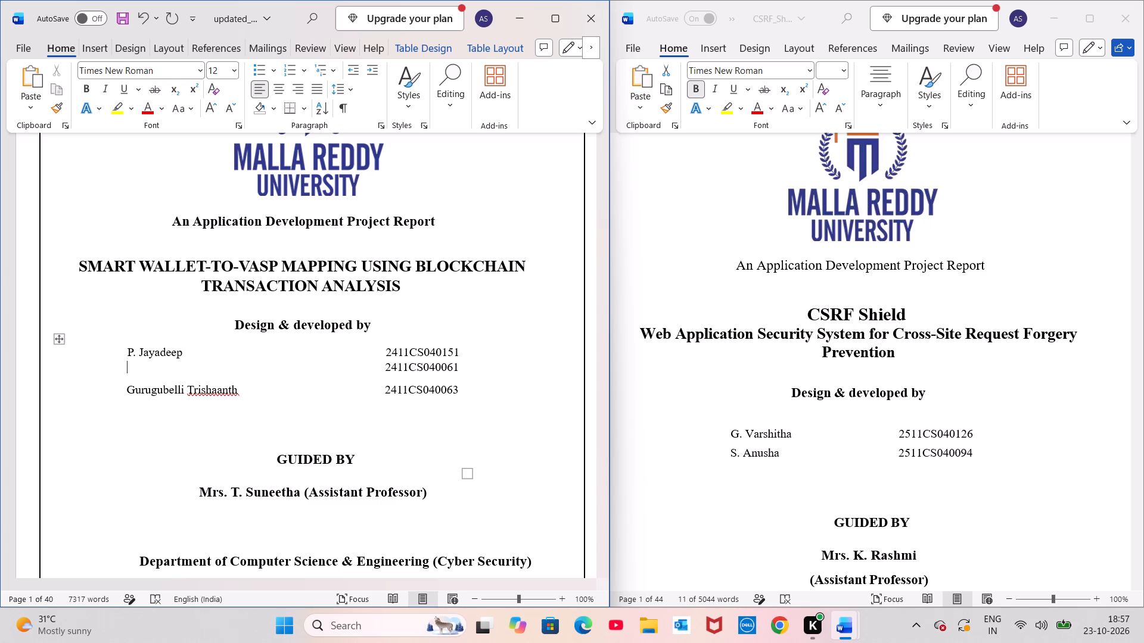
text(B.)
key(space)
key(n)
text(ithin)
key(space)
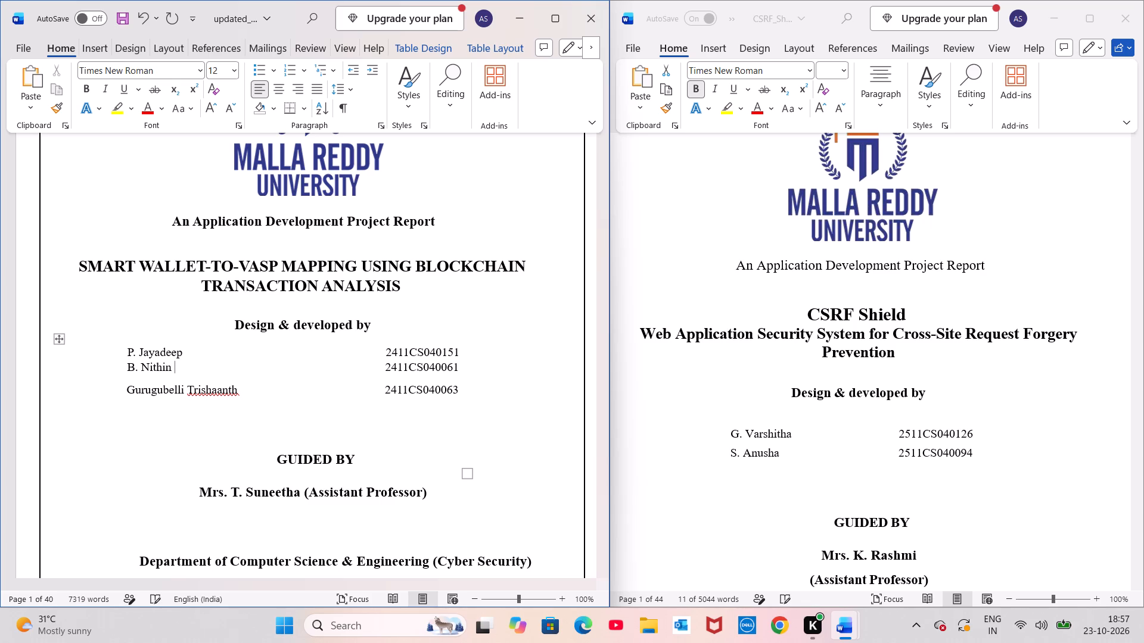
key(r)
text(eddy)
Update the ending of the second developer's roll number on the cover page to the new team member's roll number.
click(462, 366)
click(456, 365)
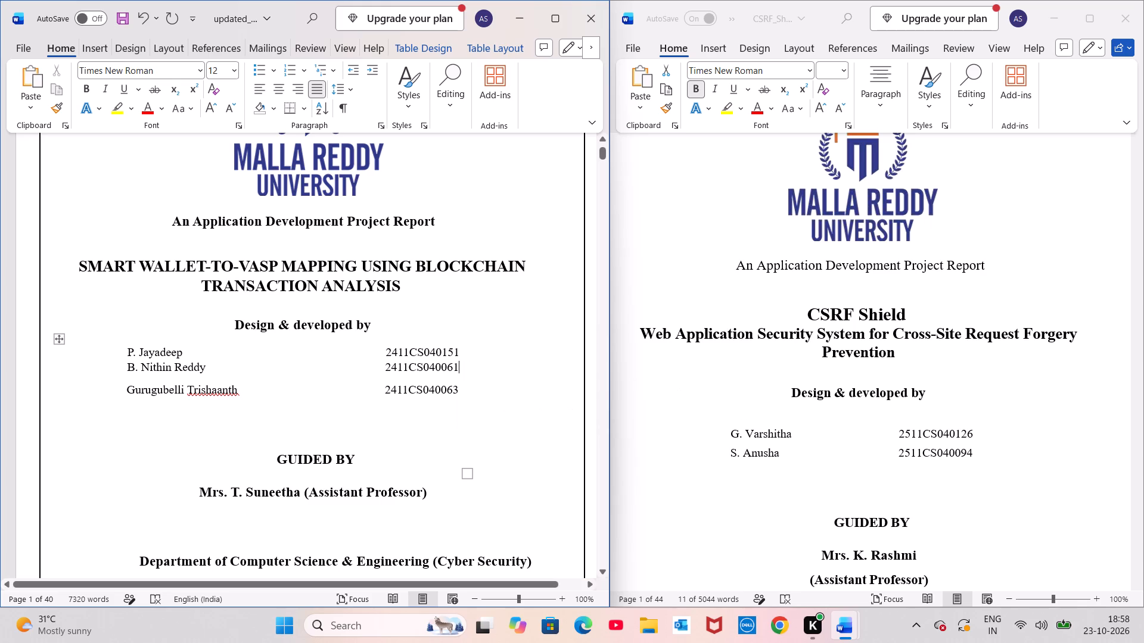
key(BackSpace)
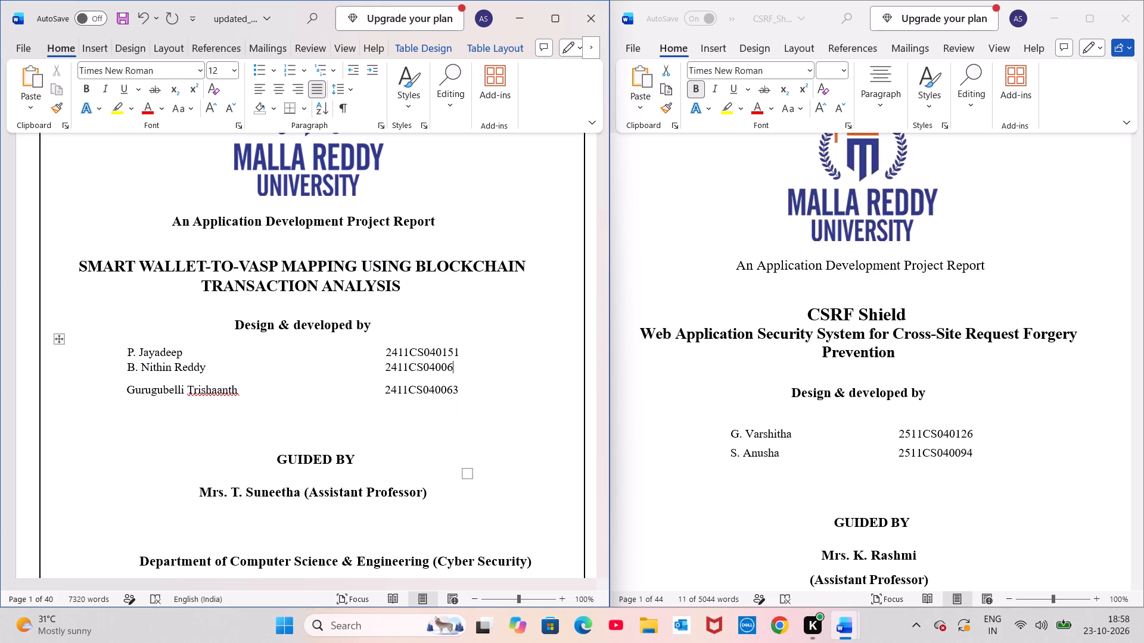
key(BackSpace)
key(BackSpace)
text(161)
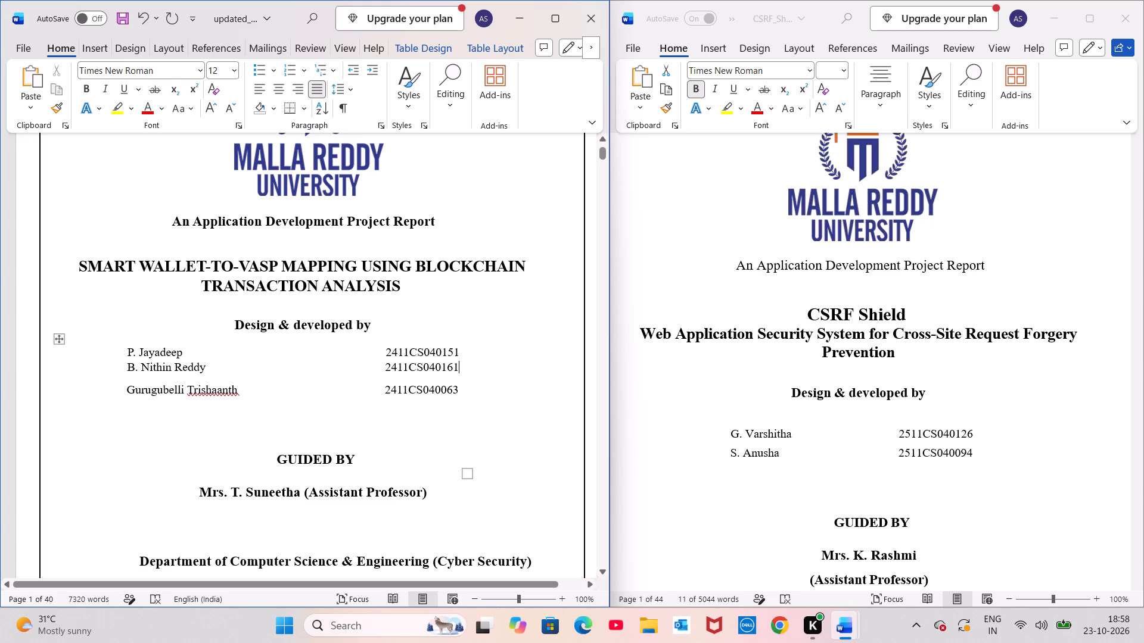
Change the year prefix of both new developers' roll numbers on the cover page to 25.
click(398, 351)
key(BackSpace)
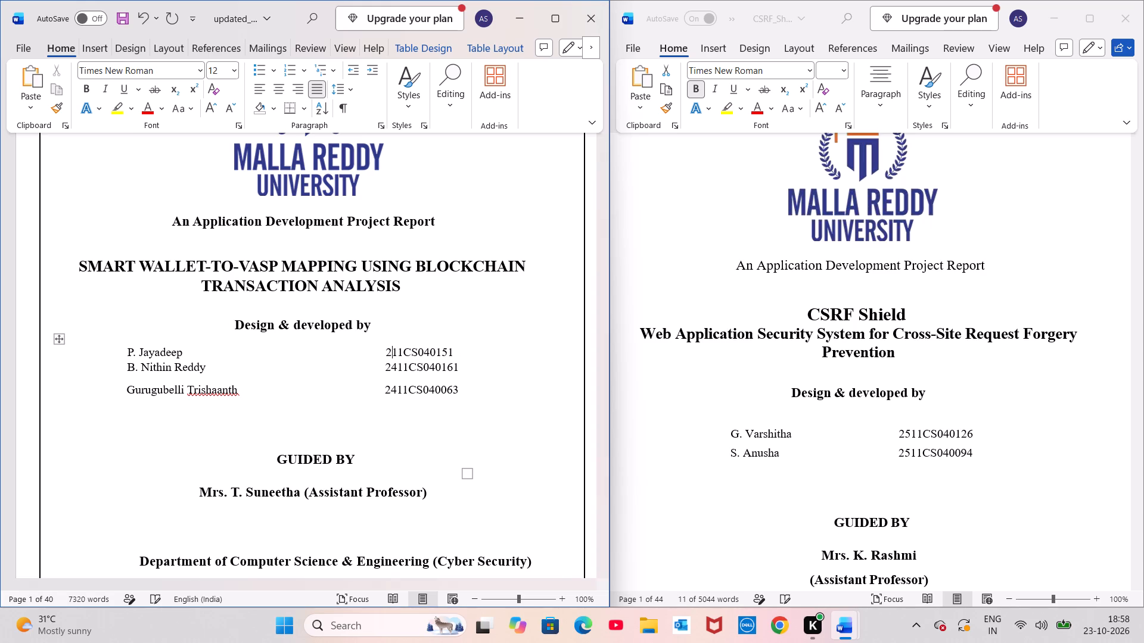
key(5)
click(396, 368)
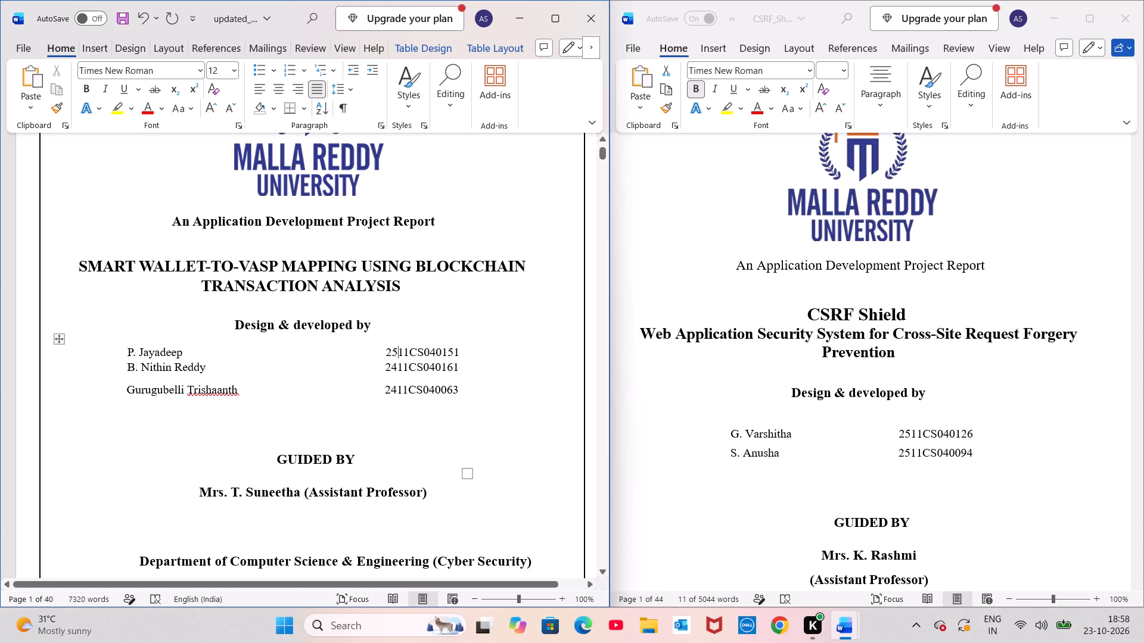
key(BackSpace)
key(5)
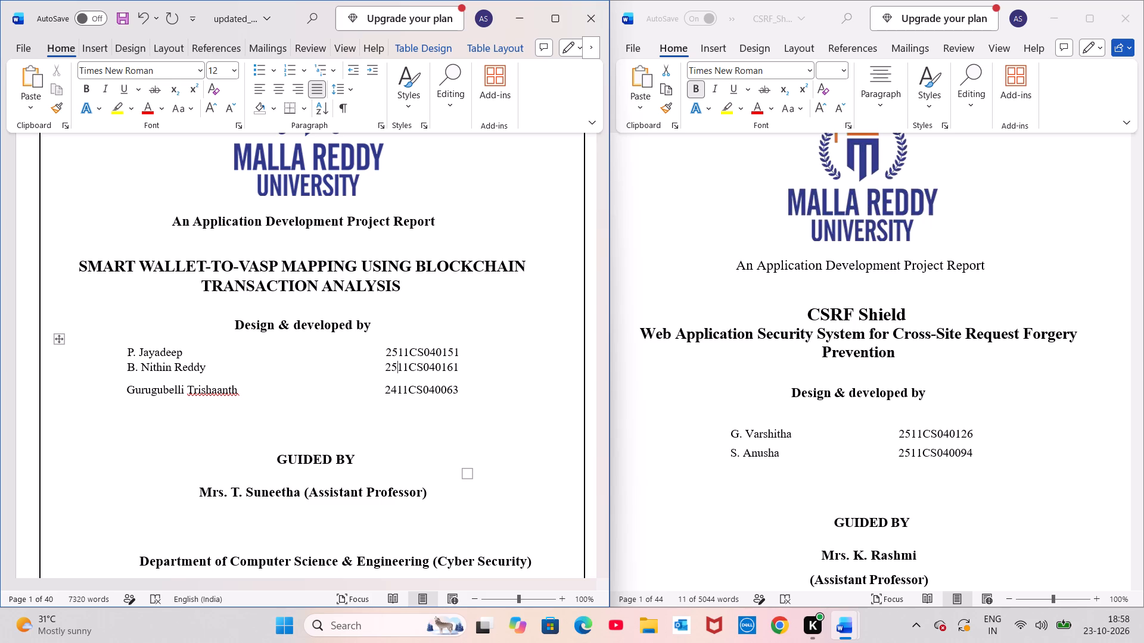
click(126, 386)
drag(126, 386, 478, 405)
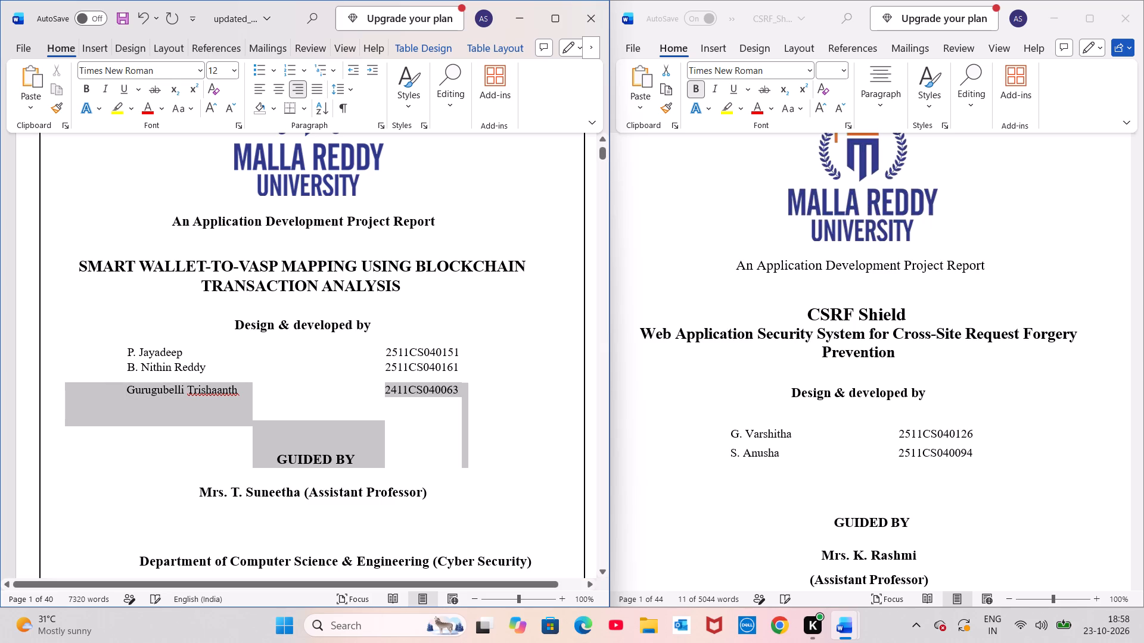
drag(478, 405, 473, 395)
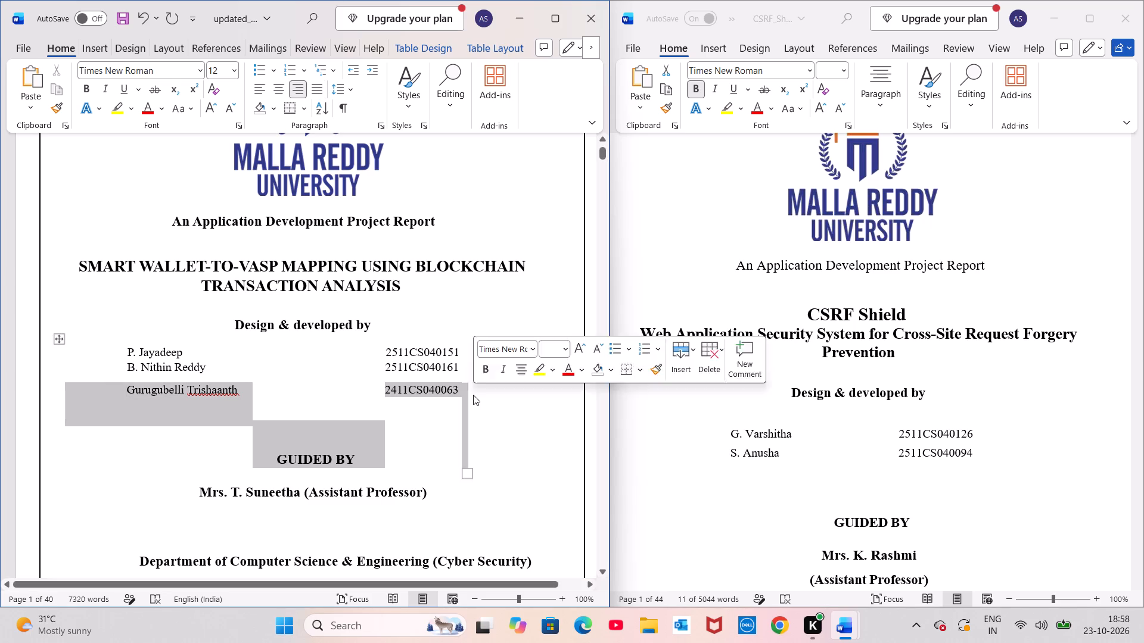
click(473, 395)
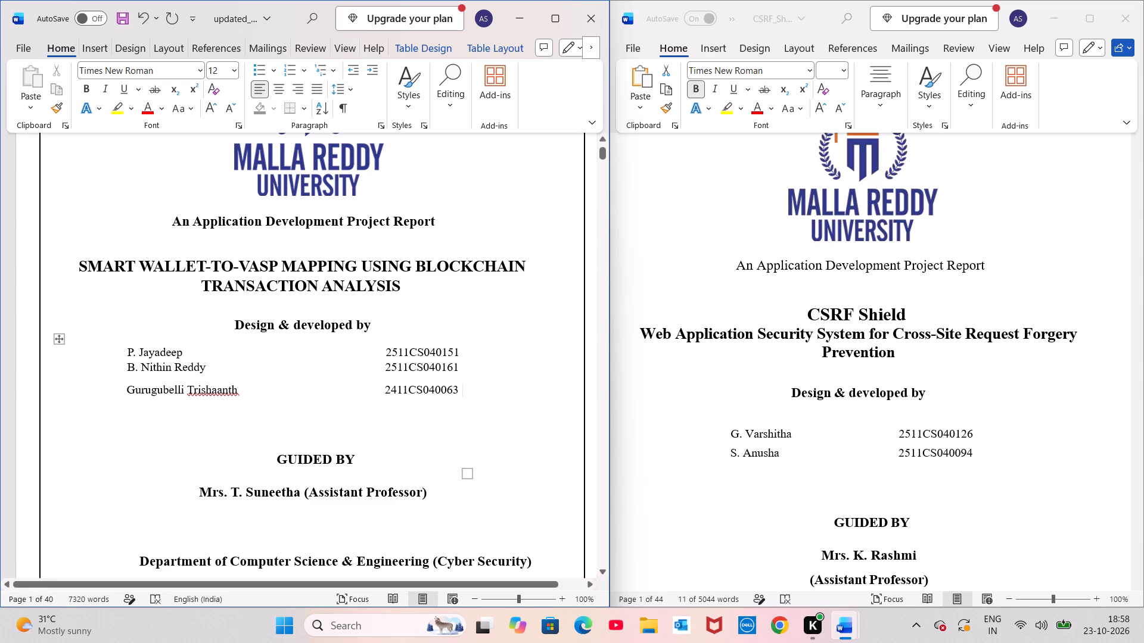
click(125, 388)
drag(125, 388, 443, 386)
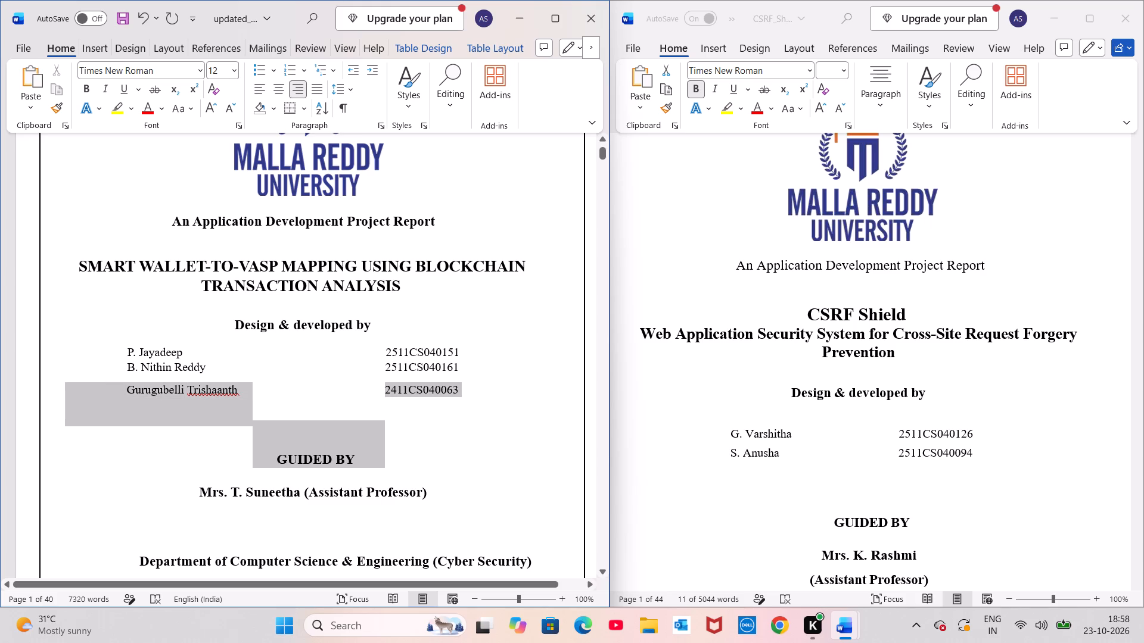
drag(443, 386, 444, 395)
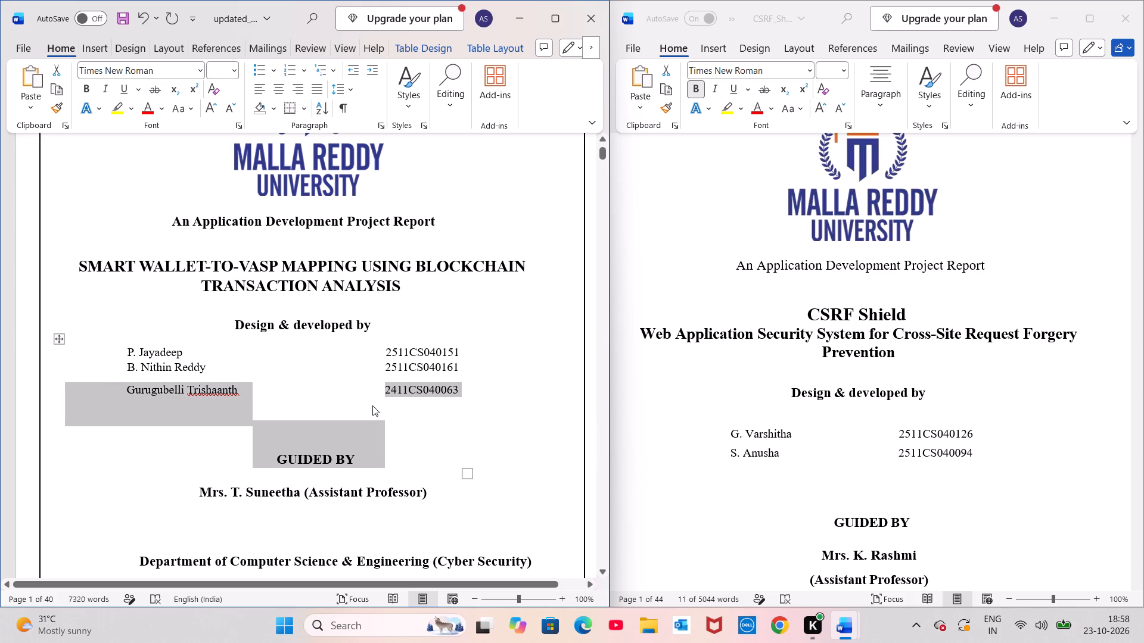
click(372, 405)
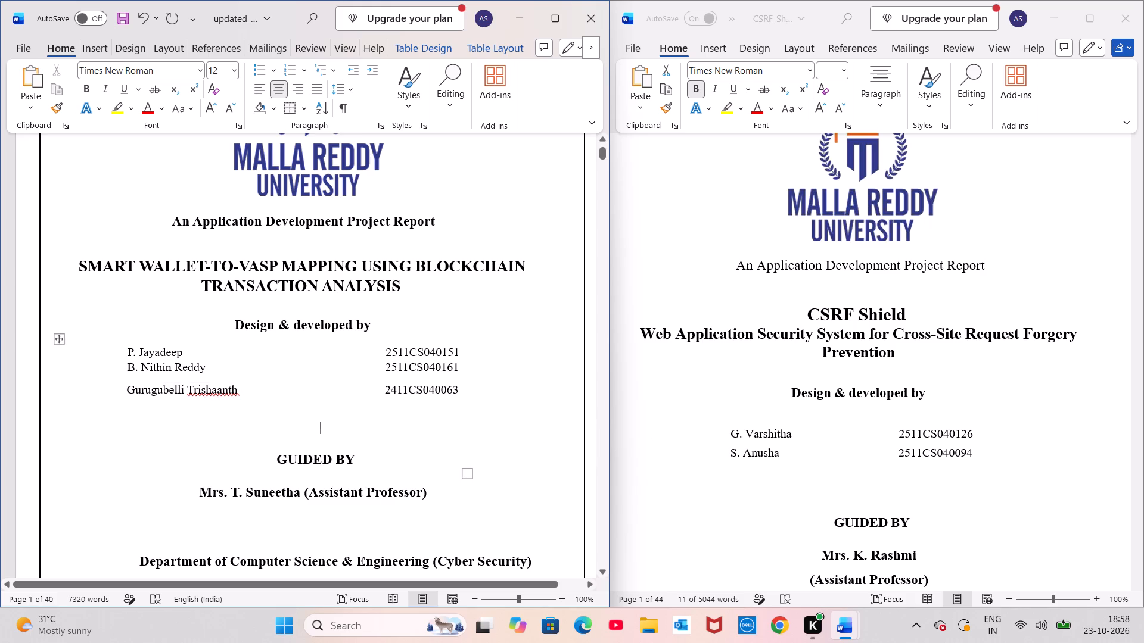
Delete the third developer's roll number and name from the "Design & developed by" list on the cover page.
click(388, 389)
drag(388, 389, 433, 388)
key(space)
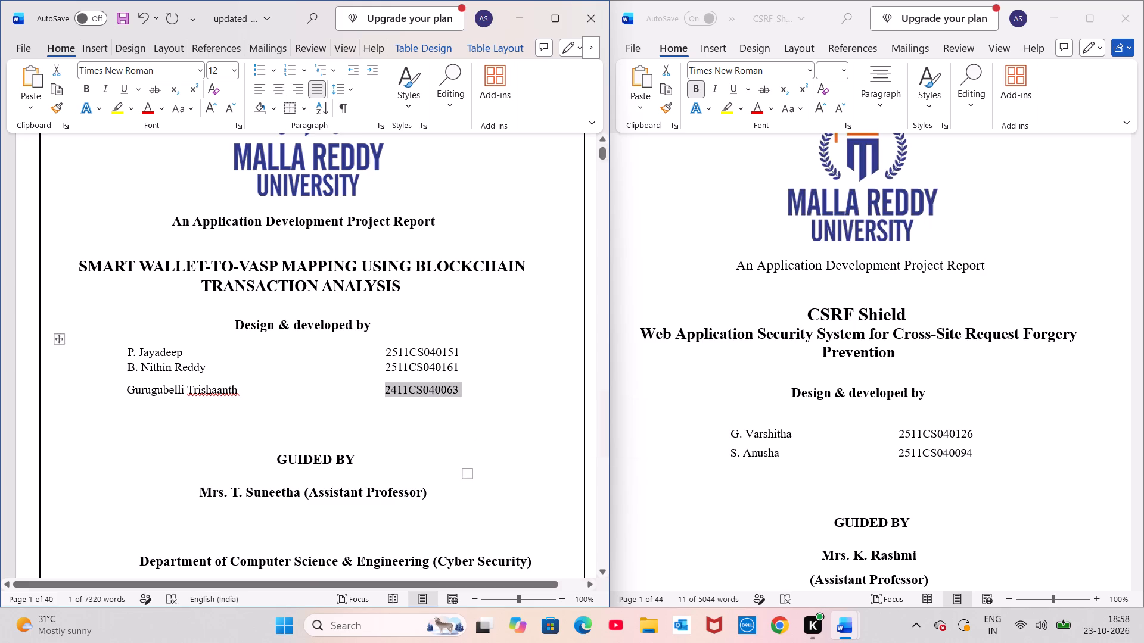
click(128, 388)
drag(128, 388, 233, 398)
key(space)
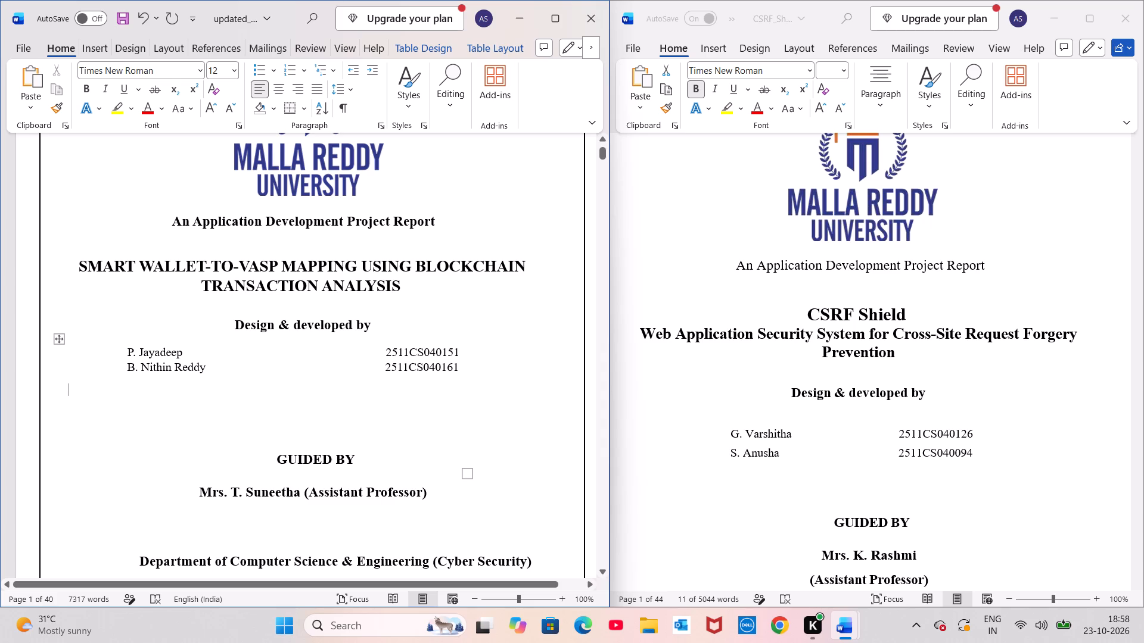
Replace the guide's title and name under "GUIDED BY" on the cover page with the new guide's, keeping the Assistant Professor designation.
click(231, 492)
drag(231, 492, 279, 492)
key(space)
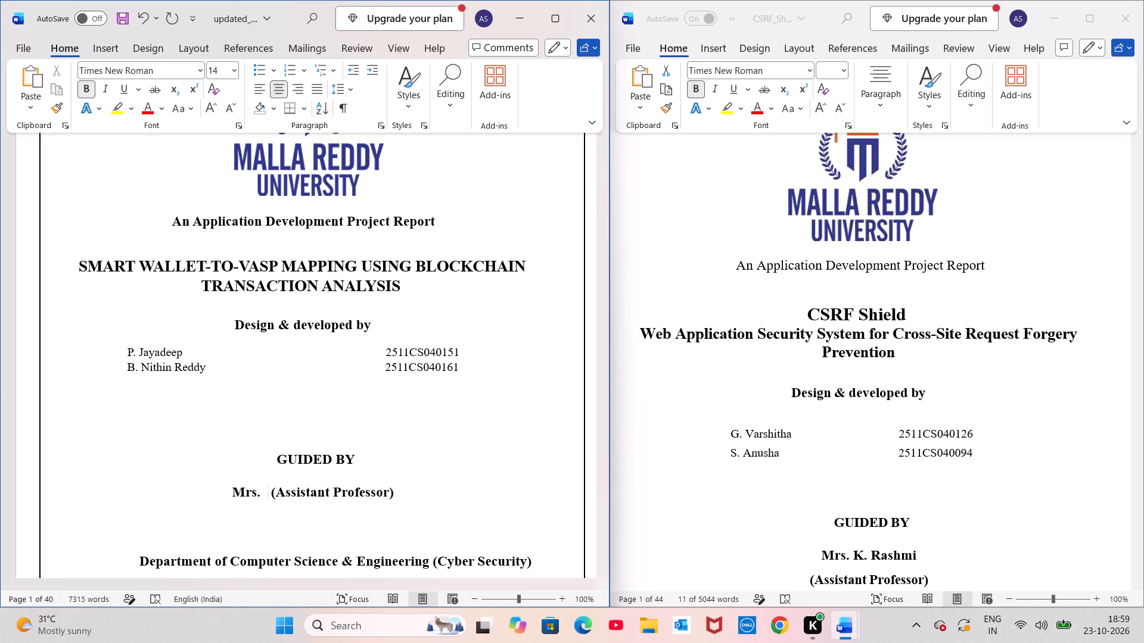
Enter the new guide's name before the Assistant Professor designation under "GUIDED BY" on the cover page.
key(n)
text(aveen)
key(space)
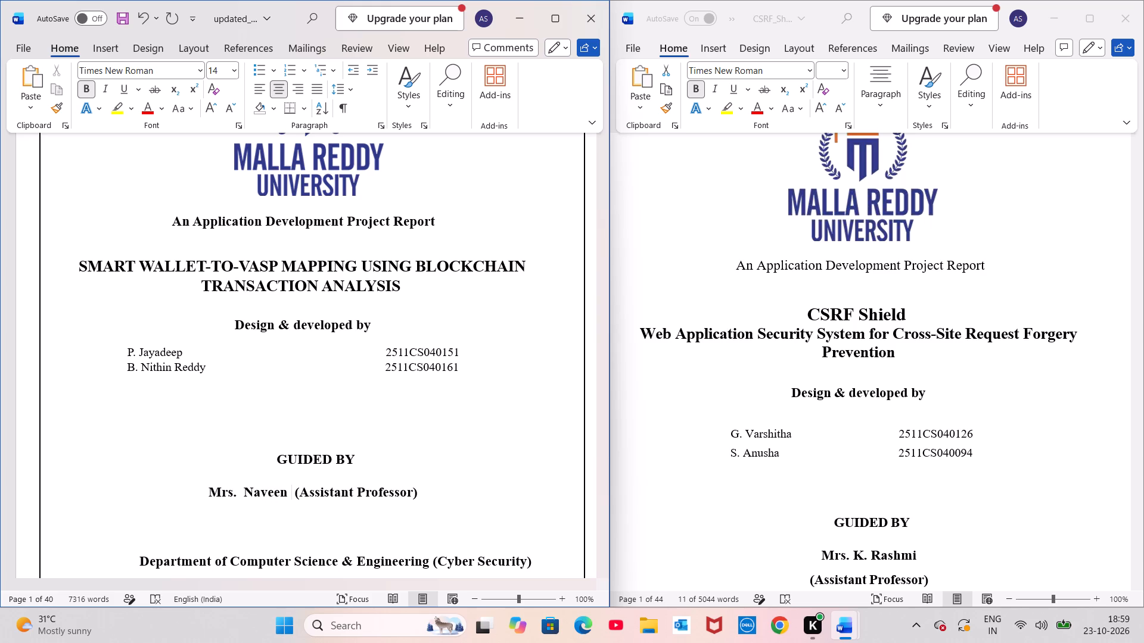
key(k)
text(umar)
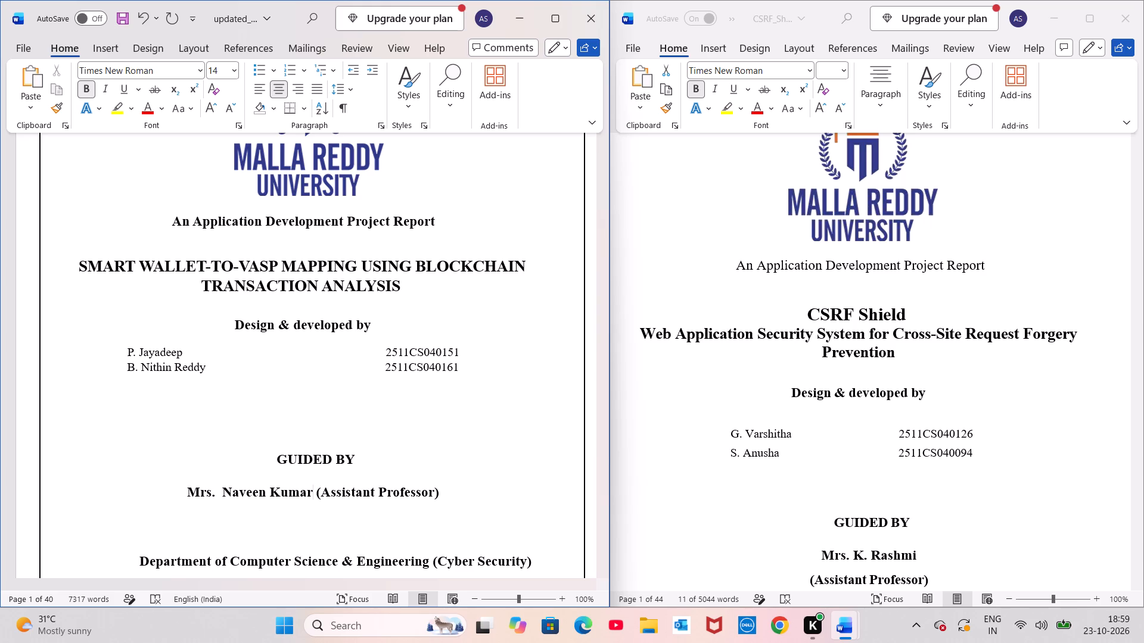
Change the guide's title on the cover page to "Mr." and remove the extra space before the name.
click(212, 494)
key(BackSpace)
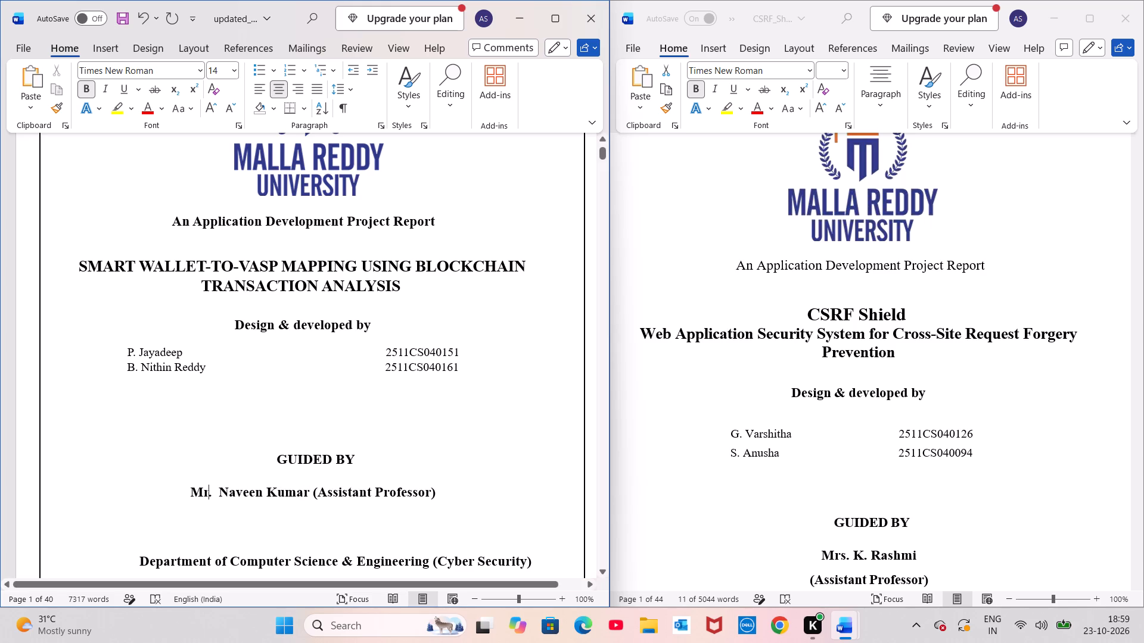
click(216, 494)
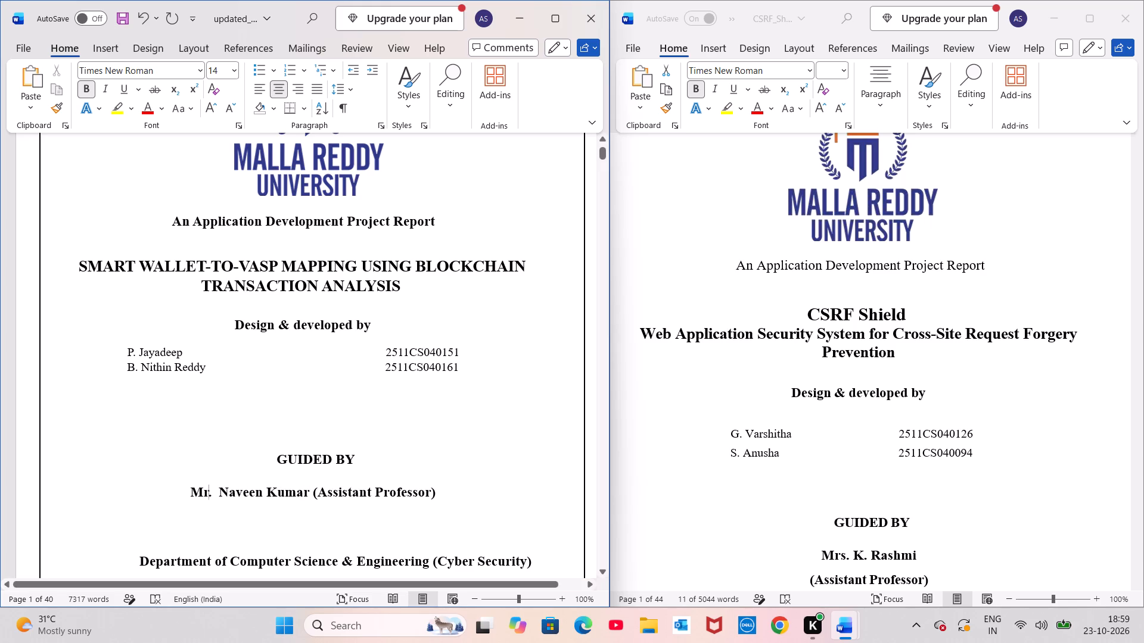
click(217, 492)
key(BackSpace)
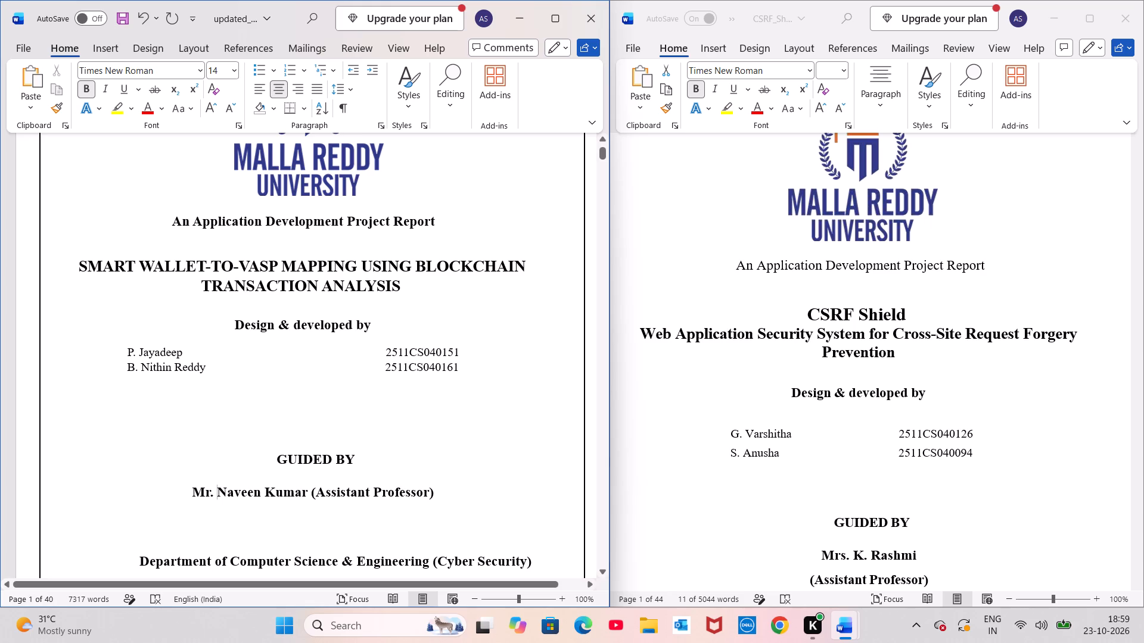
Compare the department, year and university lines at the bottom of the cover page with the CSRF Shield report's cover.
click(301, 525)
scroll(374, 460, right, 1)
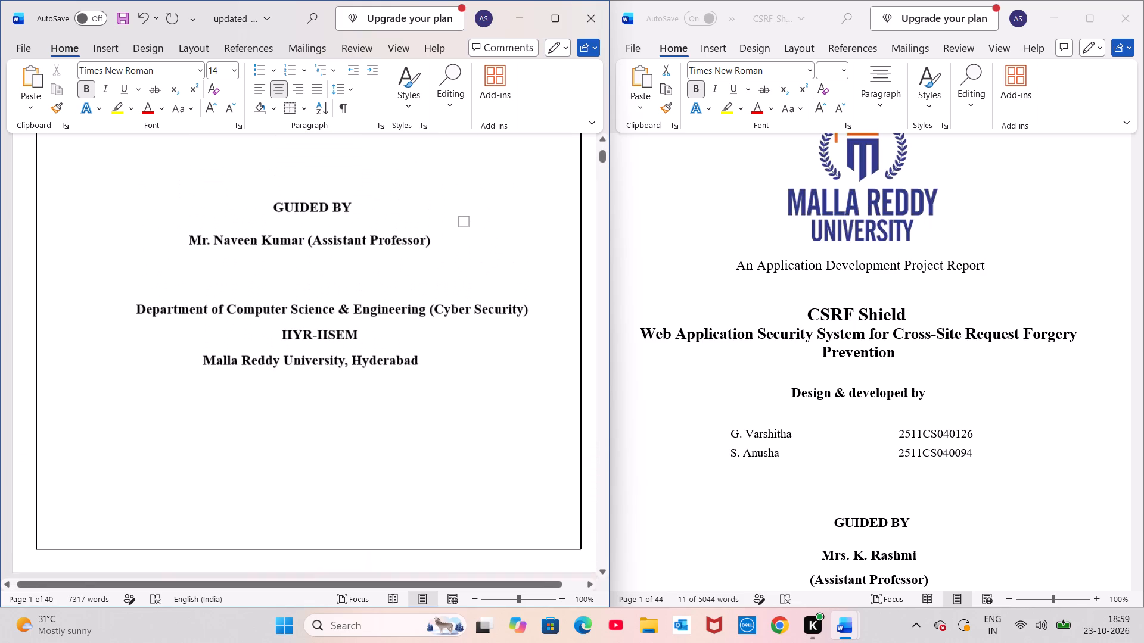
scroll(374, 460, right, 1)
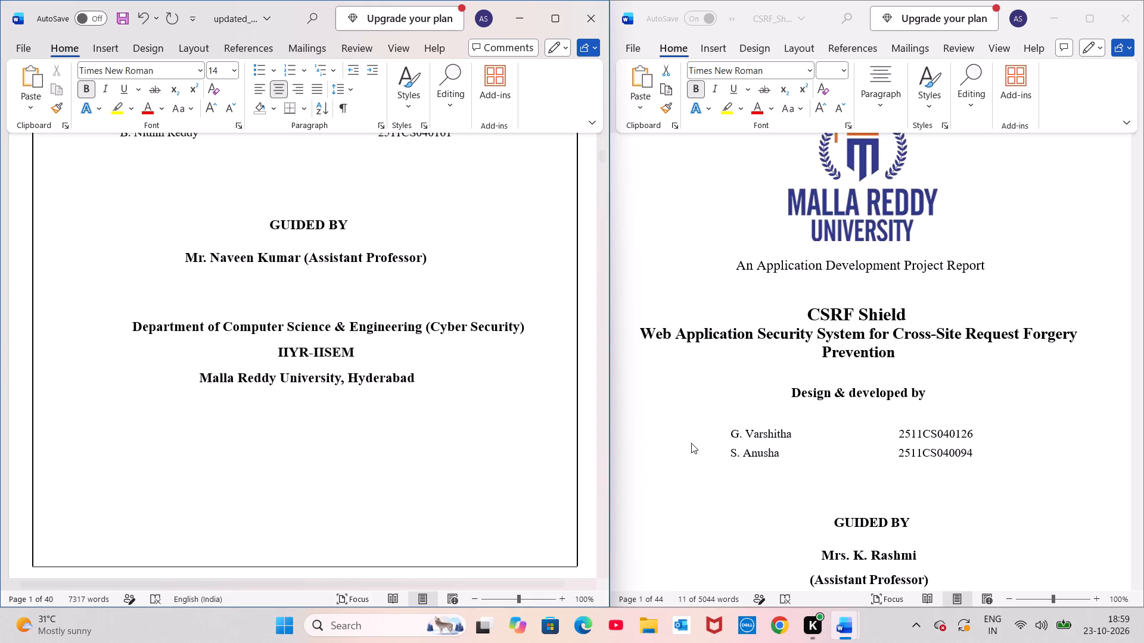
scroll(691, 443, down, 2)
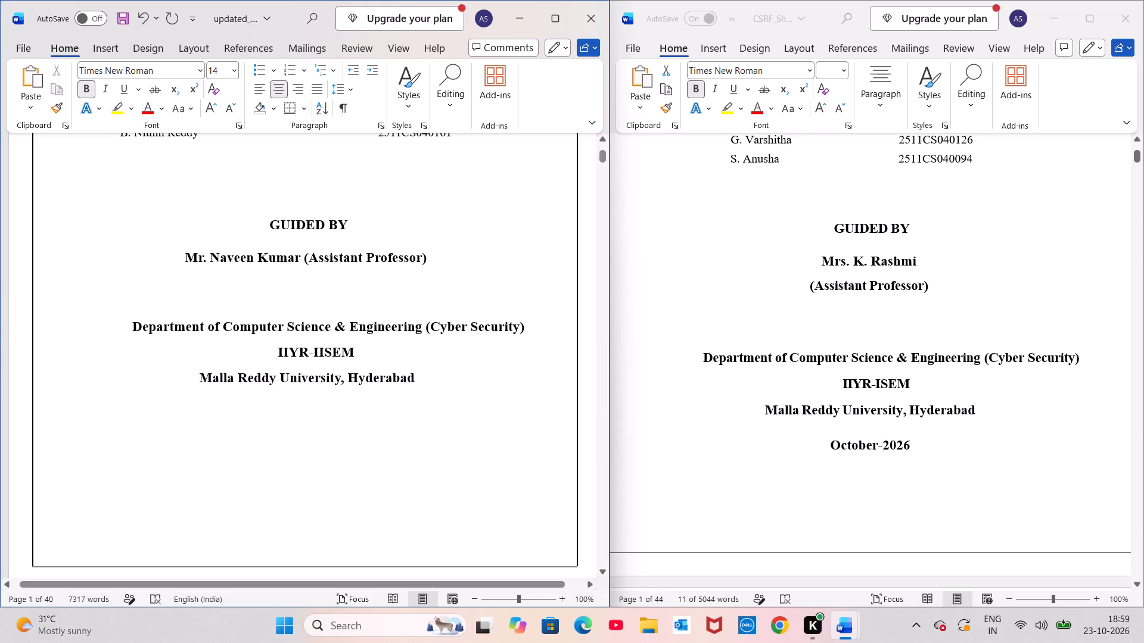
Correct the line "IIYR-IISEM" on the cover page to "IIYR-ISEM".
click(323, 352)
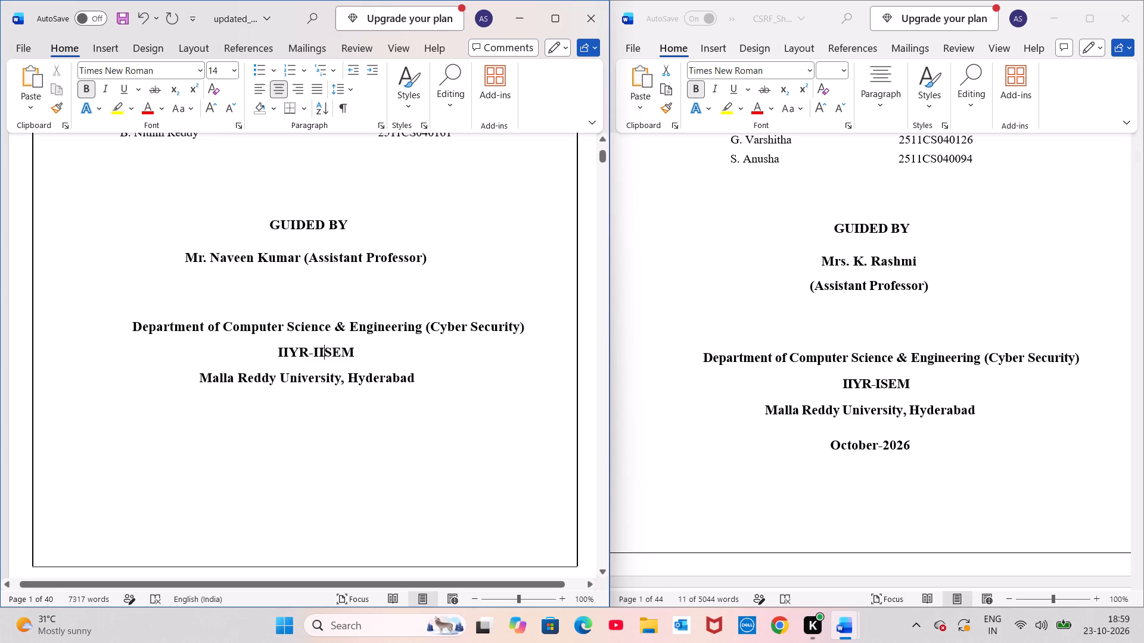
key(BackSpace)
Remove the bold formatting from "An Application Development Project Report" on the cover page to match the CSRF Shield reference.
scroll(430, 429, up, 1)
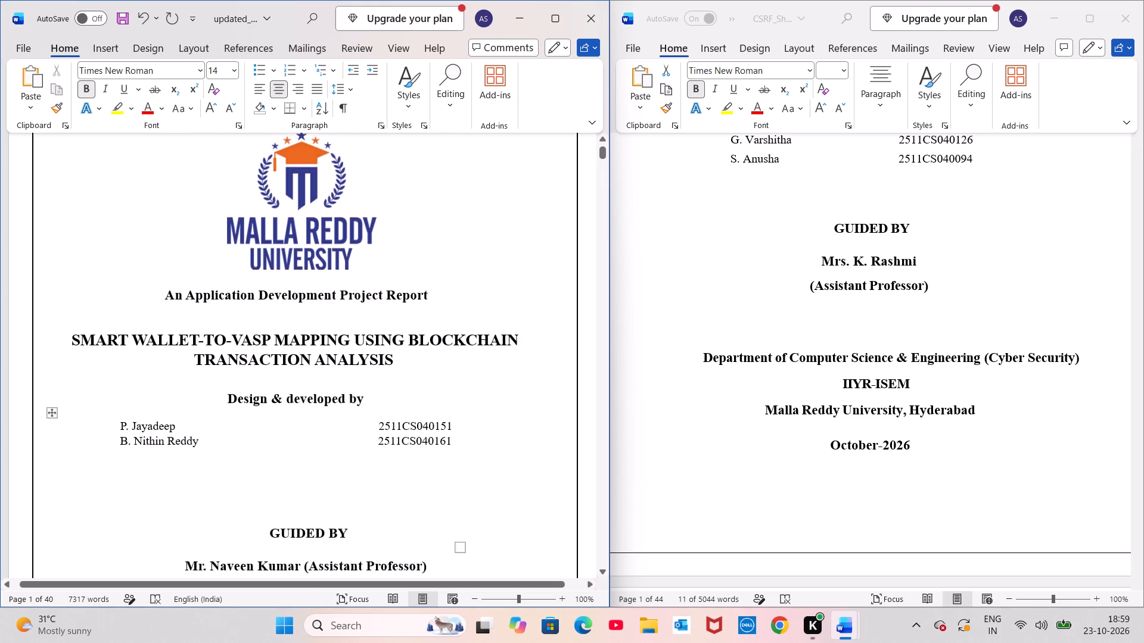
scroll(430, 429, up, 3)
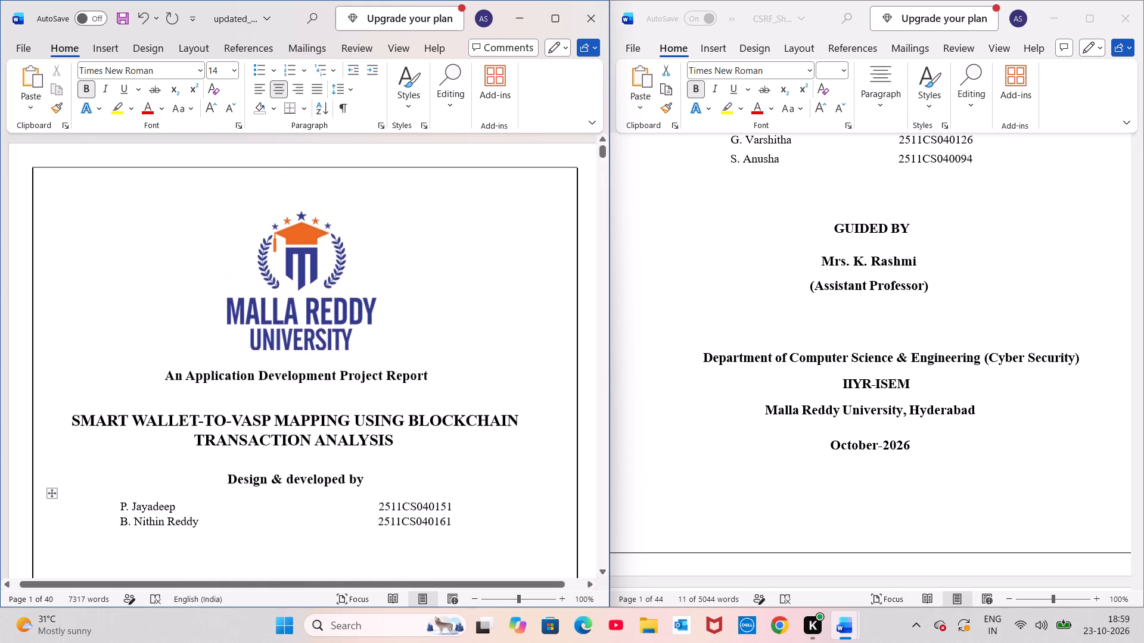
scroll(732, 348, up, 3)
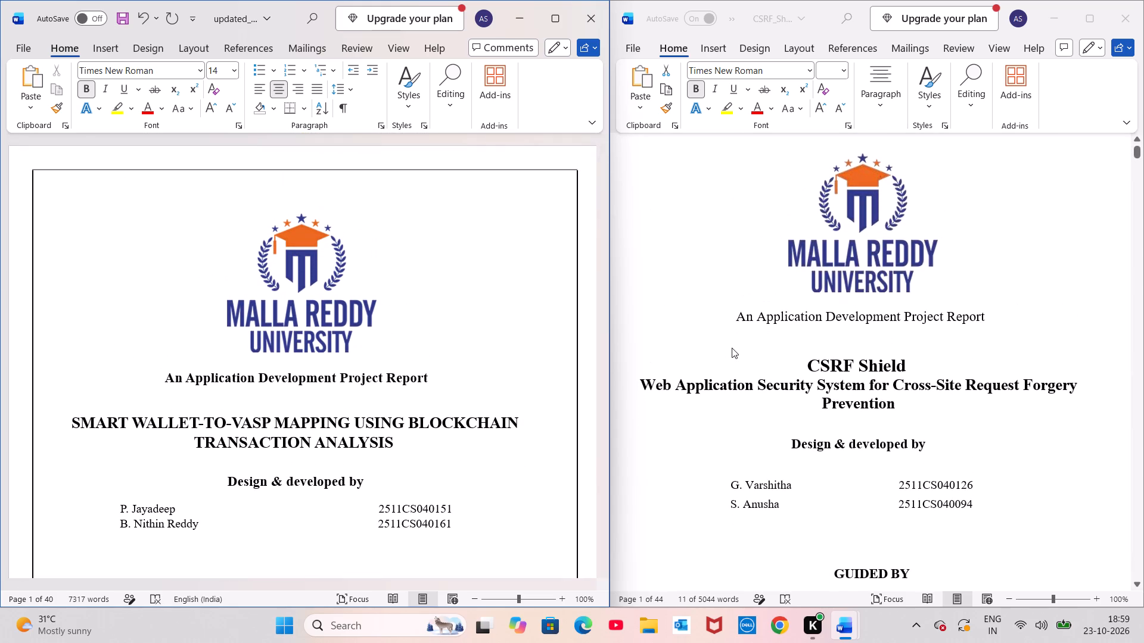
scroll(732, 348, down, 1)
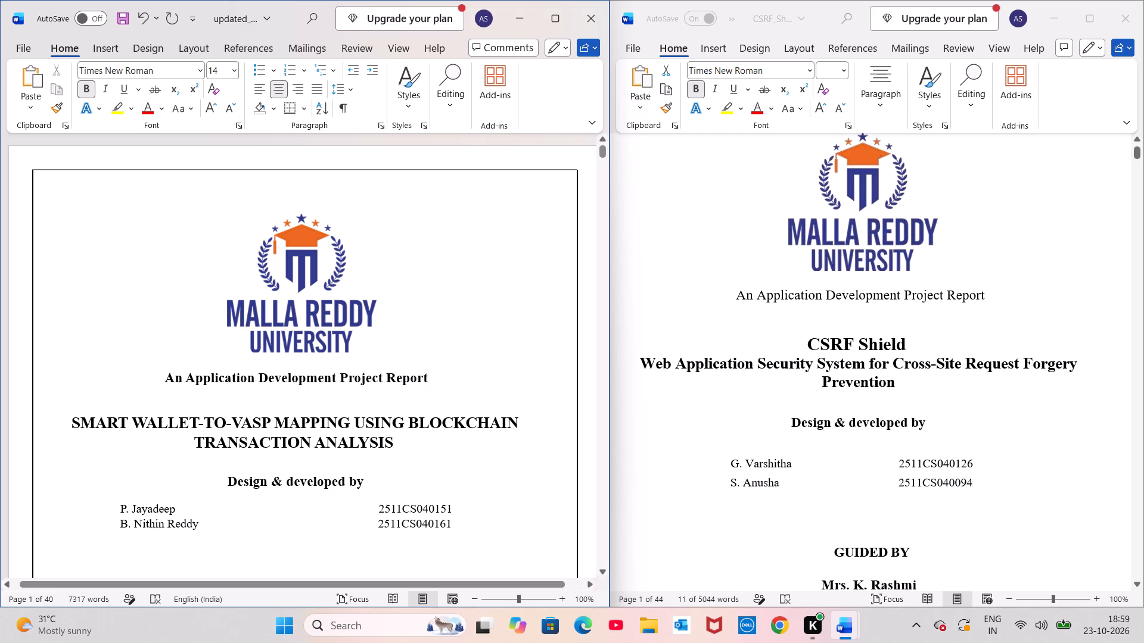
click(166, 374)
drag(166, 374, 455, 370)
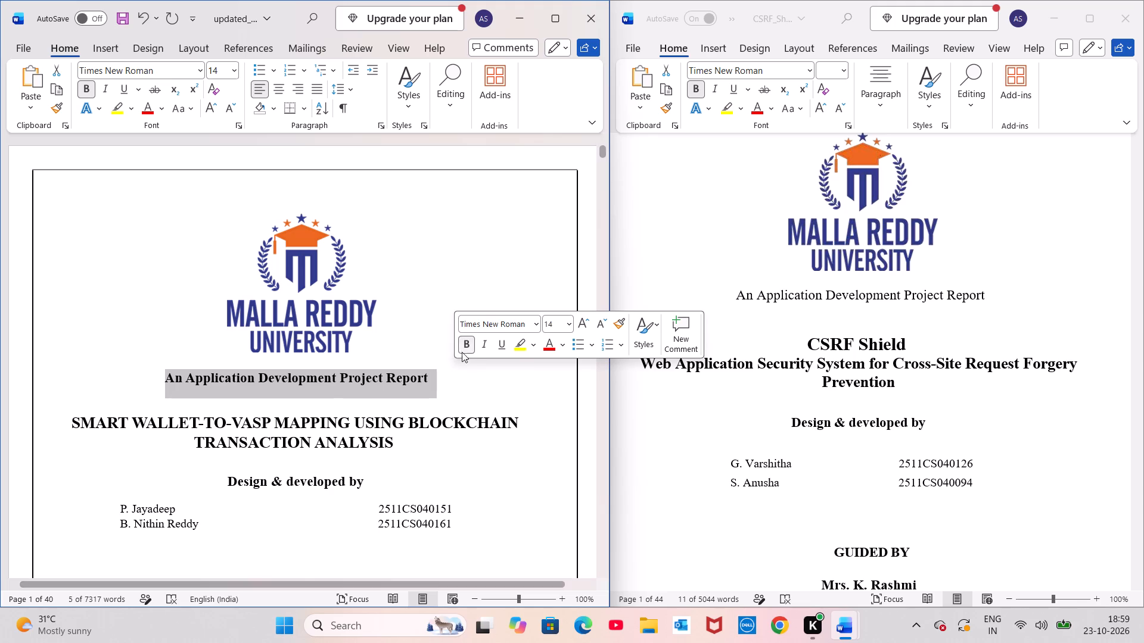
click(467, 344)
click(443, 391)
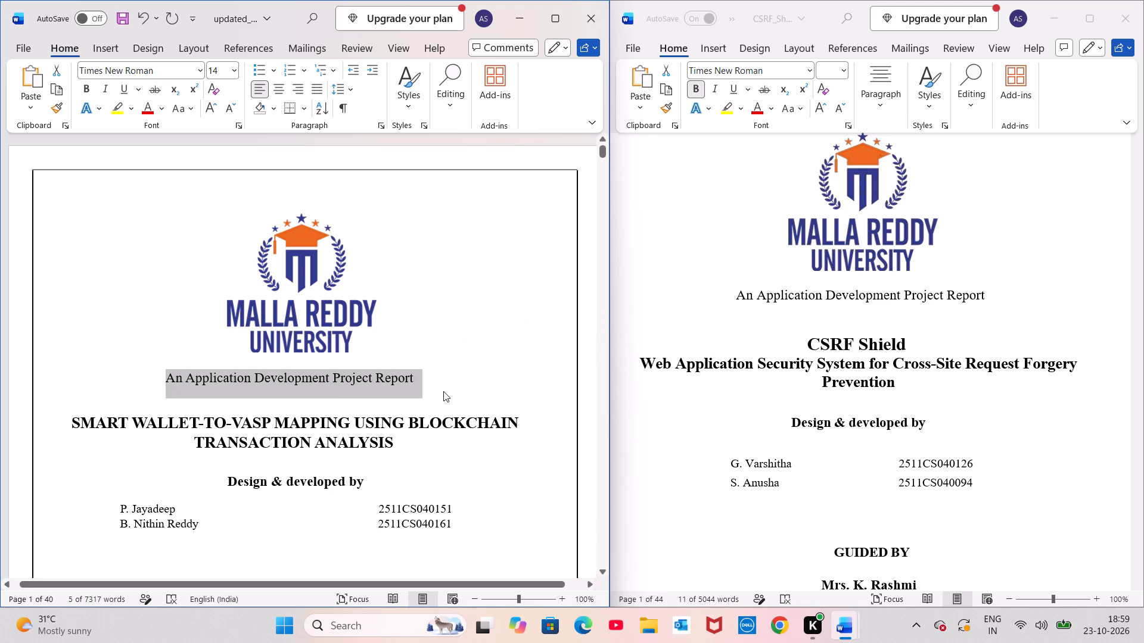
Move "(Assistant Professor)" onto its own line below the guide's name on the cover page, as in the reference document.
scroll(529, 422, down, 1)
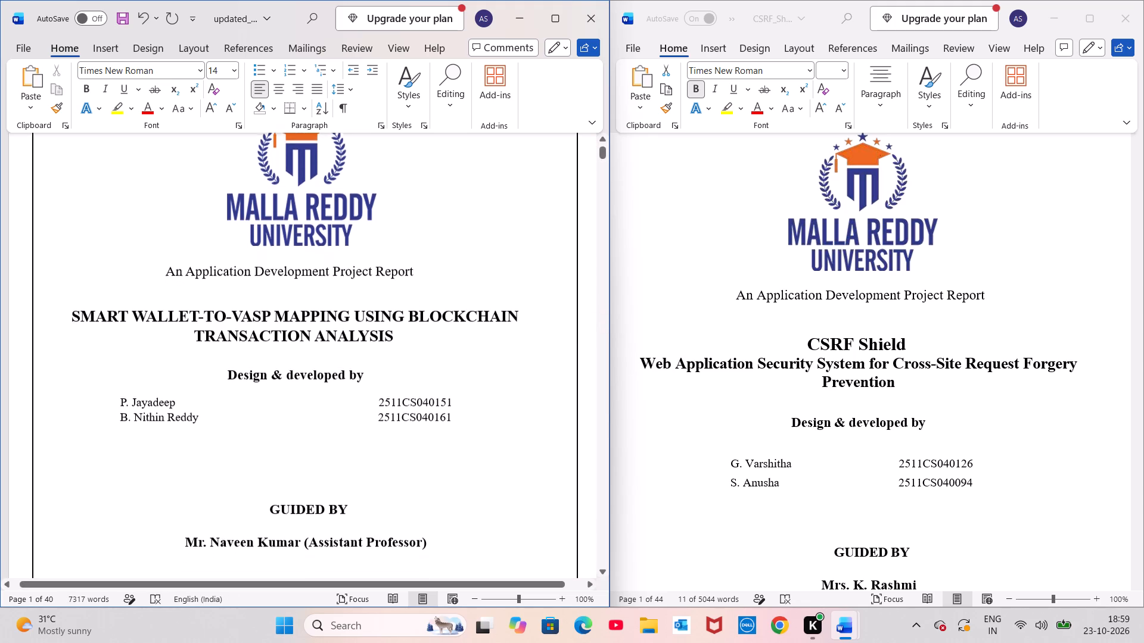
scroll(529, 422, down, 2)
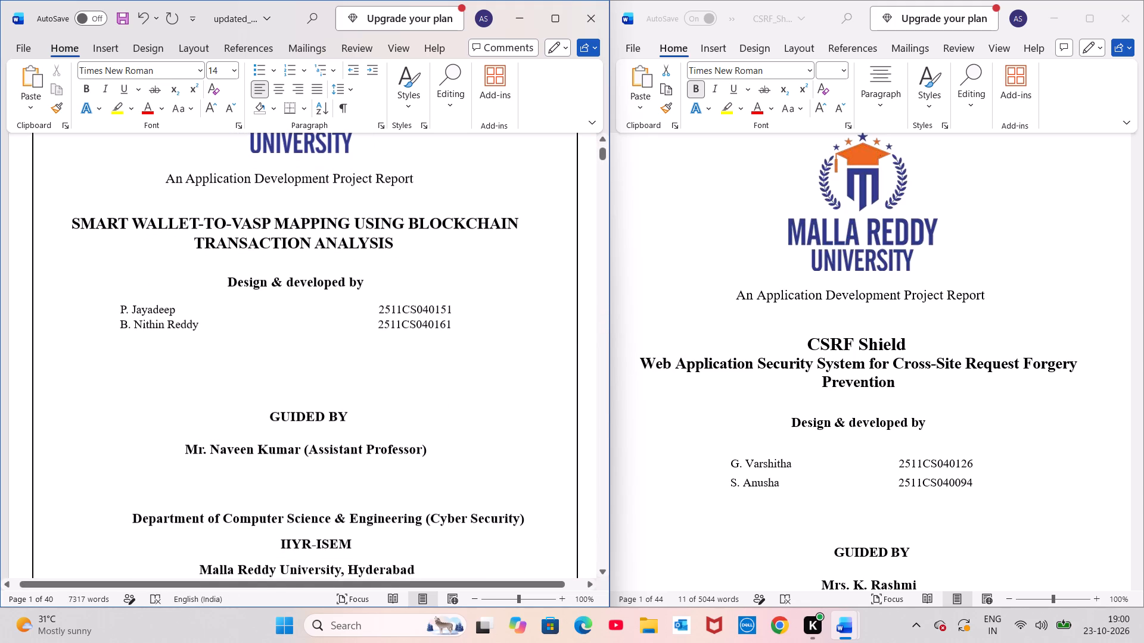
scroll(798, 463, down, 2)
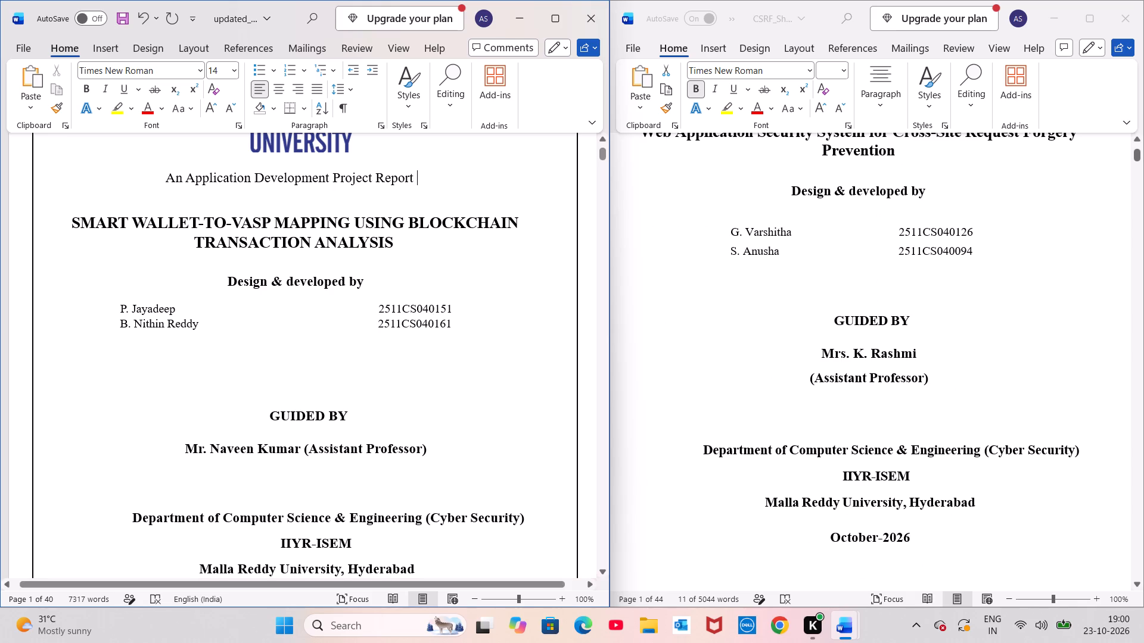
scroll(496, 462, down, 1)
scroll(496, 462, up, 1)
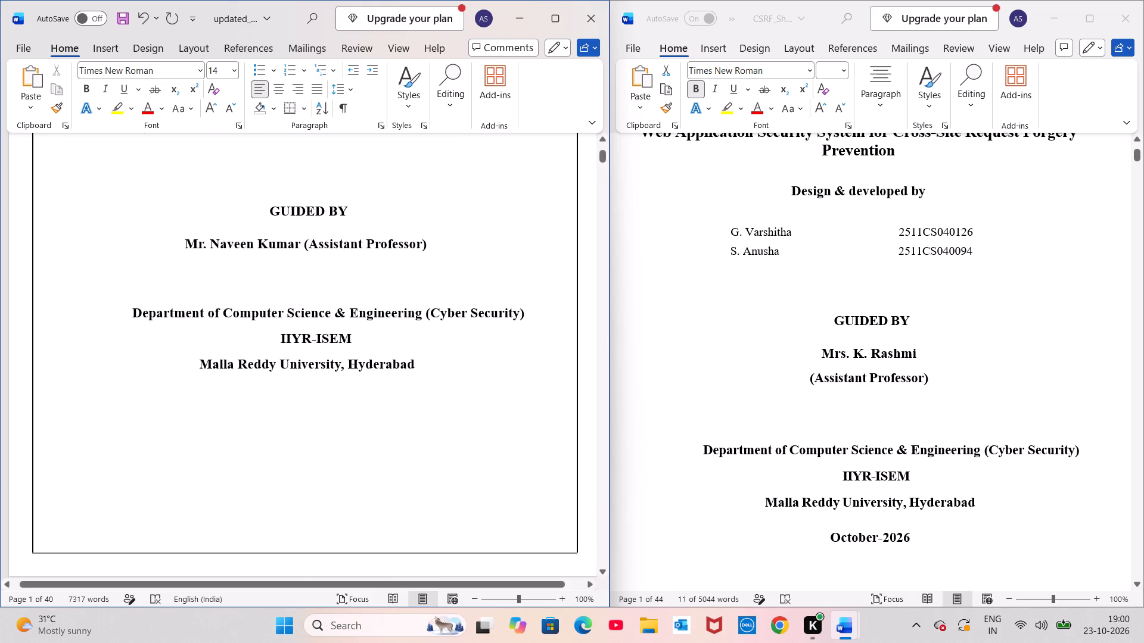
scroll(496, 462, up, 1)
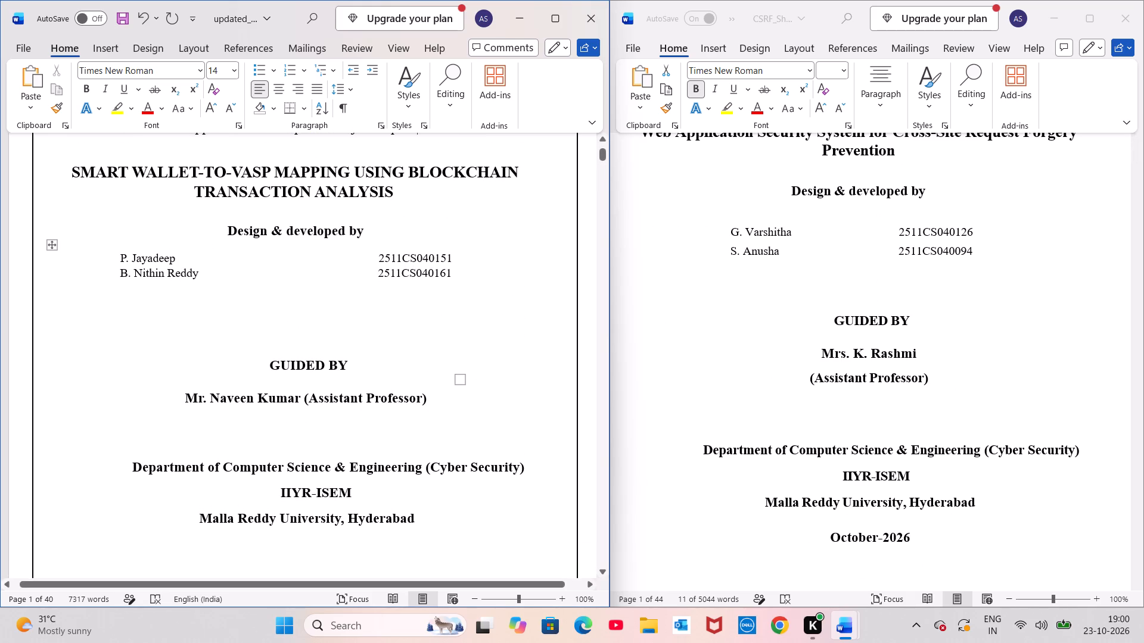
click(302, 400)
key(Return)
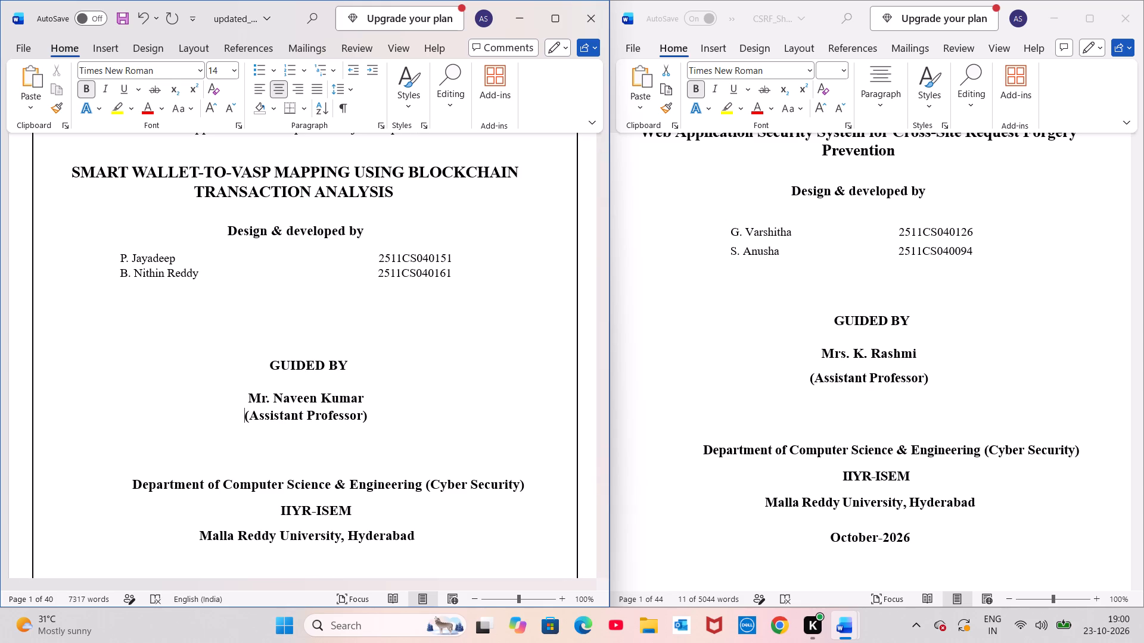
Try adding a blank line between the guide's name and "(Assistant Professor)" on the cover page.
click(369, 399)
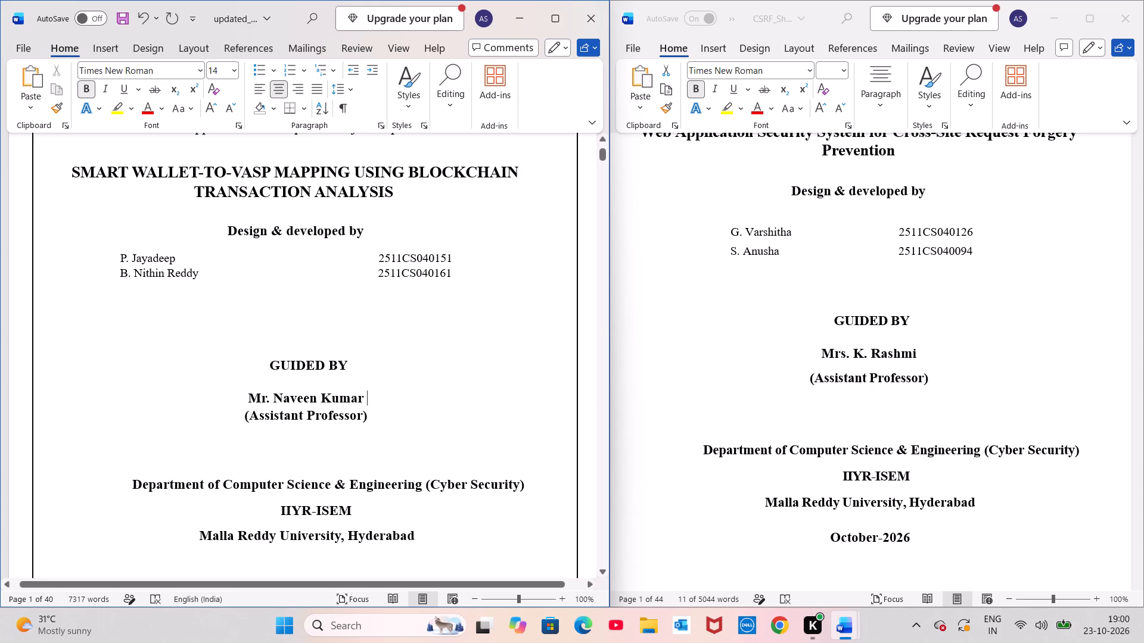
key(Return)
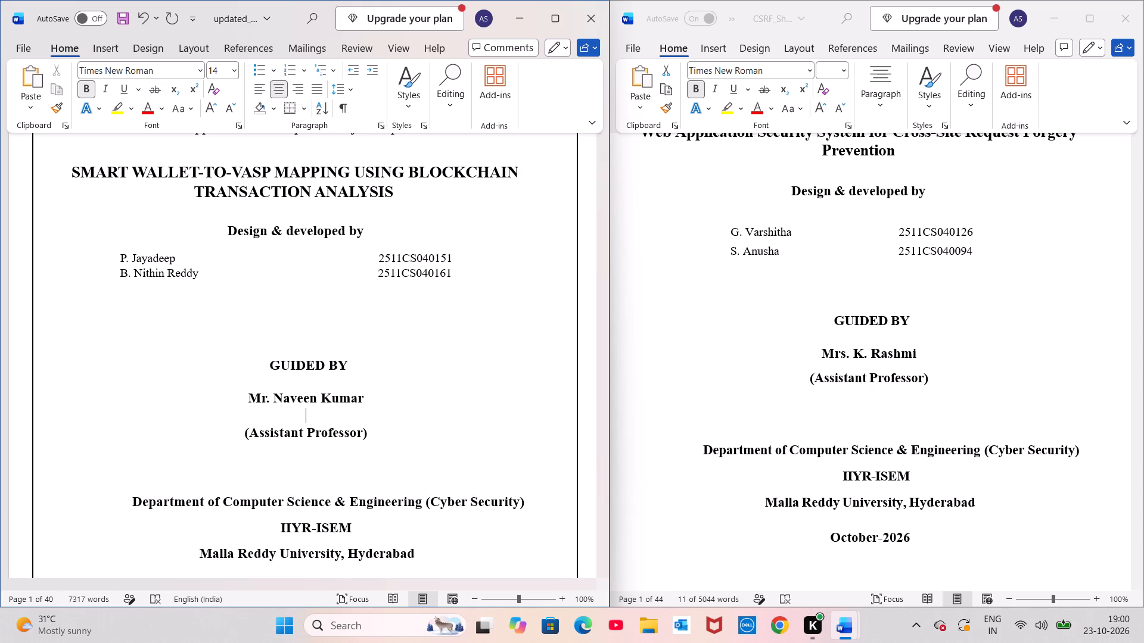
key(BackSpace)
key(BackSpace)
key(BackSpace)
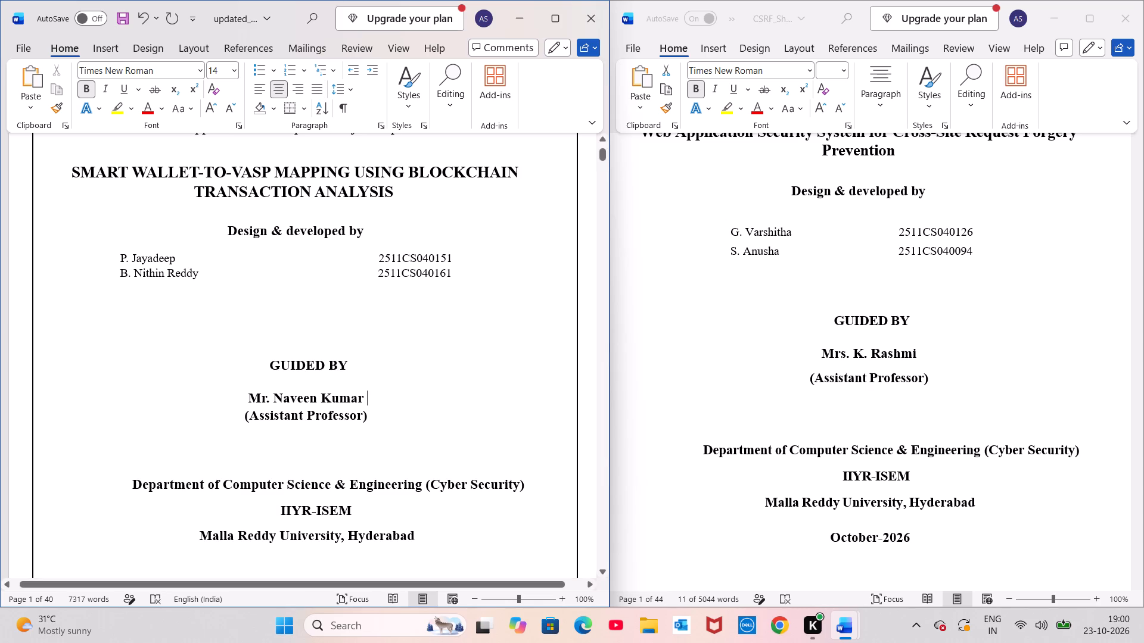
Compare the report's certificate page with the certificate page of the CSRF Shield reference document.
scroll(384, 444, down, 2)
scroll(732, 454, down, 1)
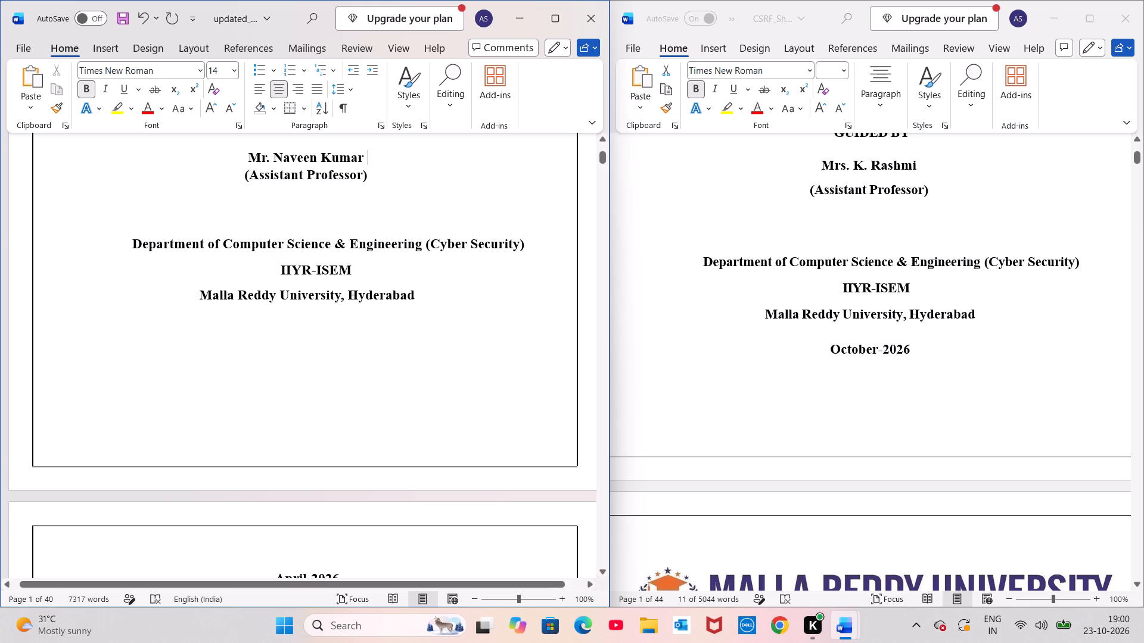
scroll(443, 438, down, 2)
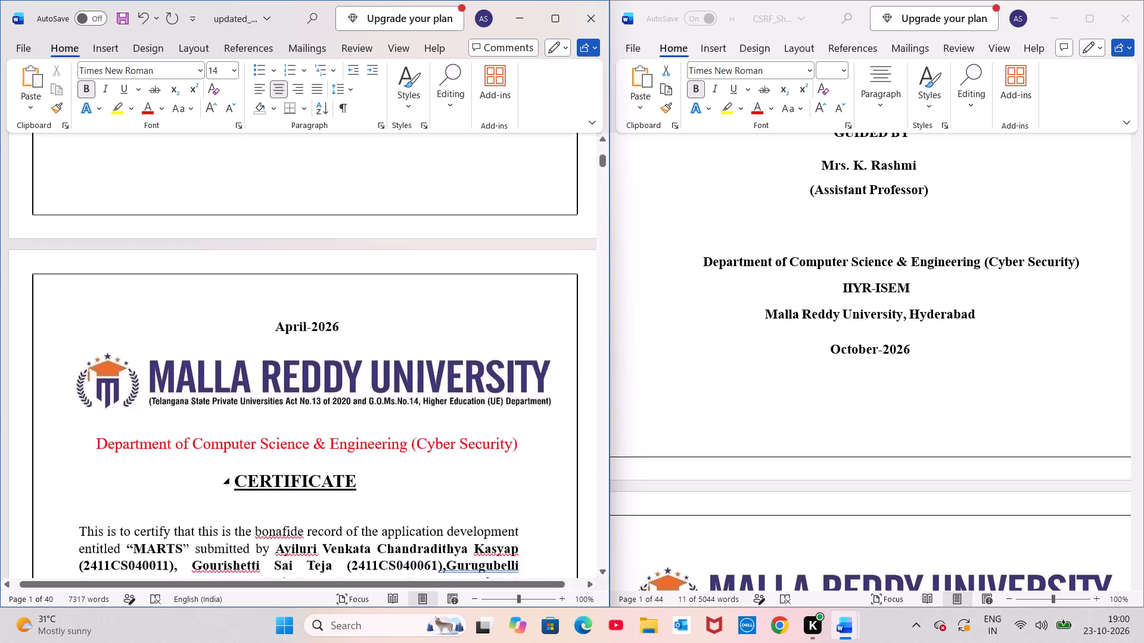
scroll(443, 438, down, 3)
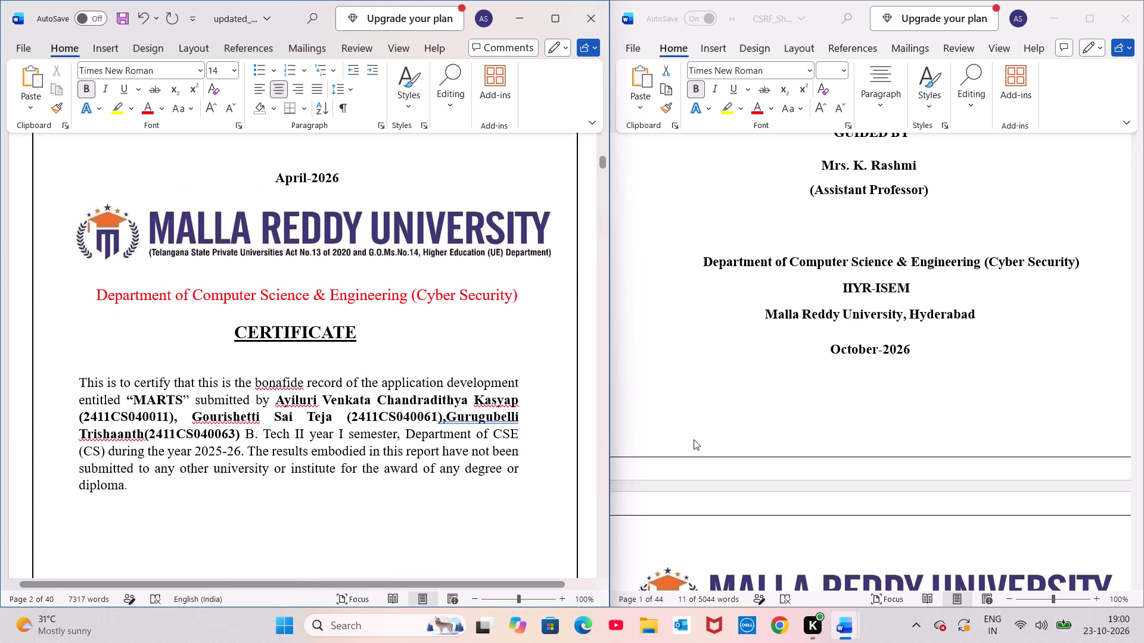
scroll(734, 437, down, 4)
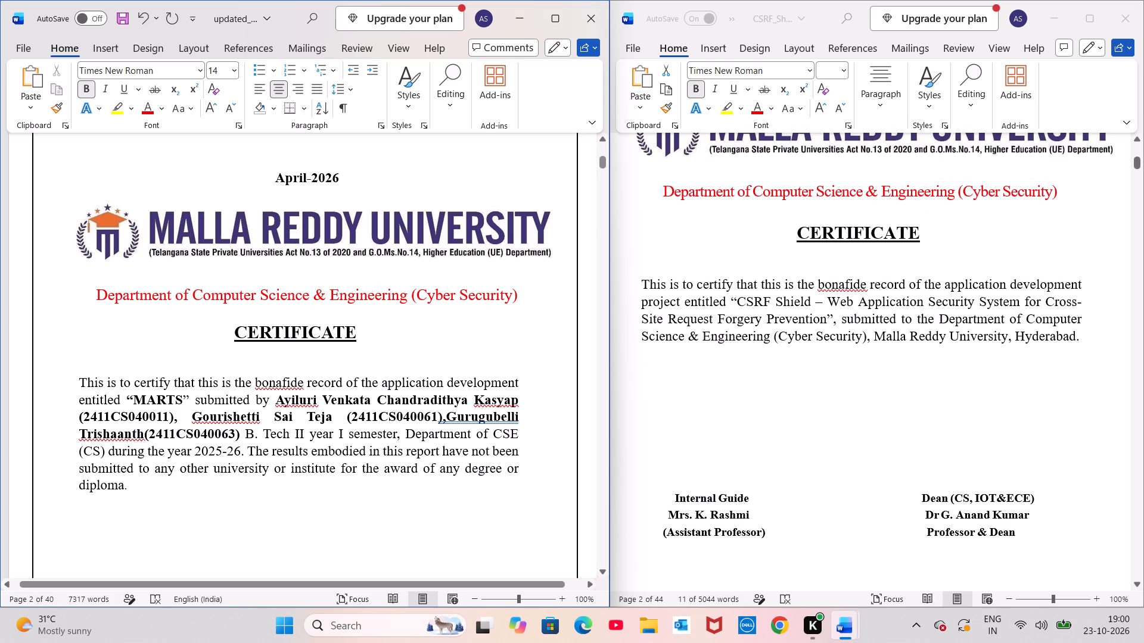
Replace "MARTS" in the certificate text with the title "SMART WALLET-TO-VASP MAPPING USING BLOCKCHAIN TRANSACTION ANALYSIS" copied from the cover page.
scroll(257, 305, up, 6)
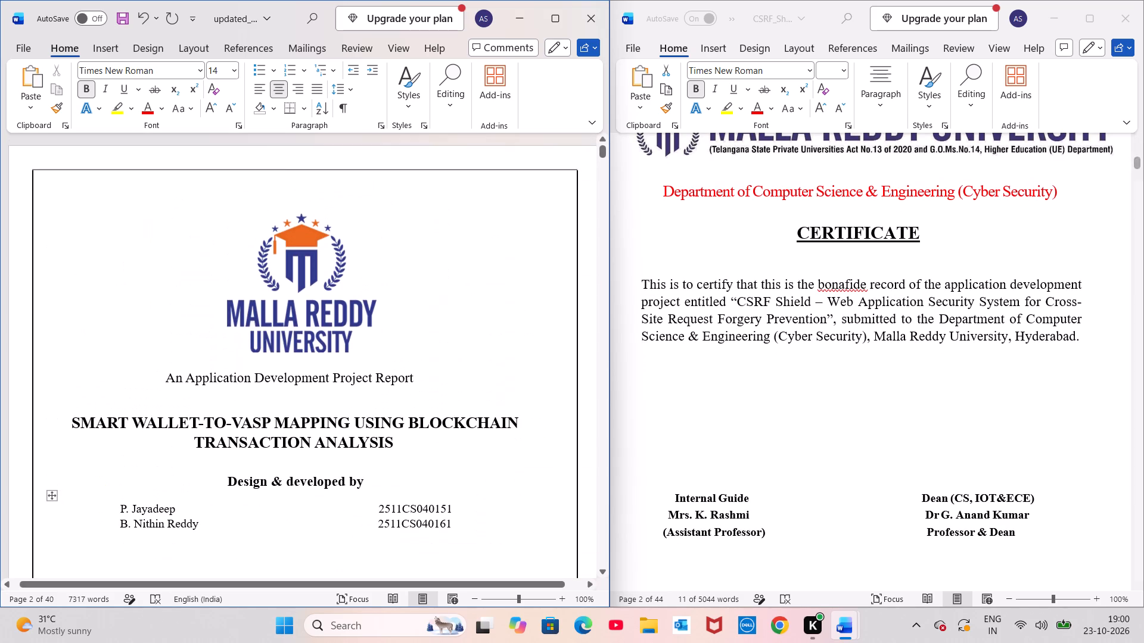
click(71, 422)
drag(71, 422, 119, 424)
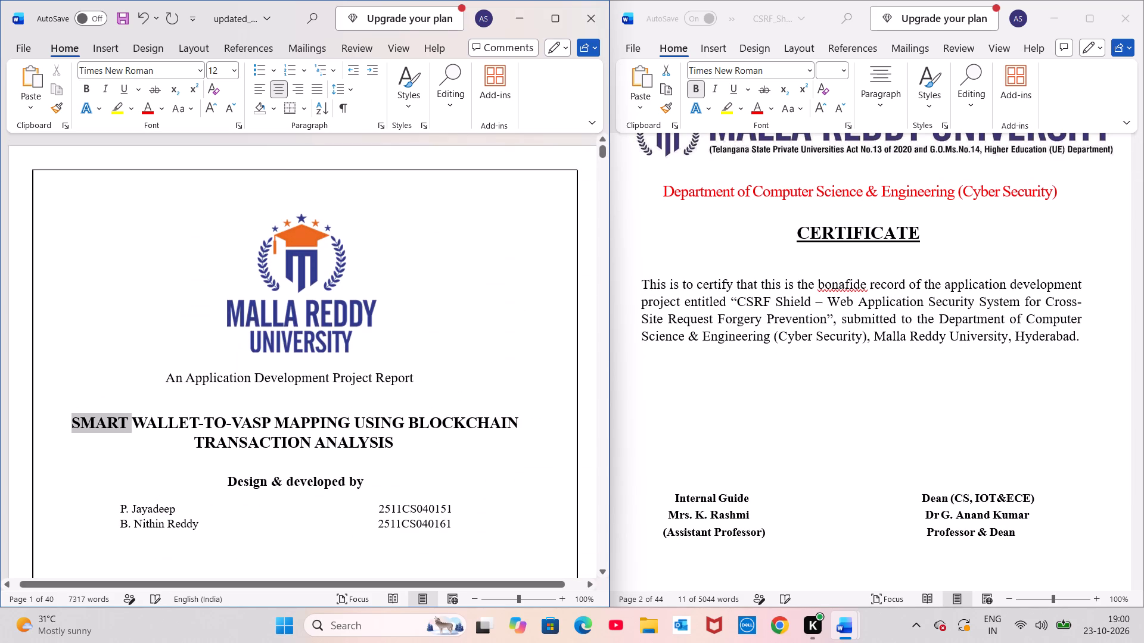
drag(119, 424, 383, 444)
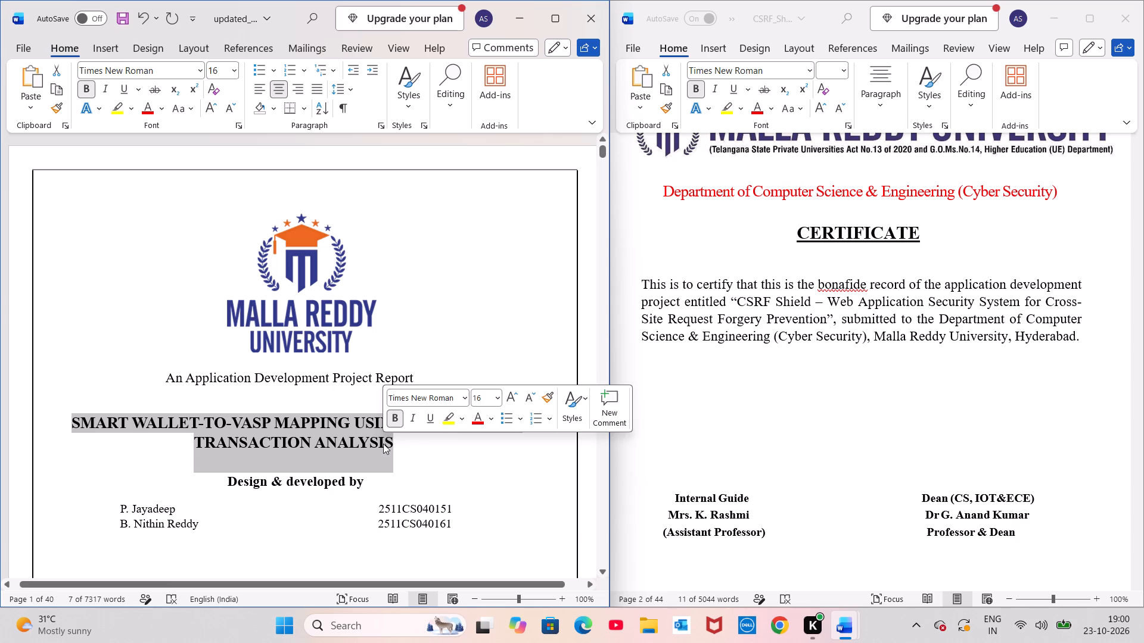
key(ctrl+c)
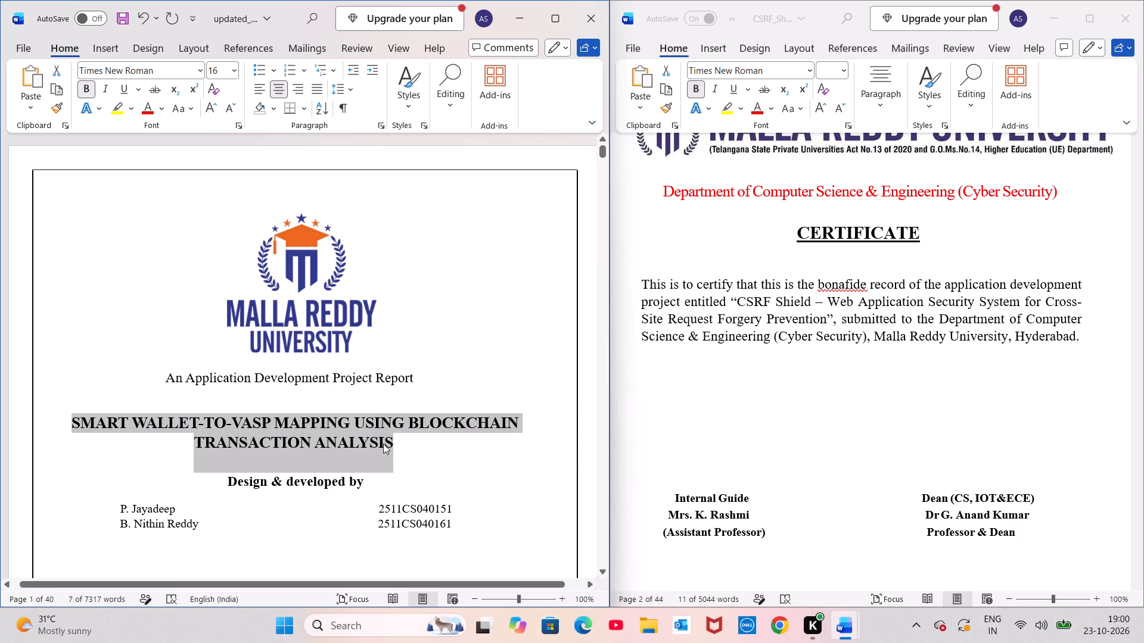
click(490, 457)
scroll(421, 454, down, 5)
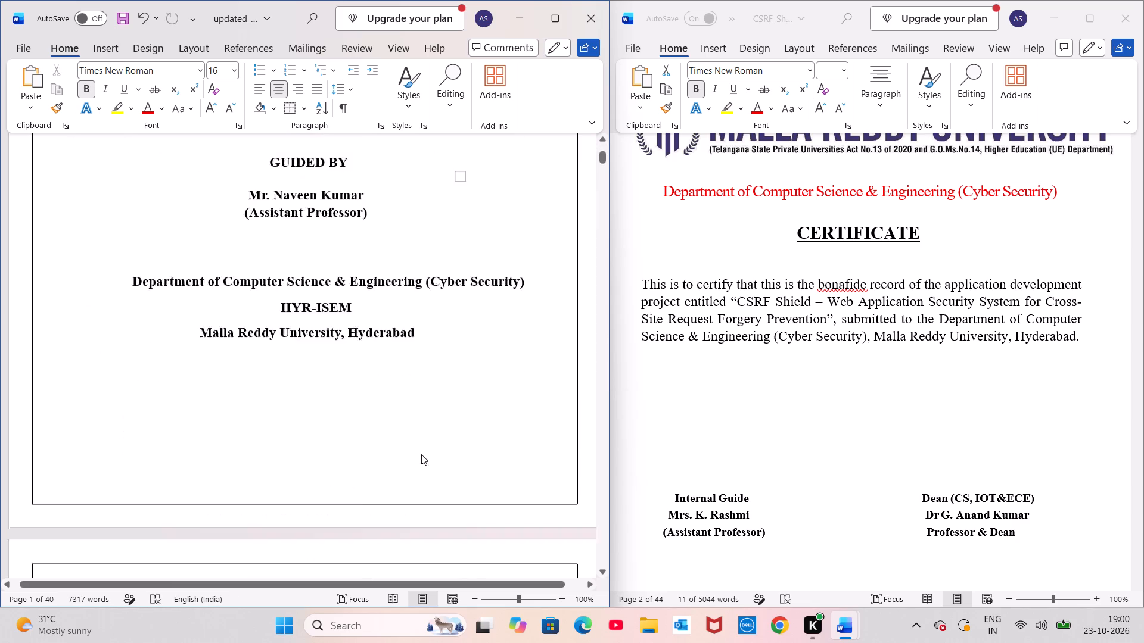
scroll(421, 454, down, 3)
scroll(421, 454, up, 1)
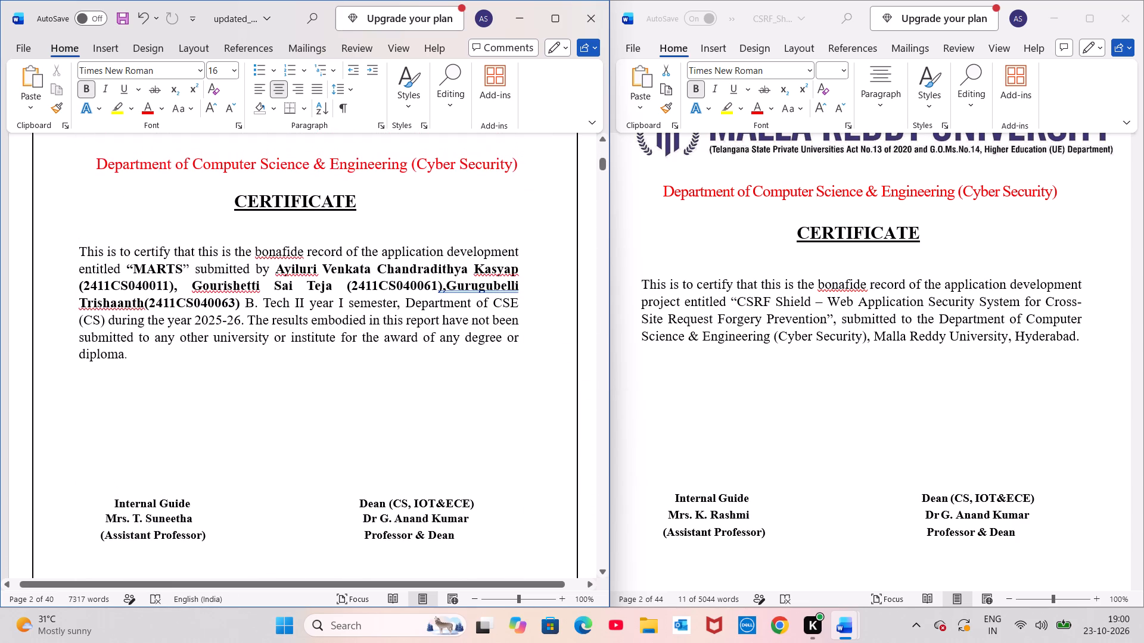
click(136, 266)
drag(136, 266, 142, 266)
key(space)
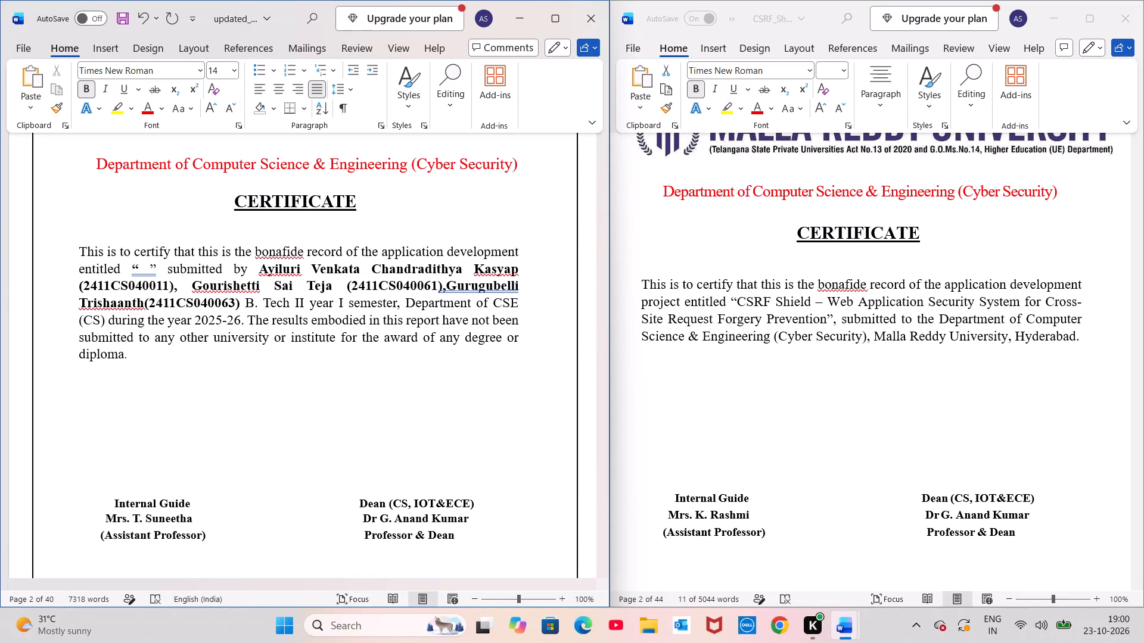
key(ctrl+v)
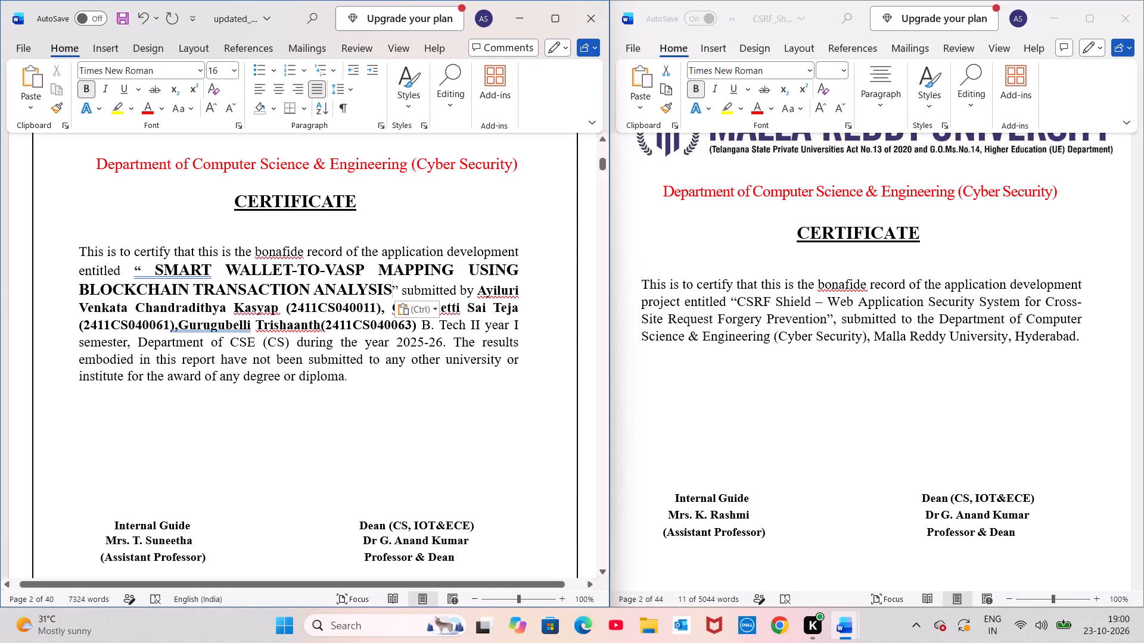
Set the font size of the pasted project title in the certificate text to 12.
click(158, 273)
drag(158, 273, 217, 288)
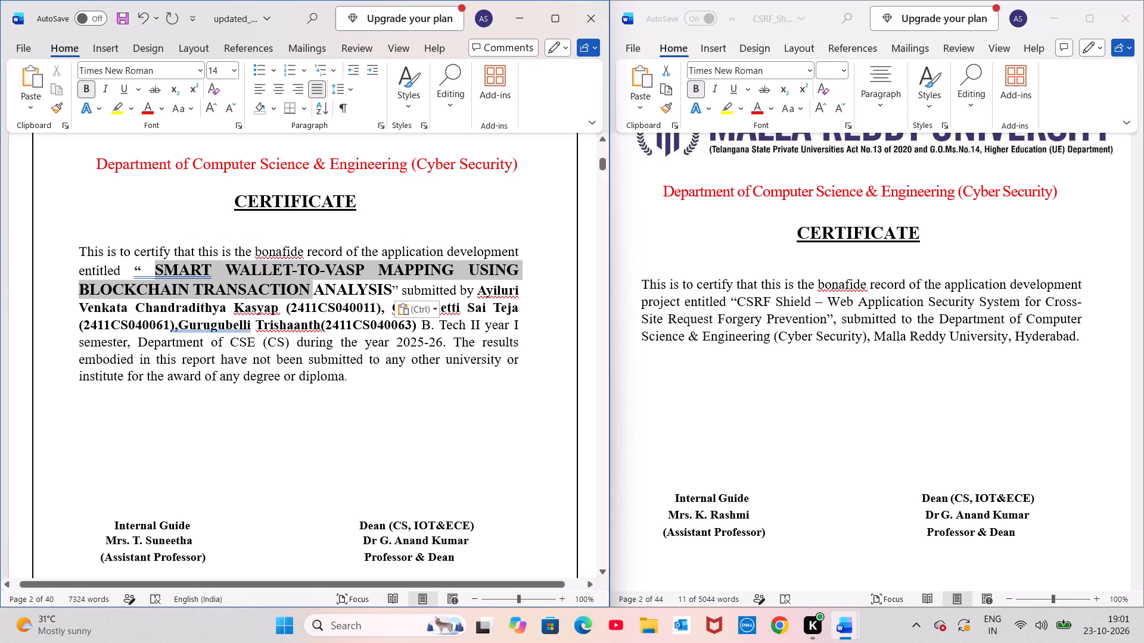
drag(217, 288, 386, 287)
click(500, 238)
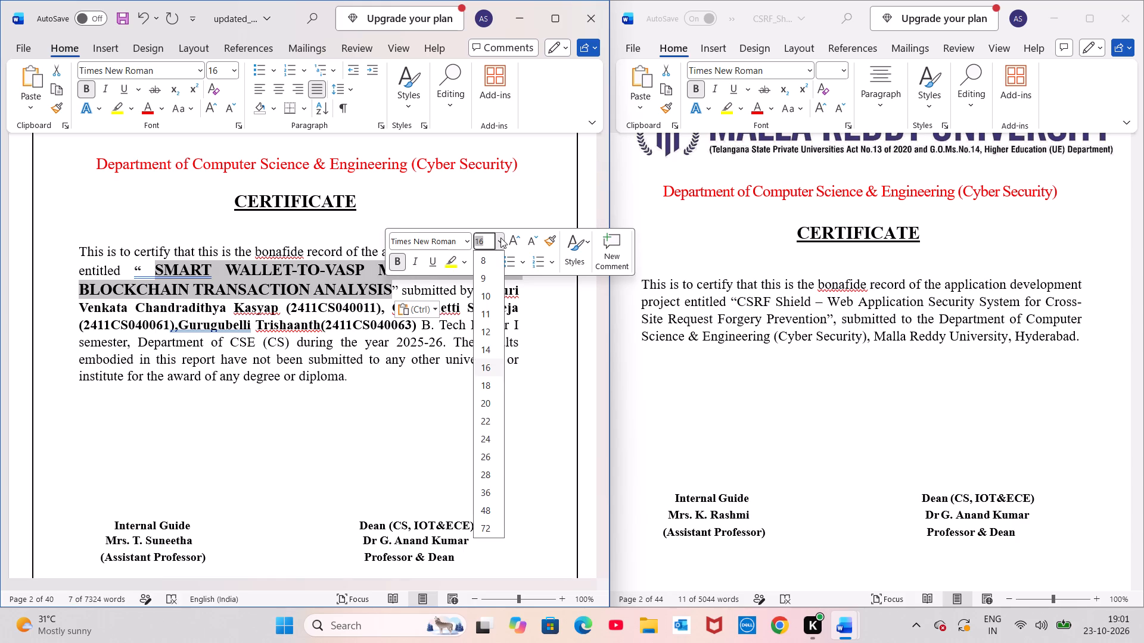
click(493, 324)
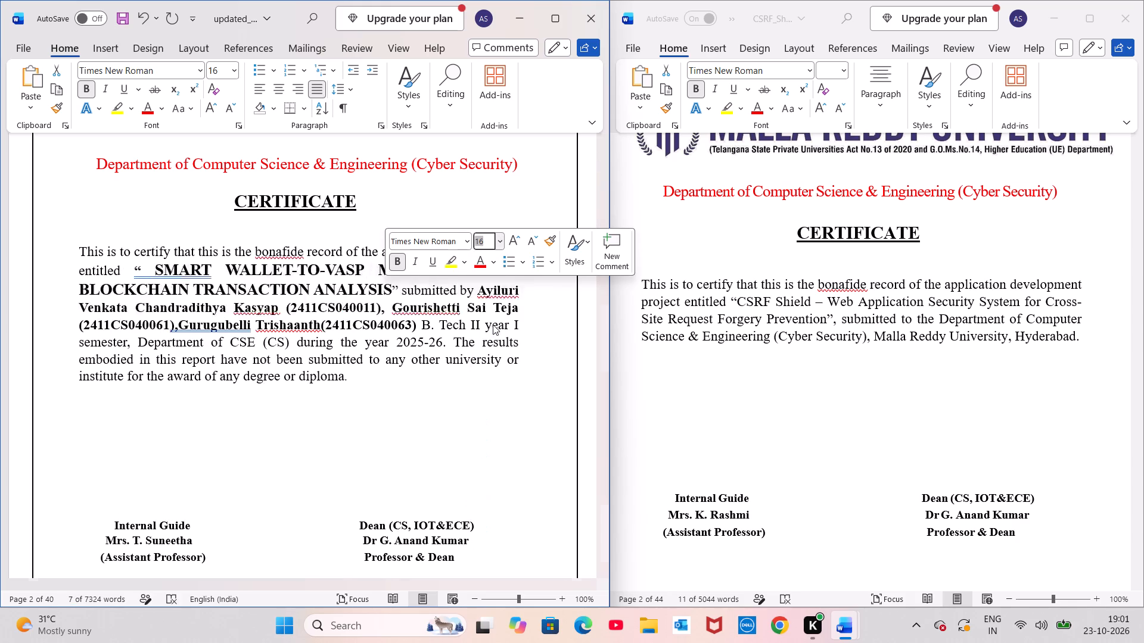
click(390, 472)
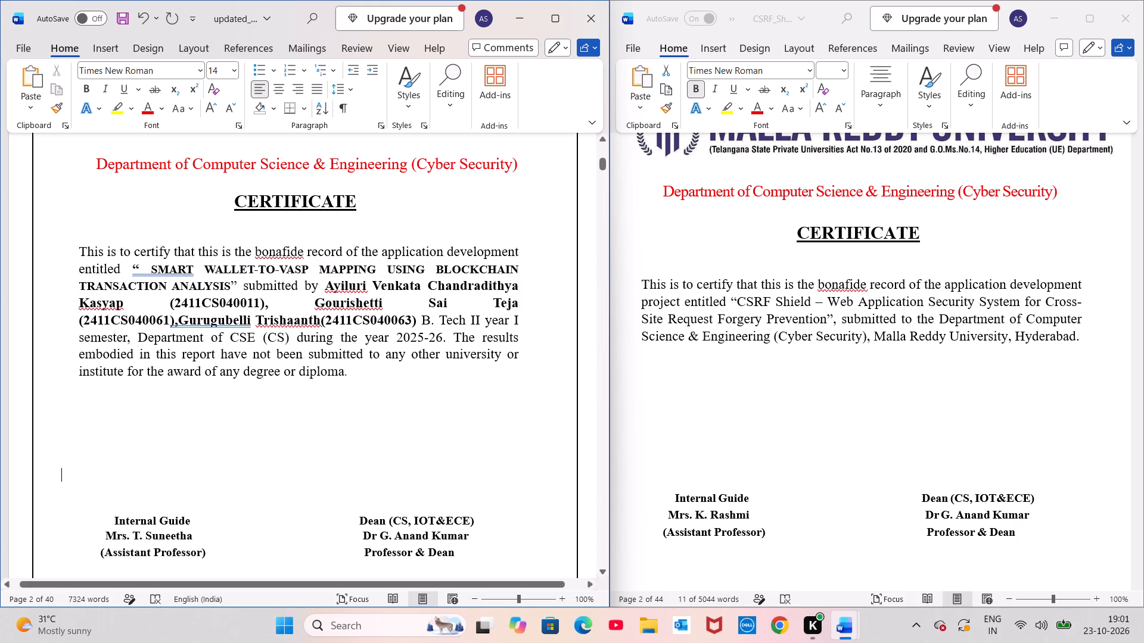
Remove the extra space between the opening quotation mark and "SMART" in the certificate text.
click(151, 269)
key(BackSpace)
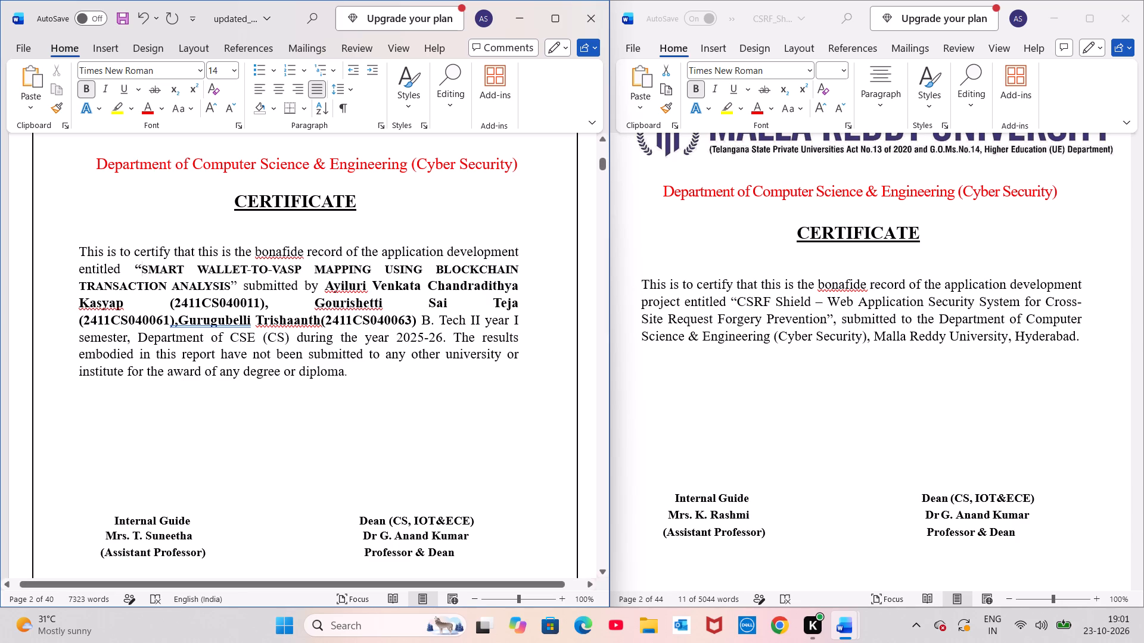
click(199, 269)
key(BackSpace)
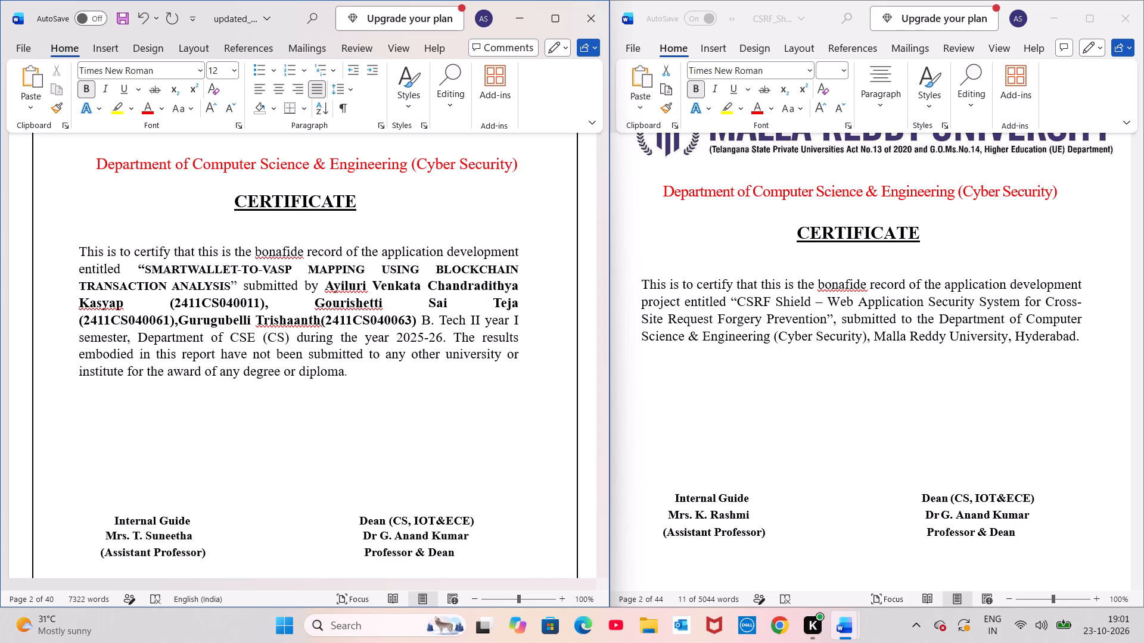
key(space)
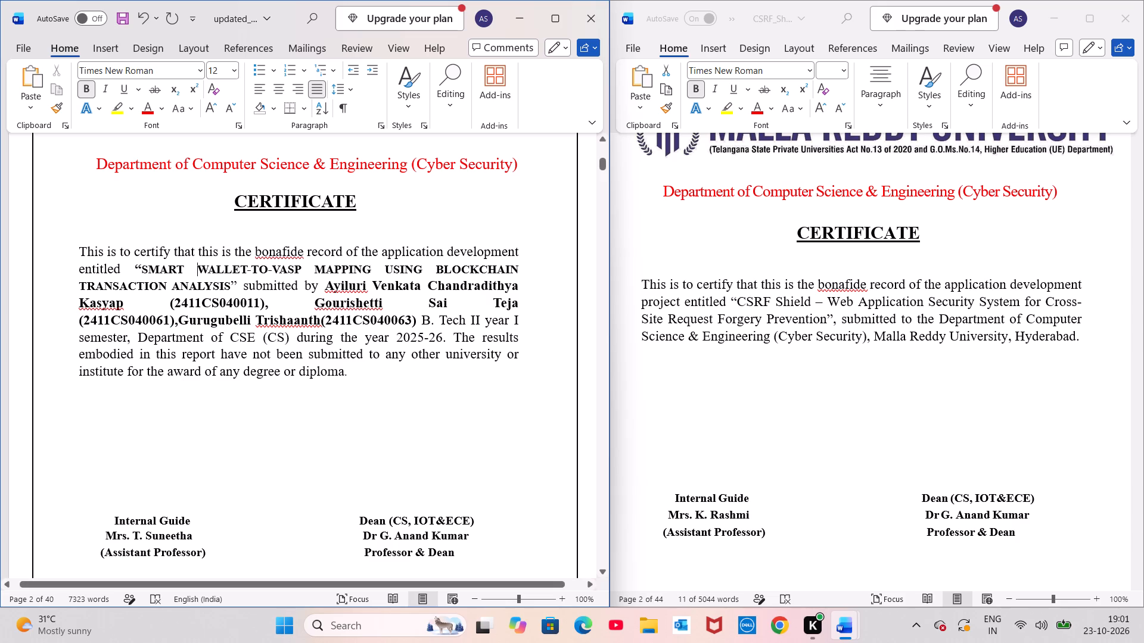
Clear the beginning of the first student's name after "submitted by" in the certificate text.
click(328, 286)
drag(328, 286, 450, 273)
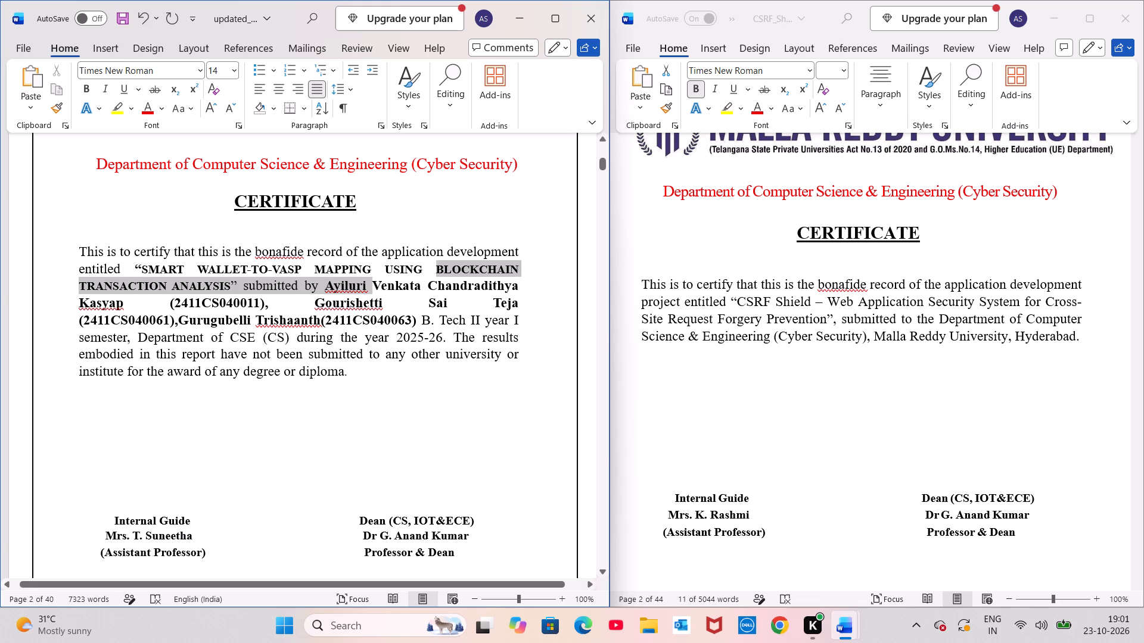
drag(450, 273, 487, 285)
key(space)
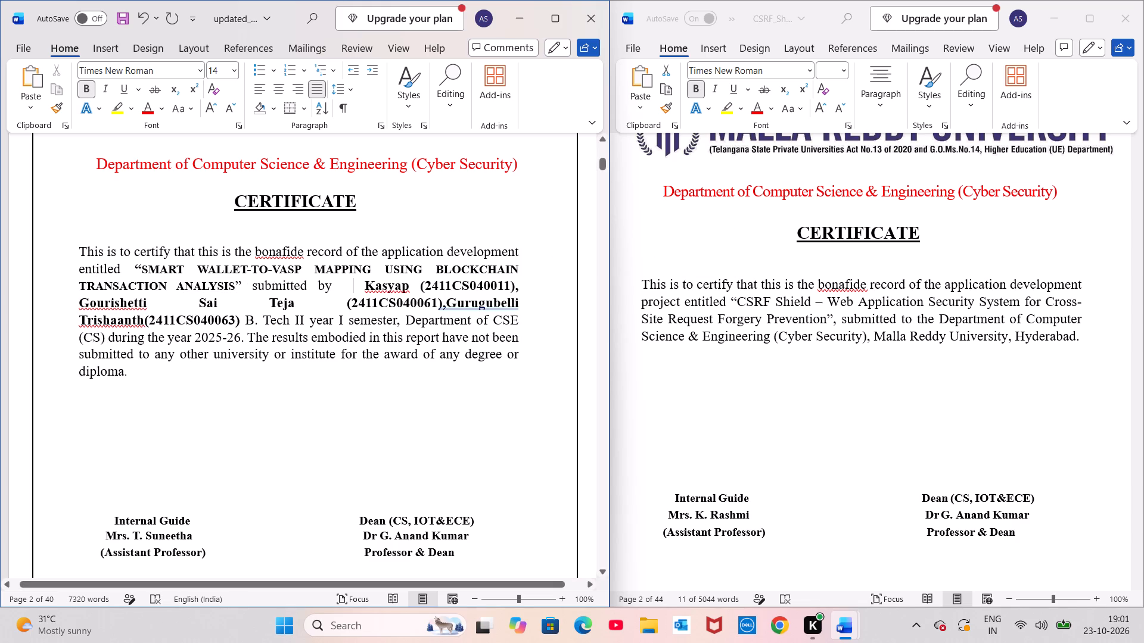
Replace the whole certificate paragraph with the certificate paragraph copied from the CSRF Shield reference document.
click(646, 283)
drag(646, 283, 845, 349)
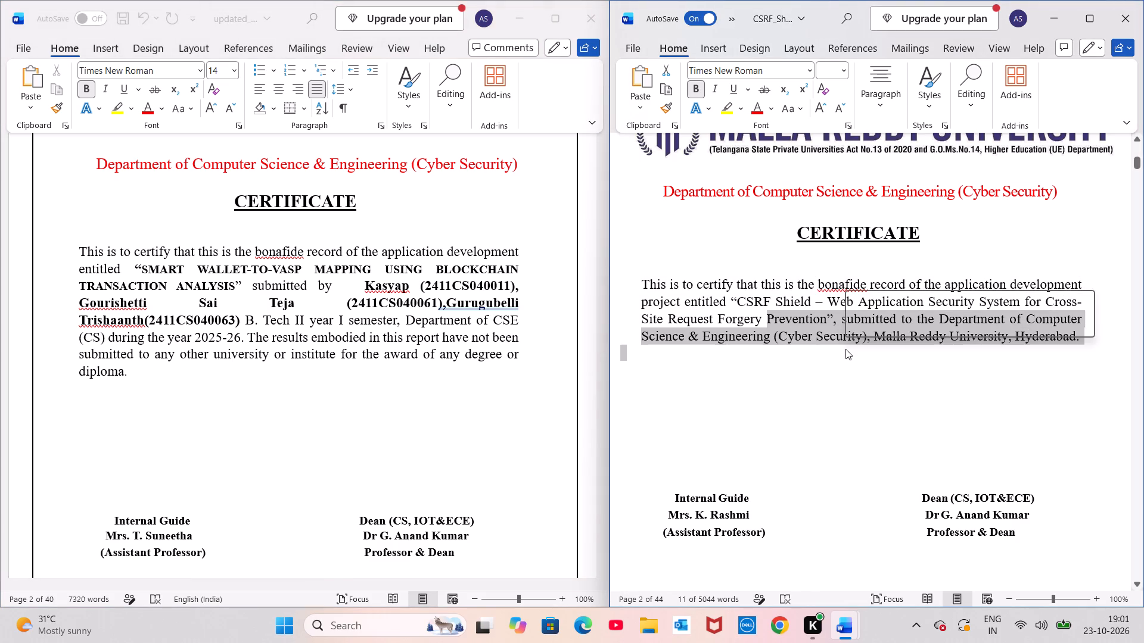
click(817, 373)
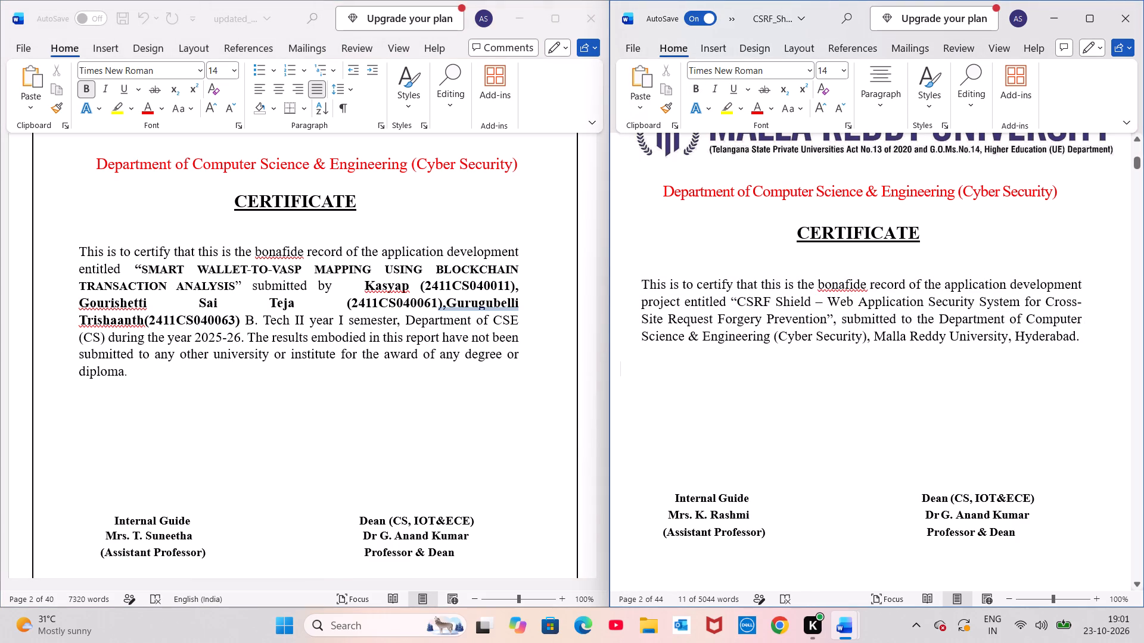
click(642, 280)
drag(642, 280, 978, 357)
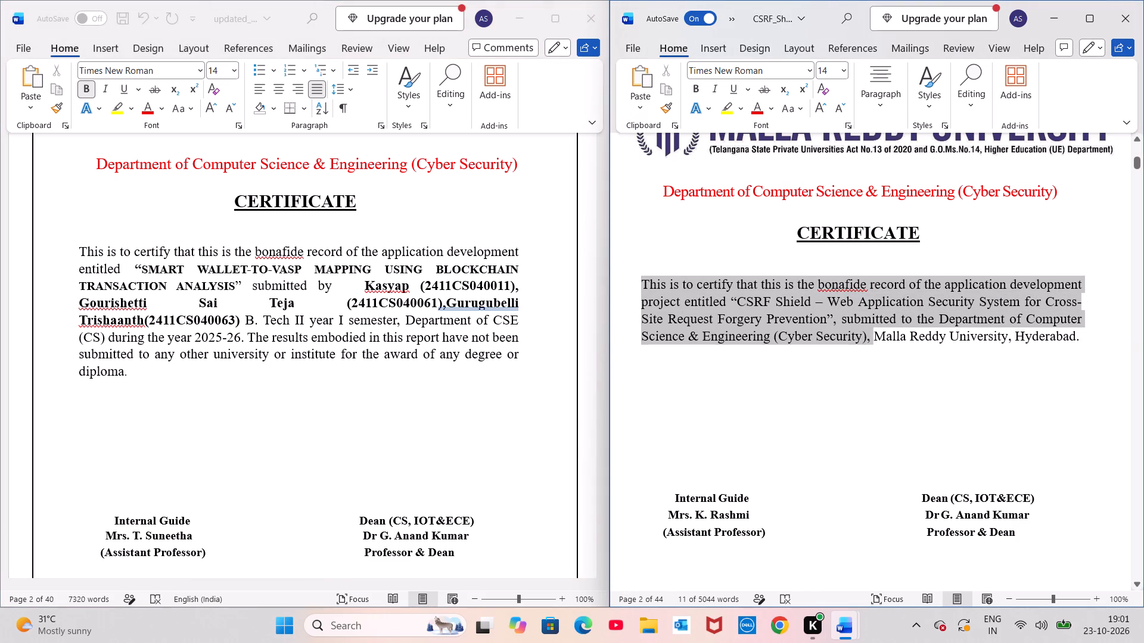
drag(978, 357, 1024, 349)
key(ctrl+c)
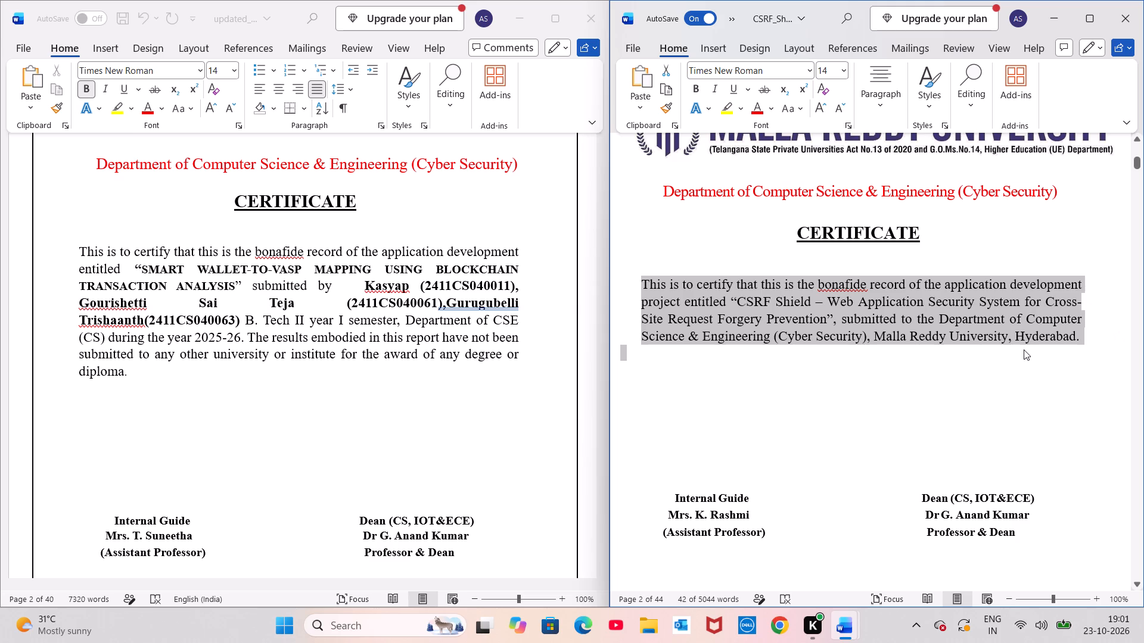
click(349, 370)
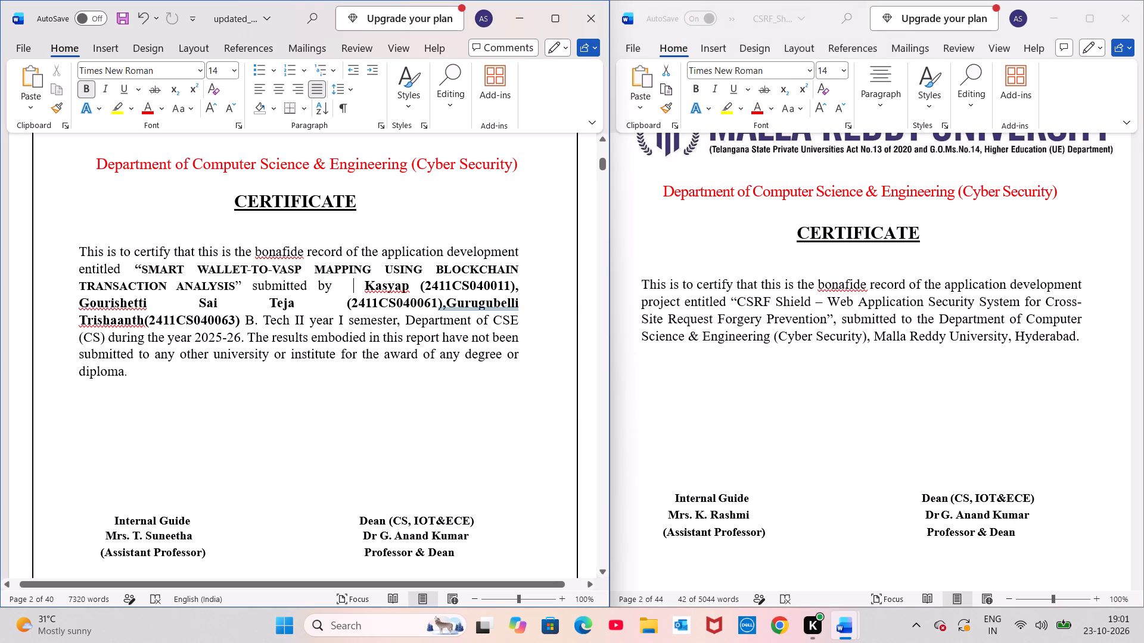
click(77, 252)
drag(77, 252, 105, 267)
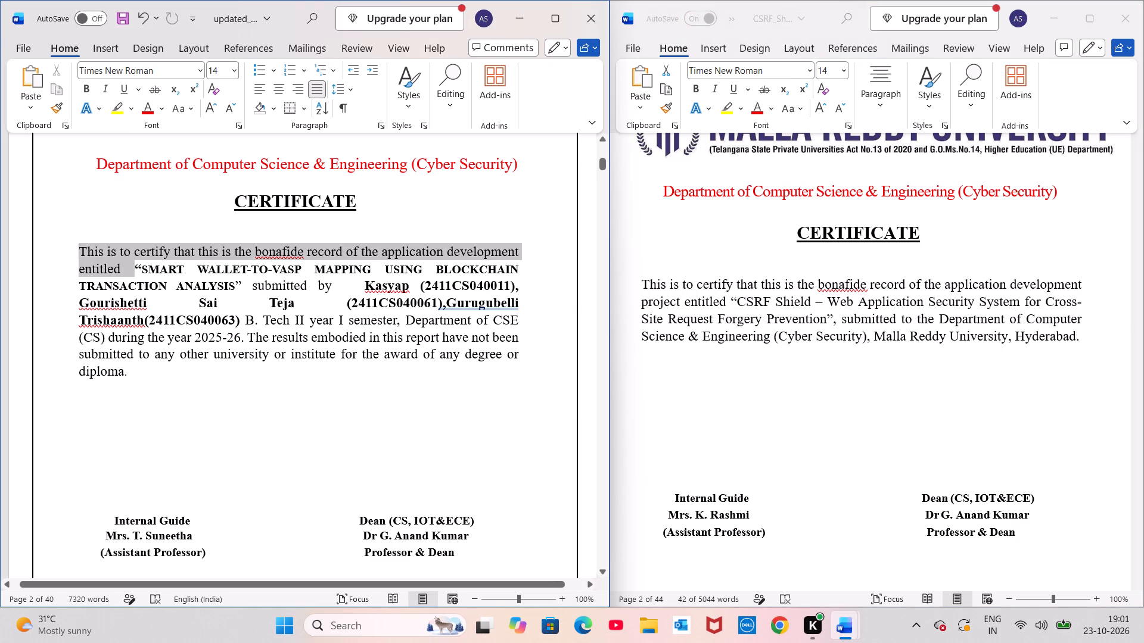
drag(105, 267, 402, 403)
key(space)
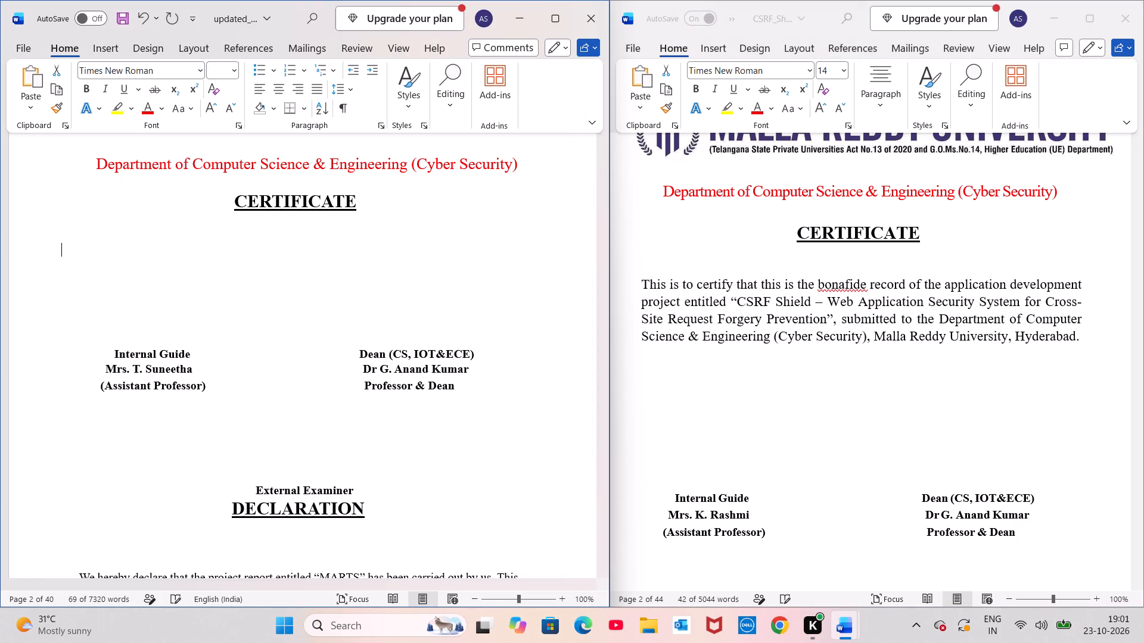
key(ctrl+v)
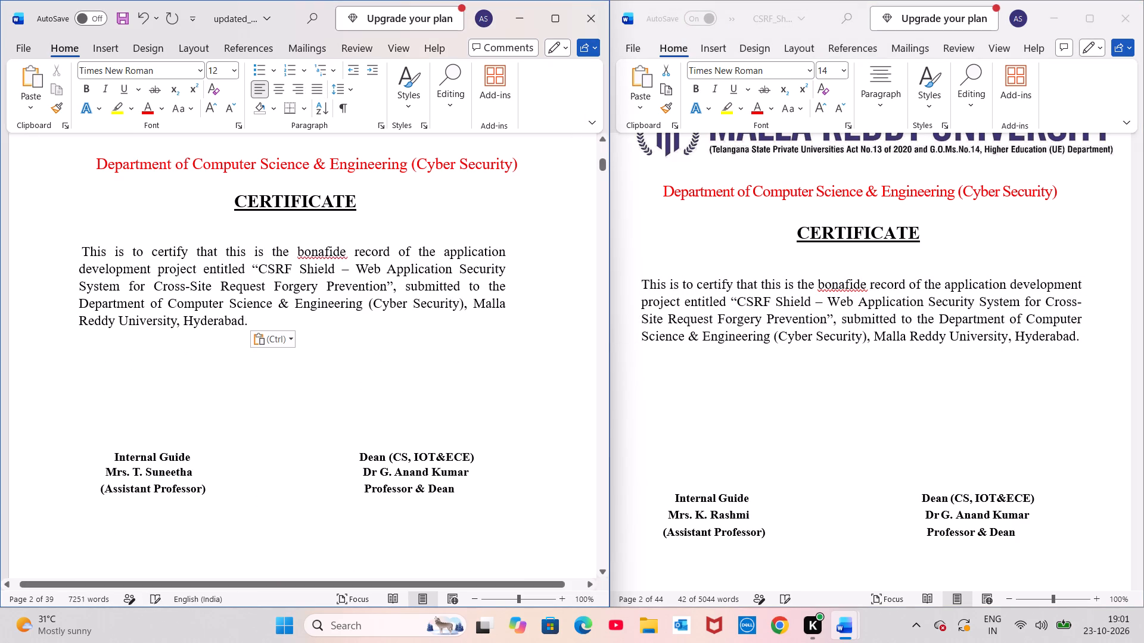
Clear the CSRF Shield project title from between the quotation marks in the certificate paragraph.
click(259, 267)
drag(259, 267, 447, 279)
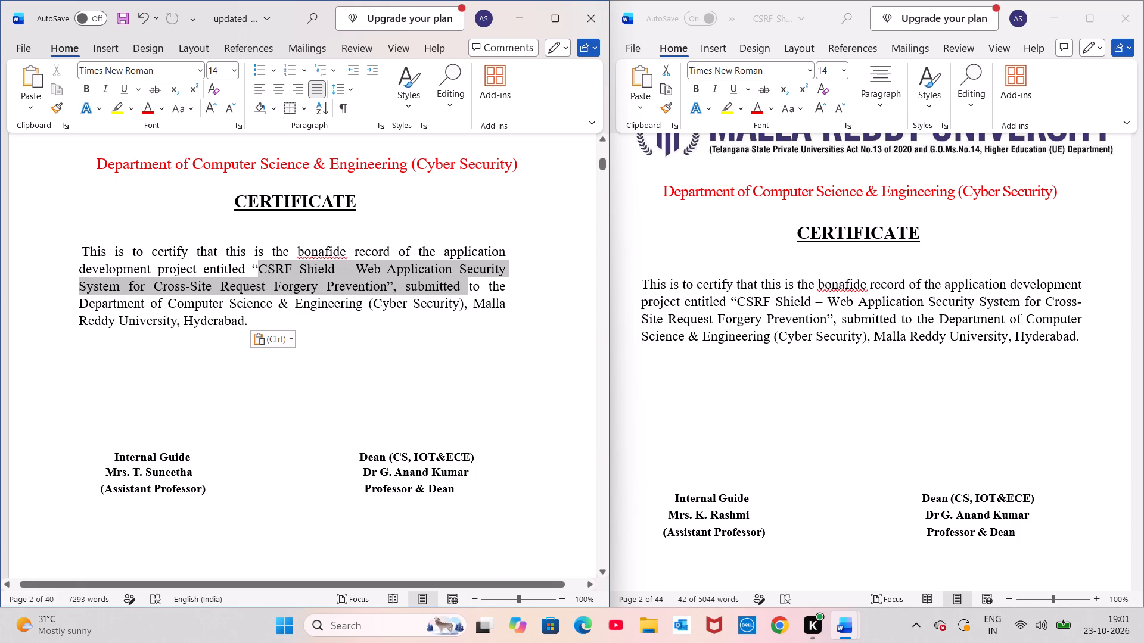
drag(447, 279, 407, 285)
drag(407, 285, 388, 282)
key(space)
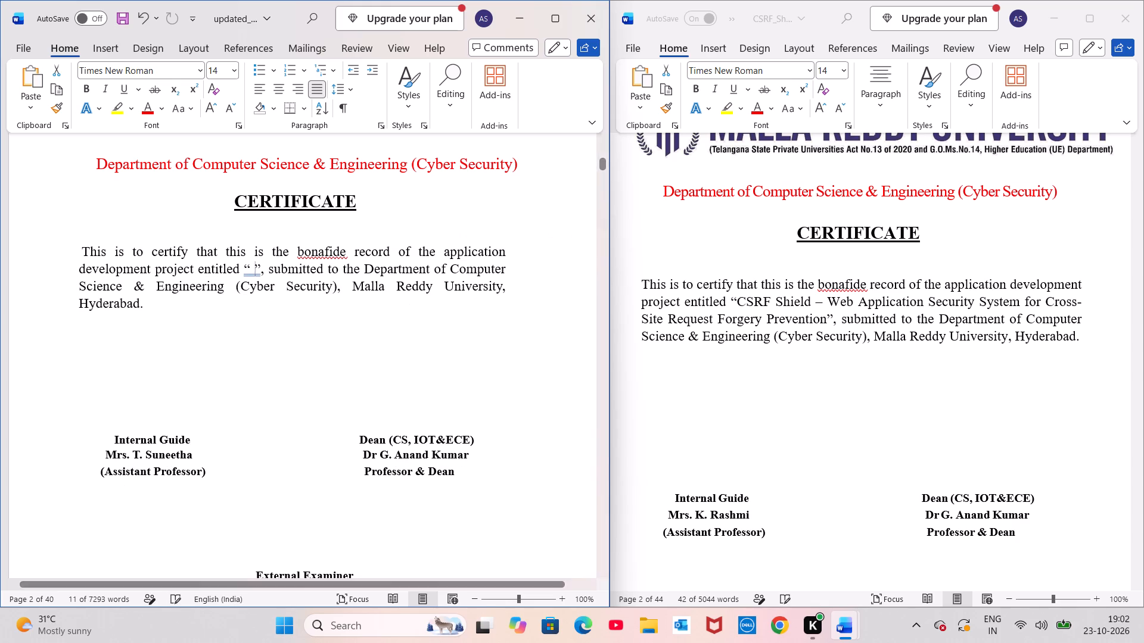
Copy the title "SMART WALLET-TO-VASP MAPPING USING BLOCKCHAIN TRANSACTION ANALYSIS" from the cover page into the certificate's quotation marks, leaving no stray space.
scroll(347, 257, up, 5)
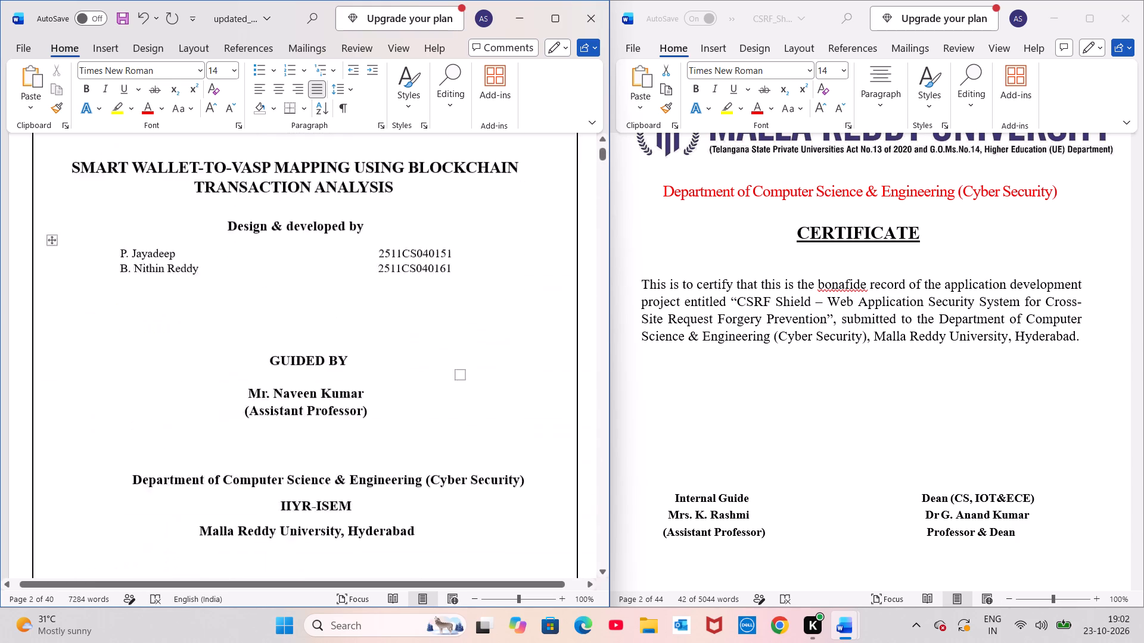
scroll(347, 257, up, 2)
click(71, 341)
drag(71, 341, 387, 395)
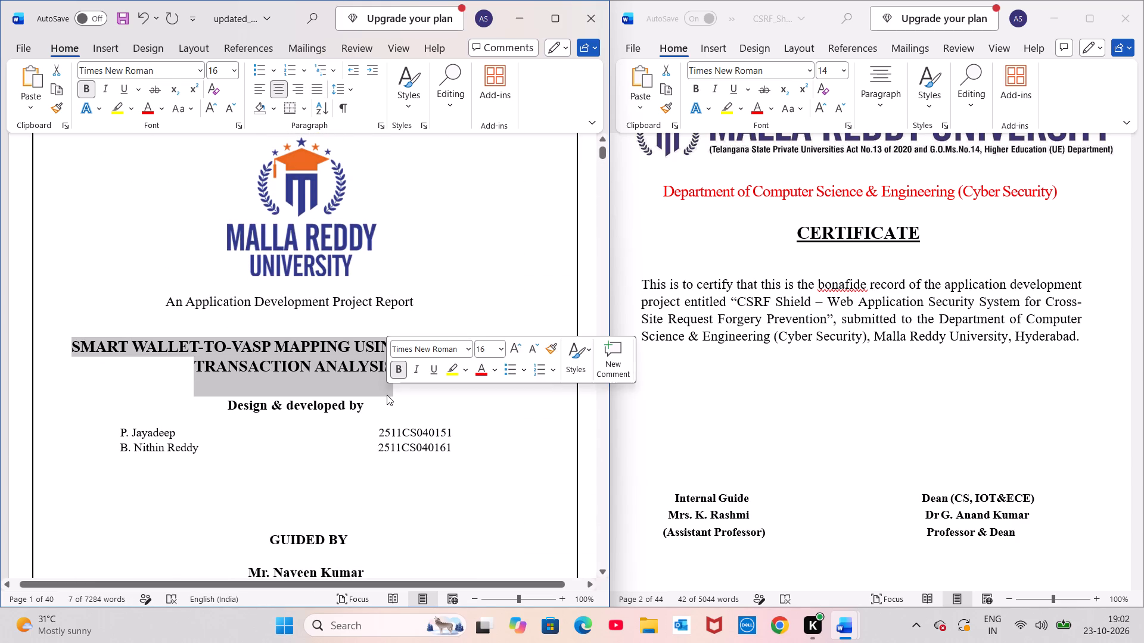
key(ctrl+c)
scroll(343, 475, down, 10)
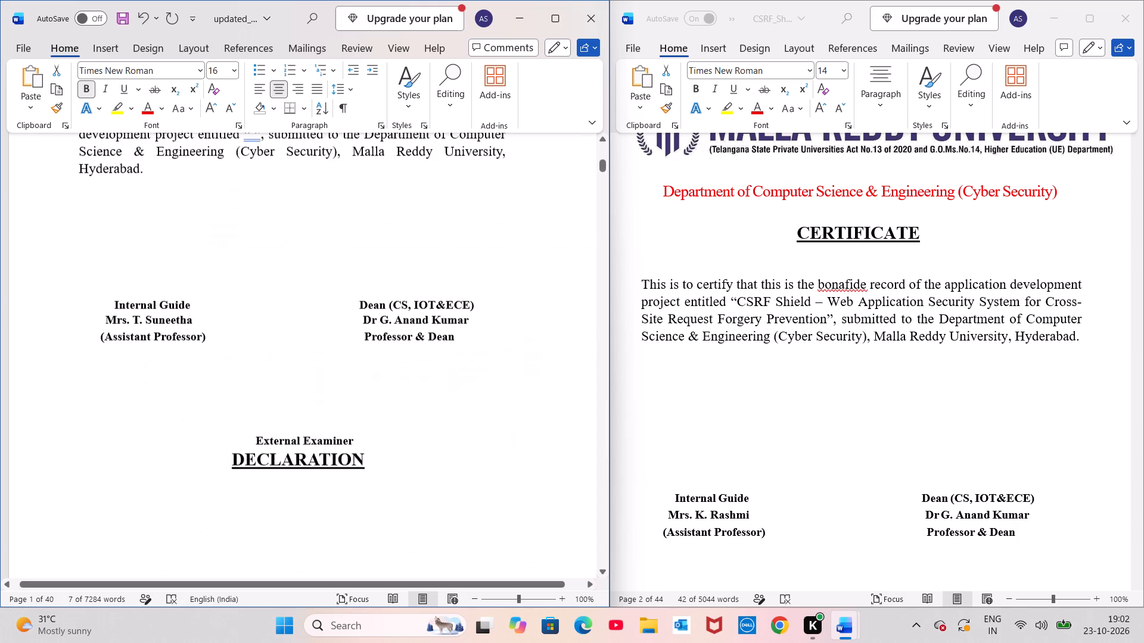
scroll(343, 475, up, 2)
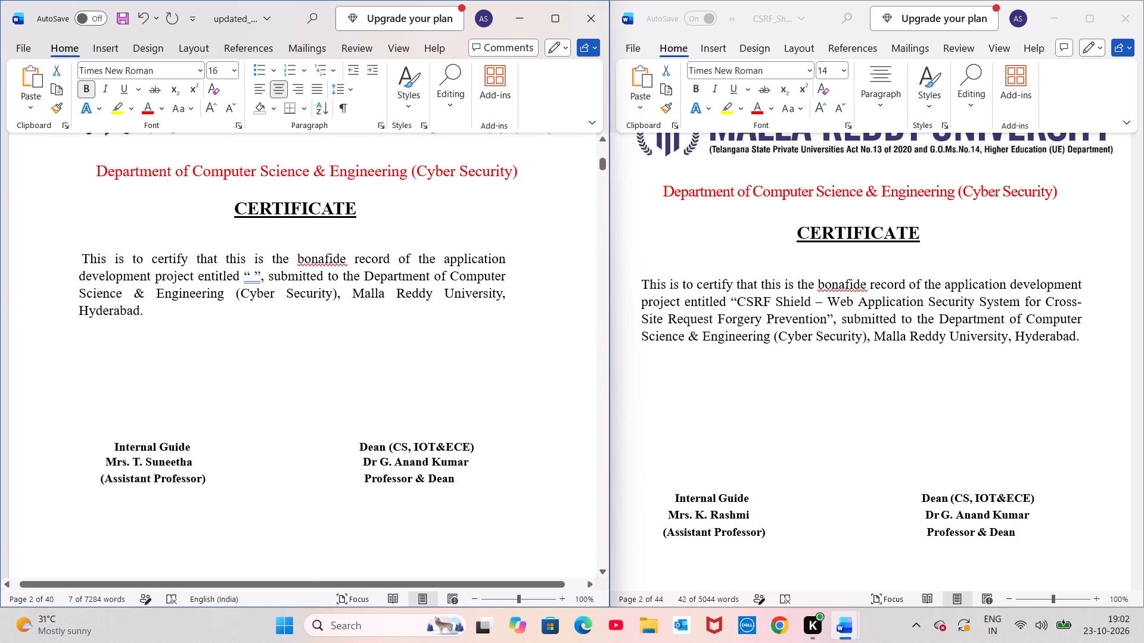
click(253, 272)
key(BackSpace)
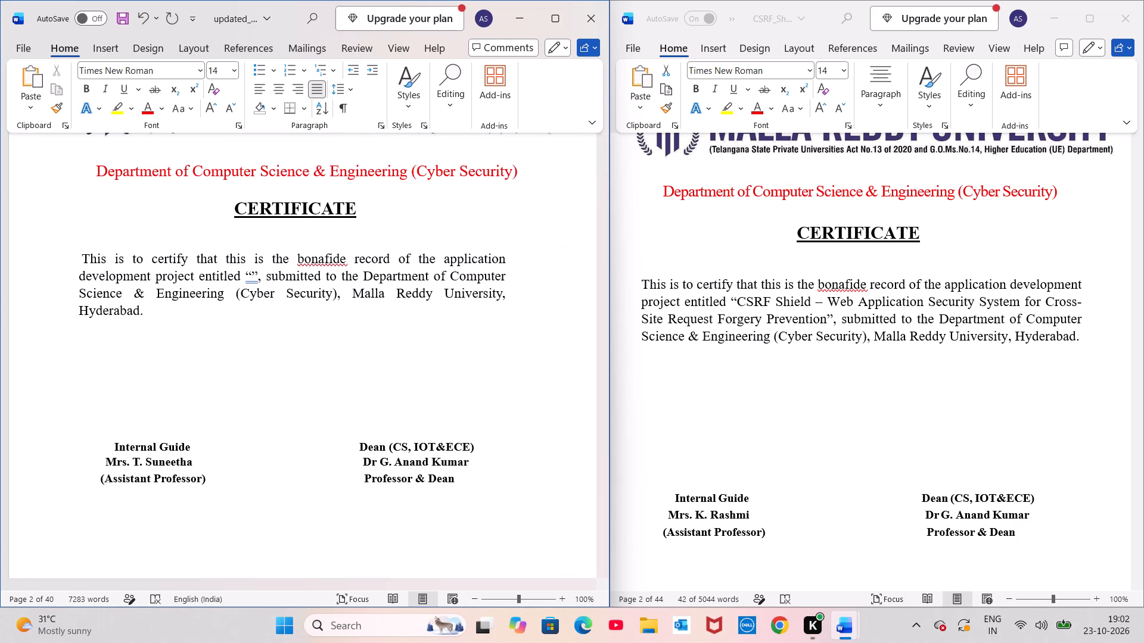
key(ctrl+v)
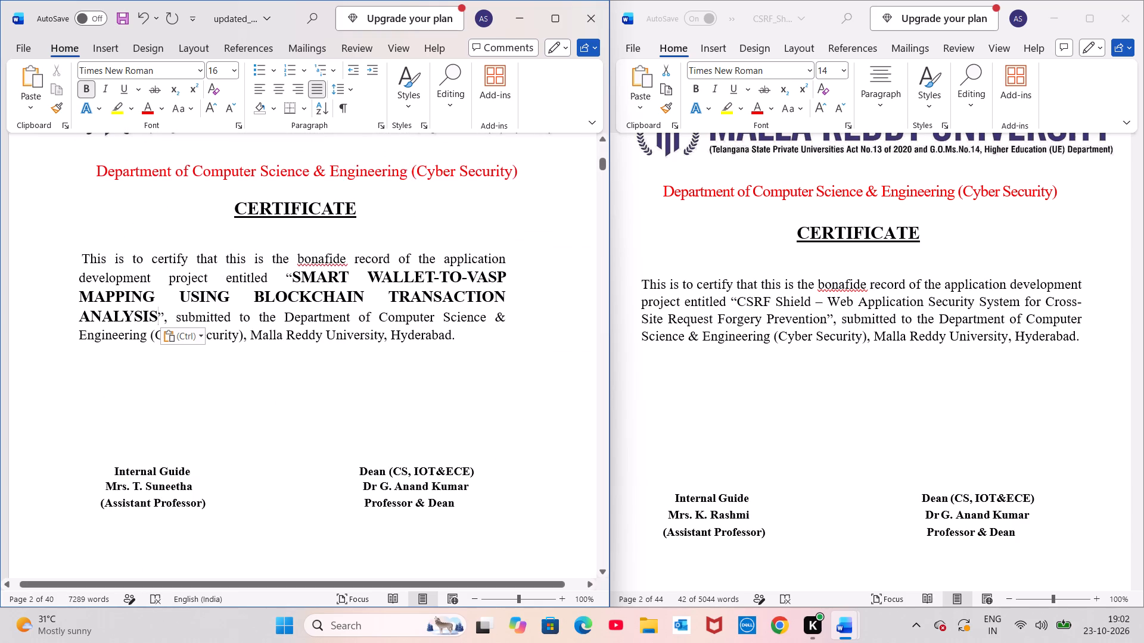
Set the font size of the pasted project title in the certificate paragraph to 12.
click(291, 273)
drag(291, 273, 461, 300)
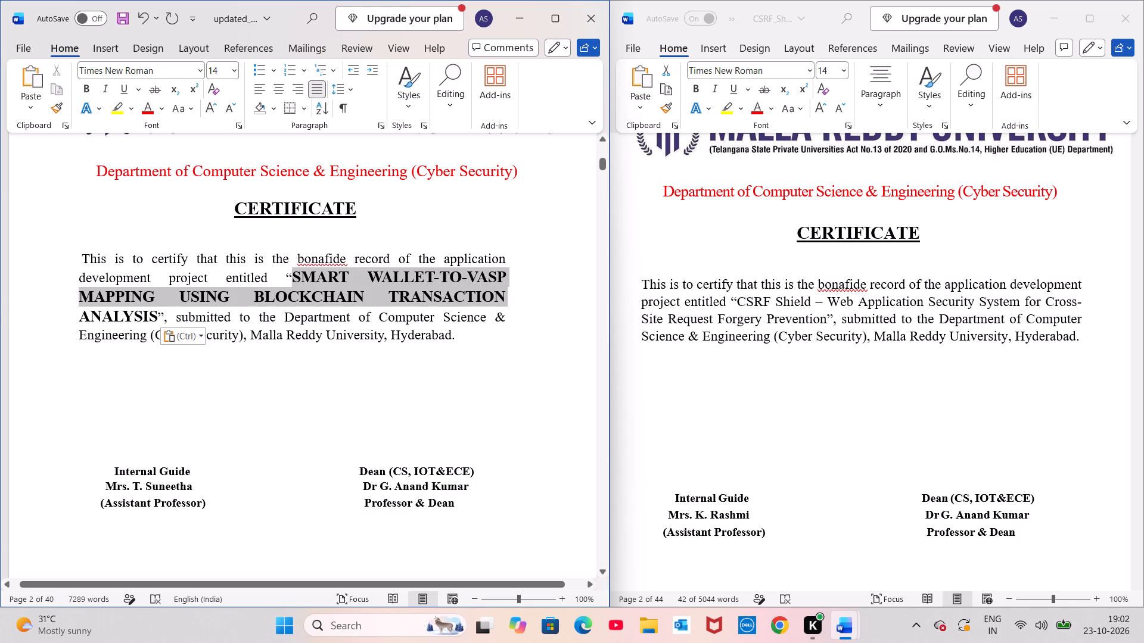
drag(461, 300, 422, 308)
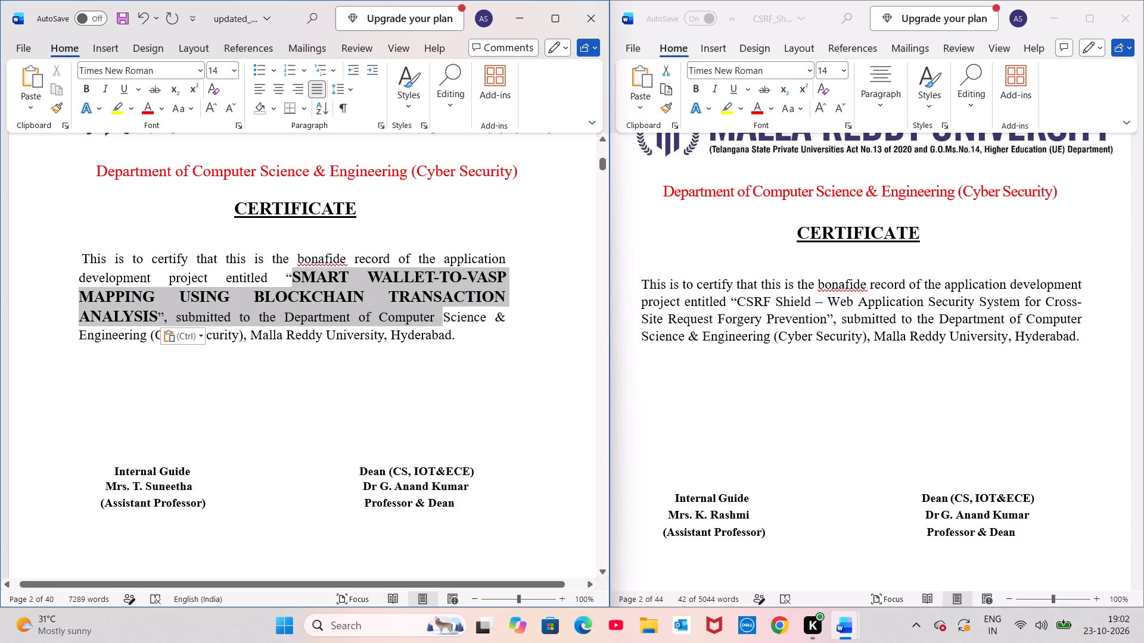
drag(422, 308, 156, 319)
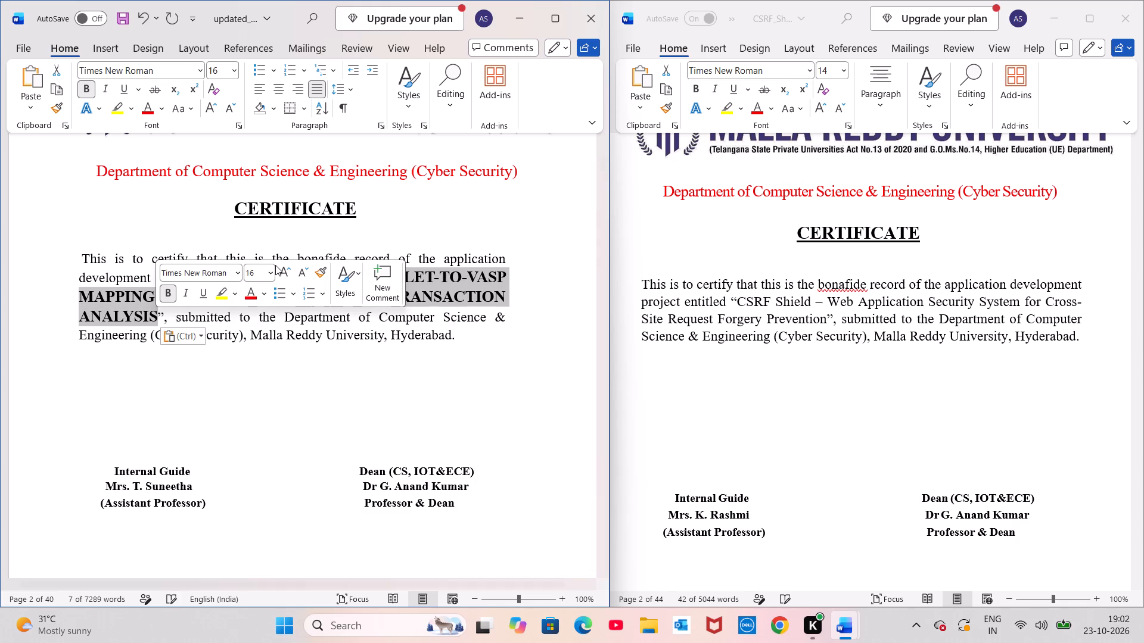
click(270, 273)
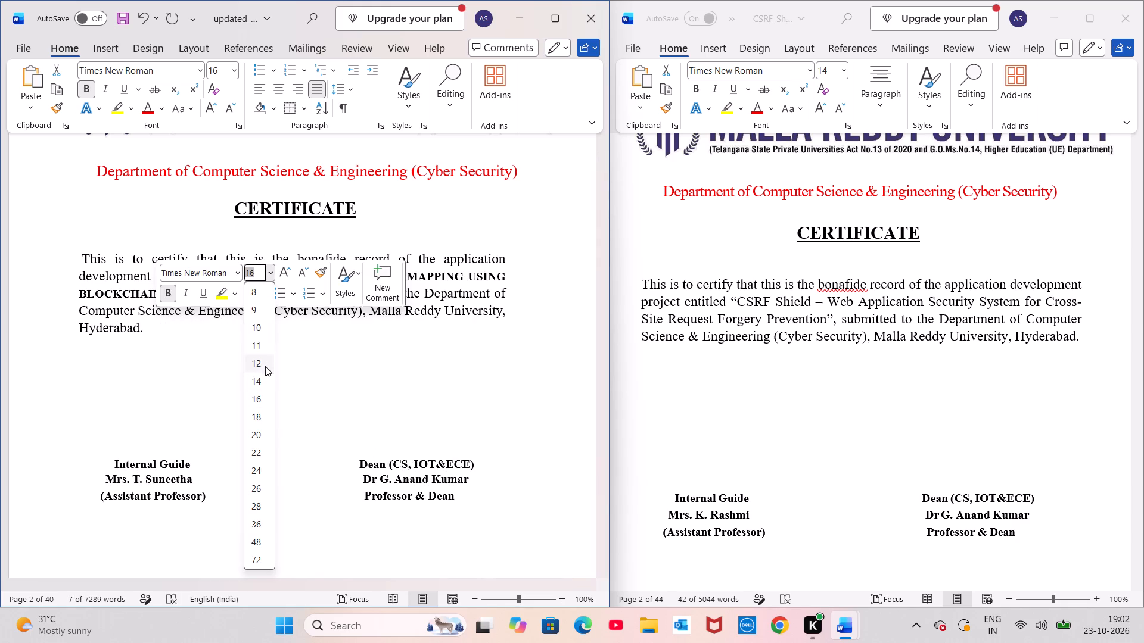
click(265, 364)
click(212, 389)
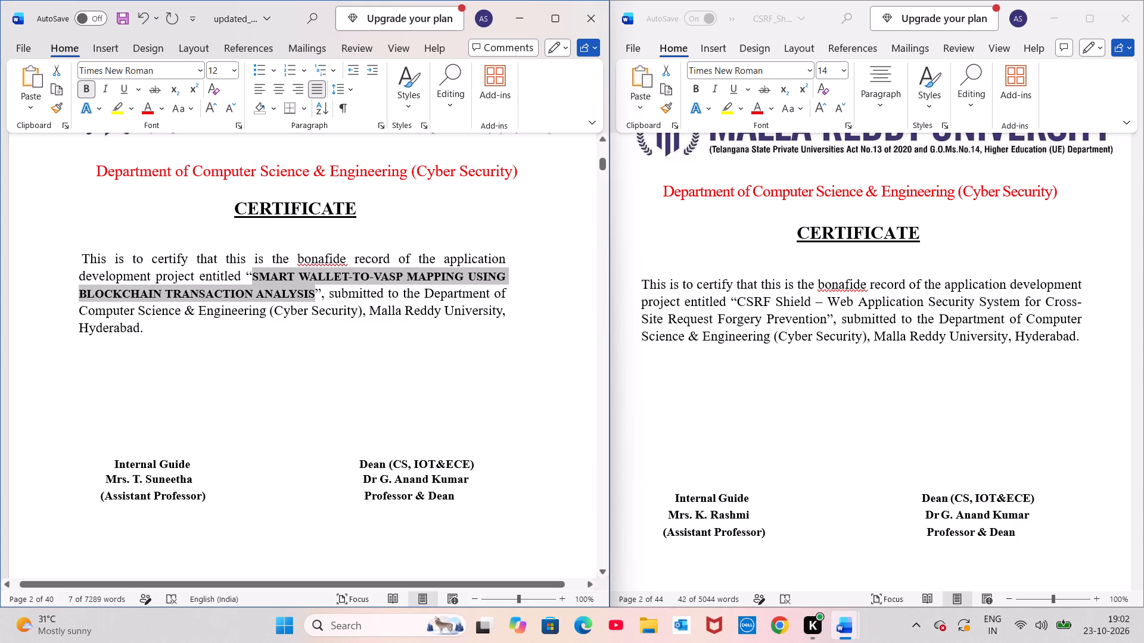
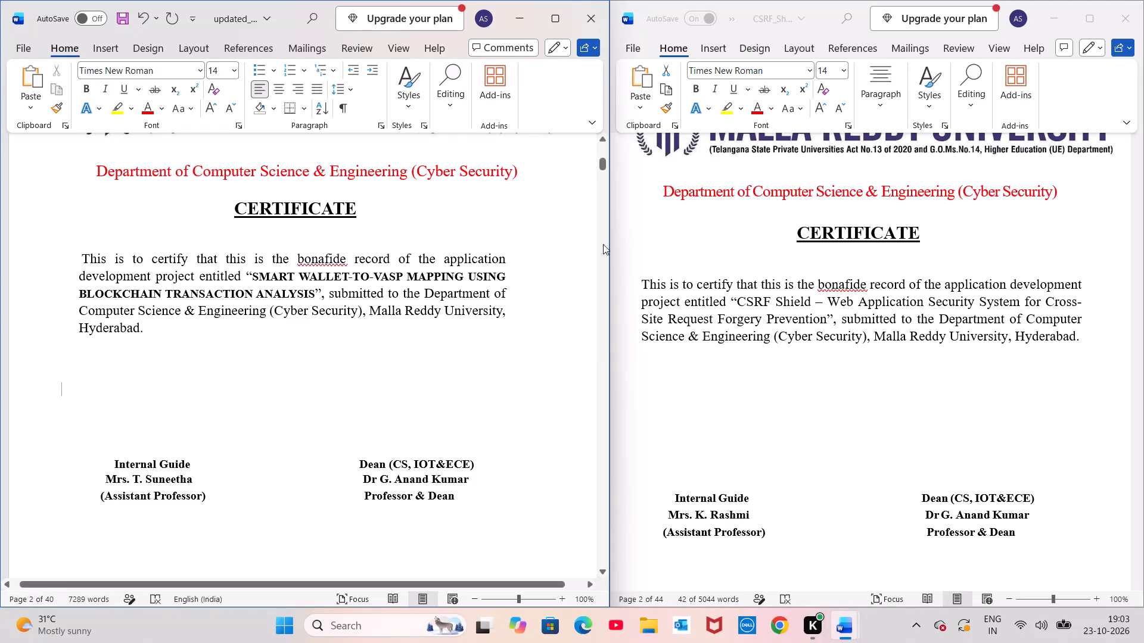
Clear the old guide's name from the line under Internal Guide in the certificate's signature block.
scroll(654, 414, down, 1)
scroll(231, 491, down, 1)
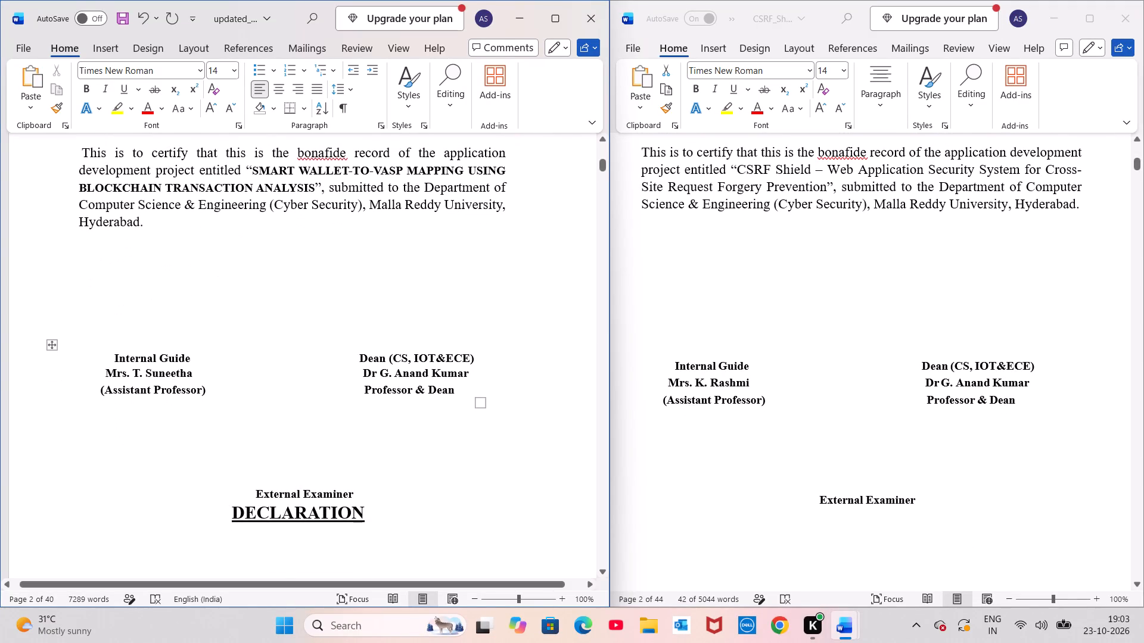
scroll(231, 491, down, 2)
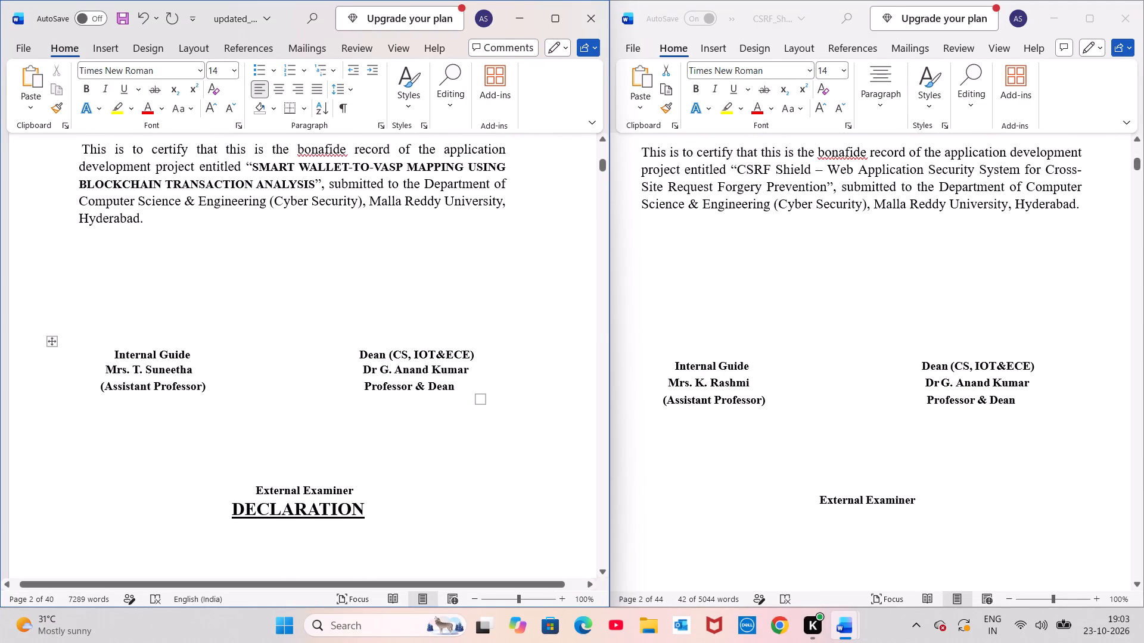
scroll(231, 491, down, 1)
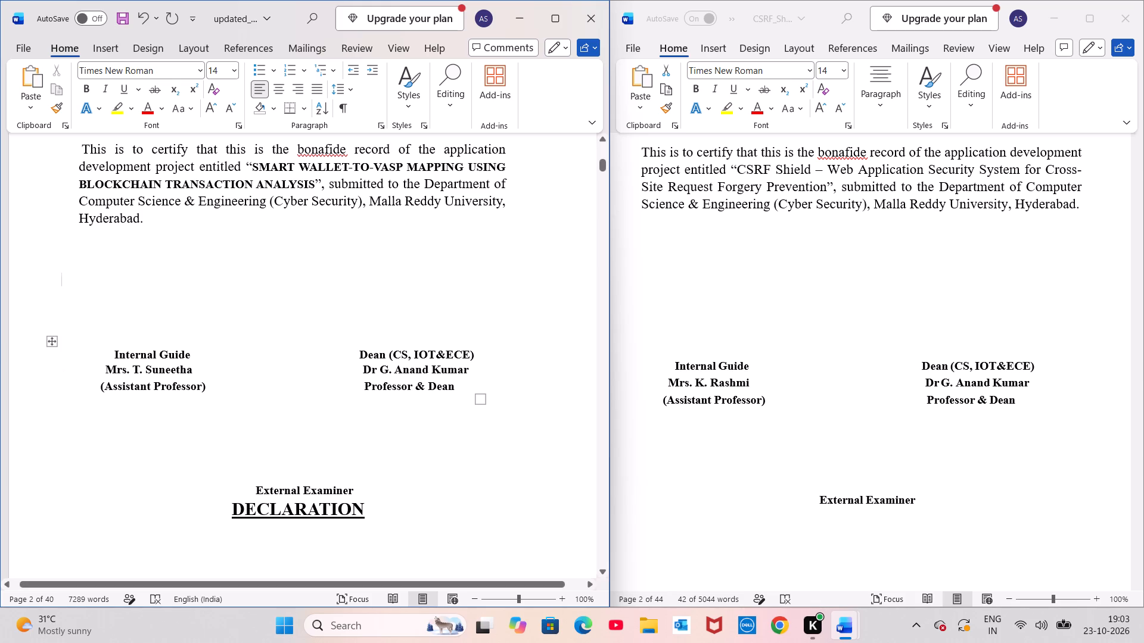
click(107, 370)
drag(107, 370, 210, 361)
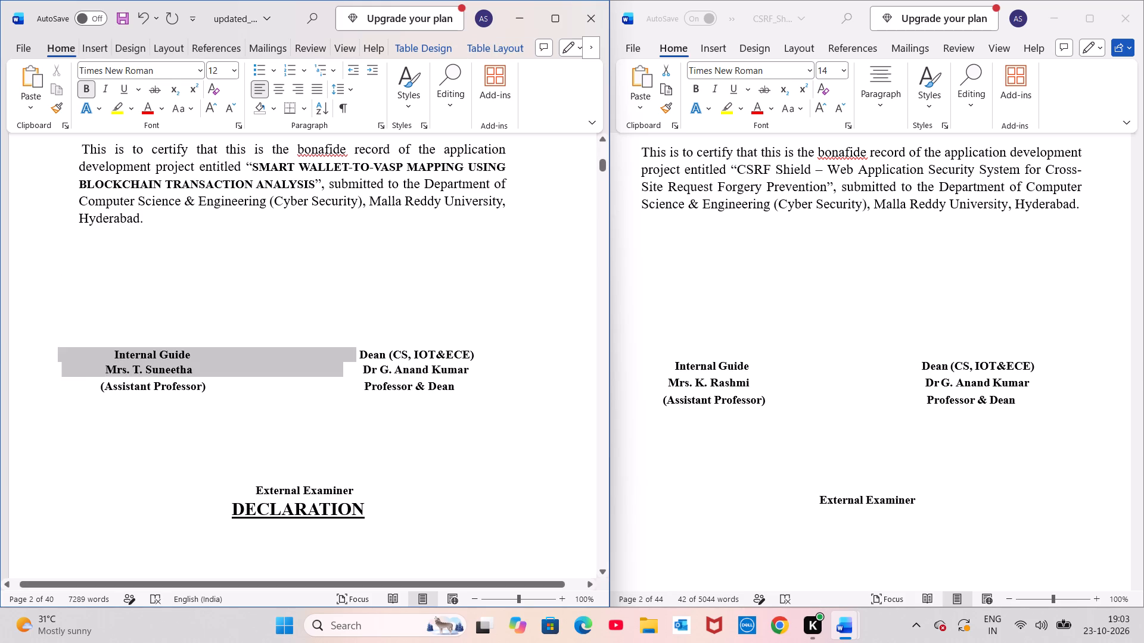
drag(210, 361, 190, 368)
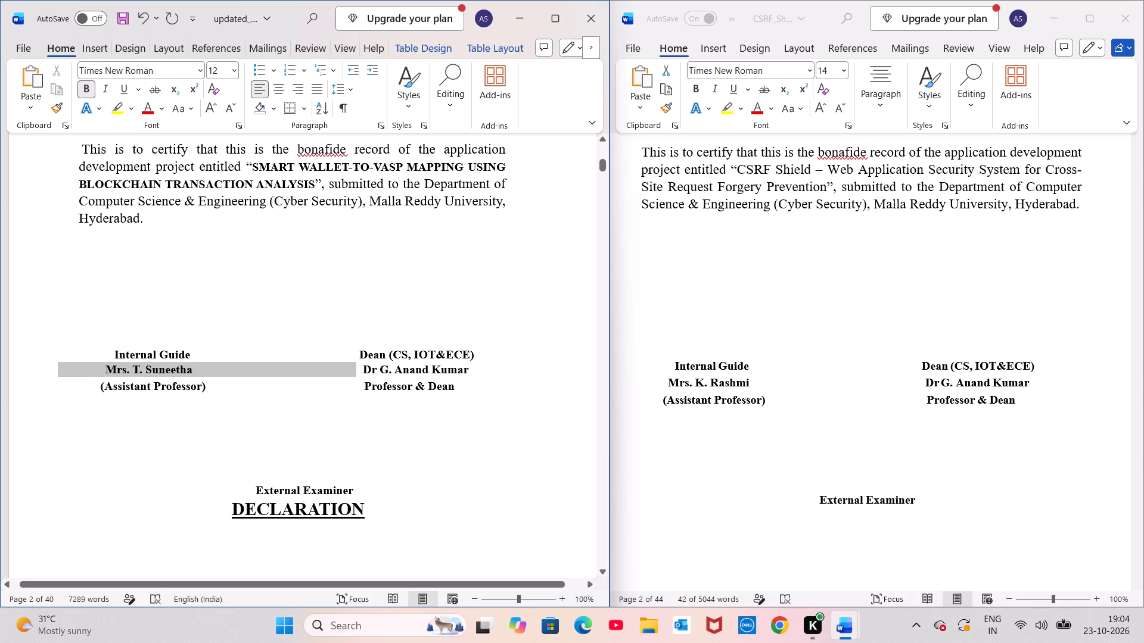
drag(190, 368, 190, 366)
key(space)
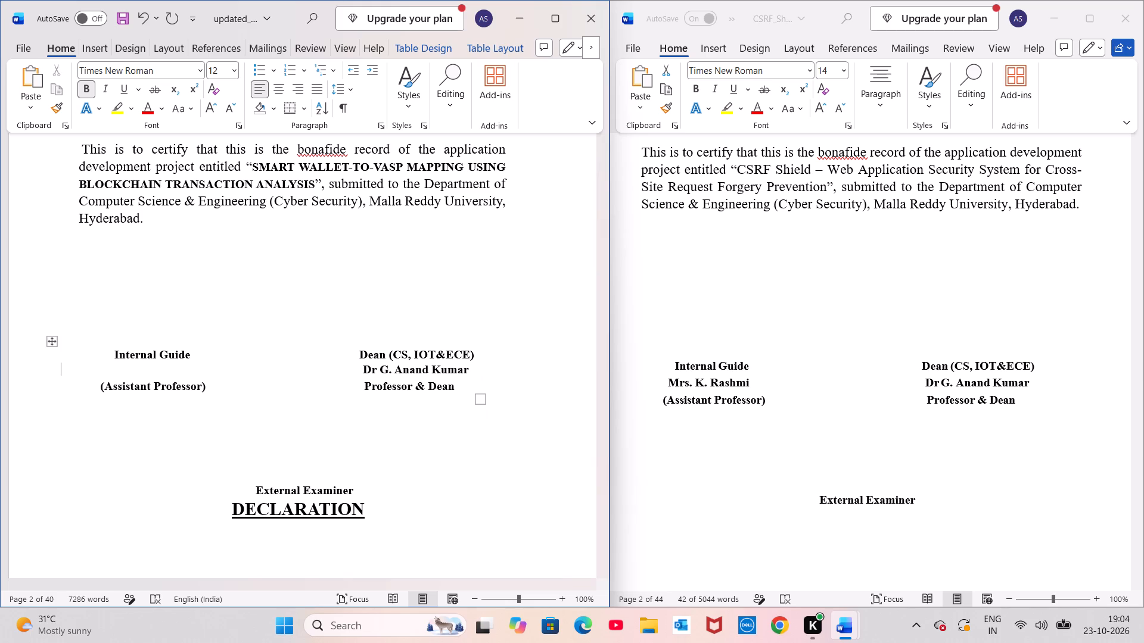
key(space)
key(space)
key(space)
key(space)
Copy the guide's name from the cover page's GUIDED BY section into the empty line under Internal Guide on the certificate.
scroll(276, 316, up, 2)
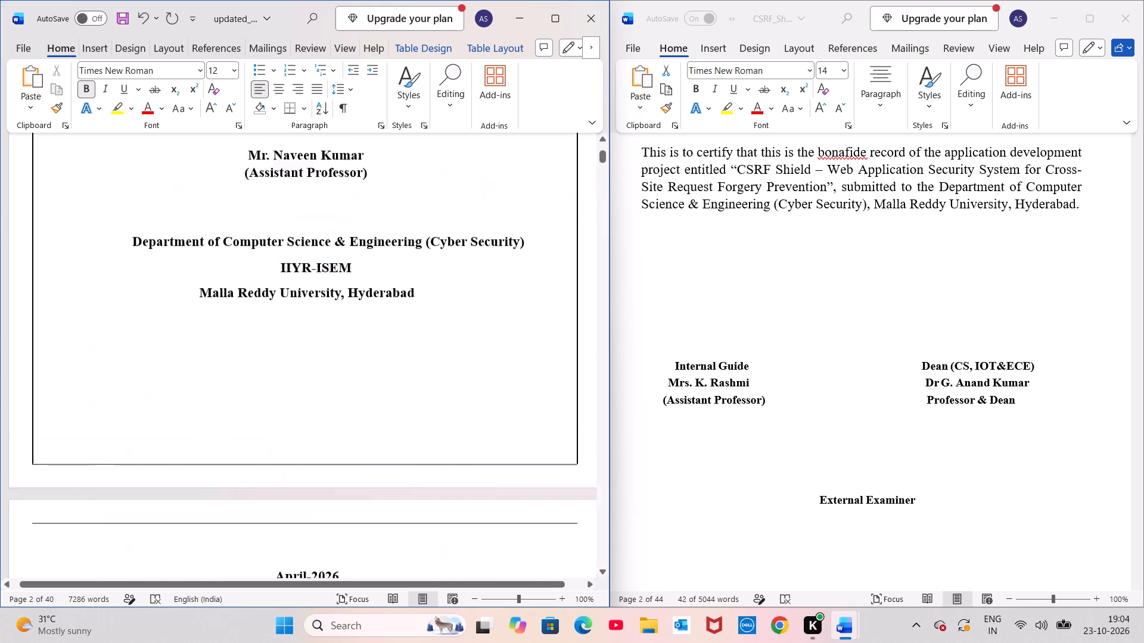
scroll(276, 316, up, 2)
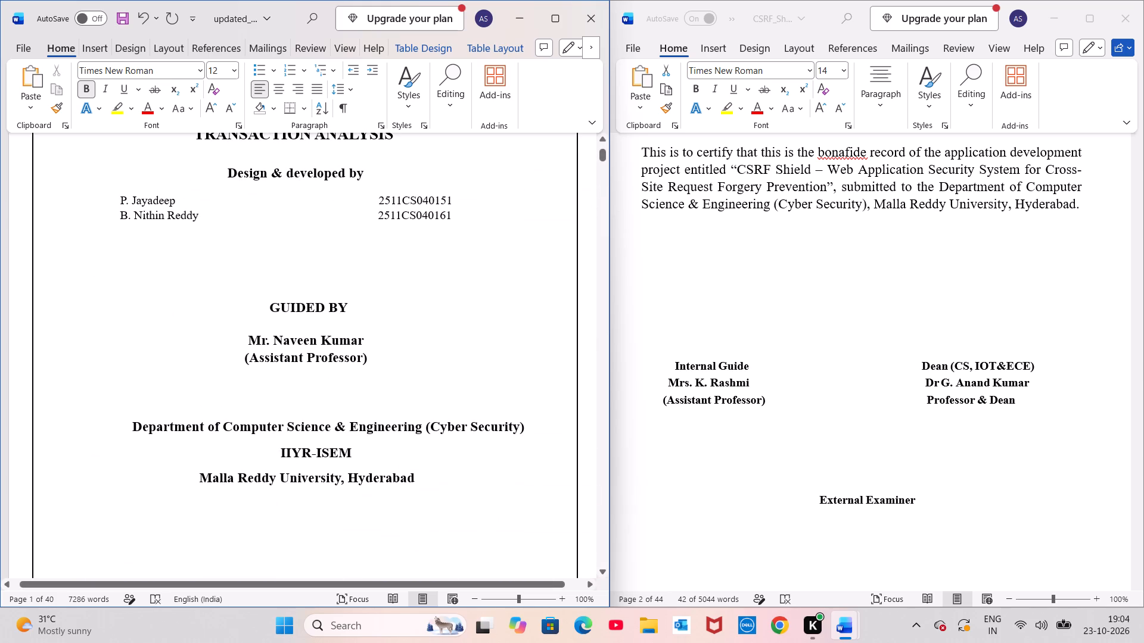
click(250, 341)
drag(250, 341, 350, 337)
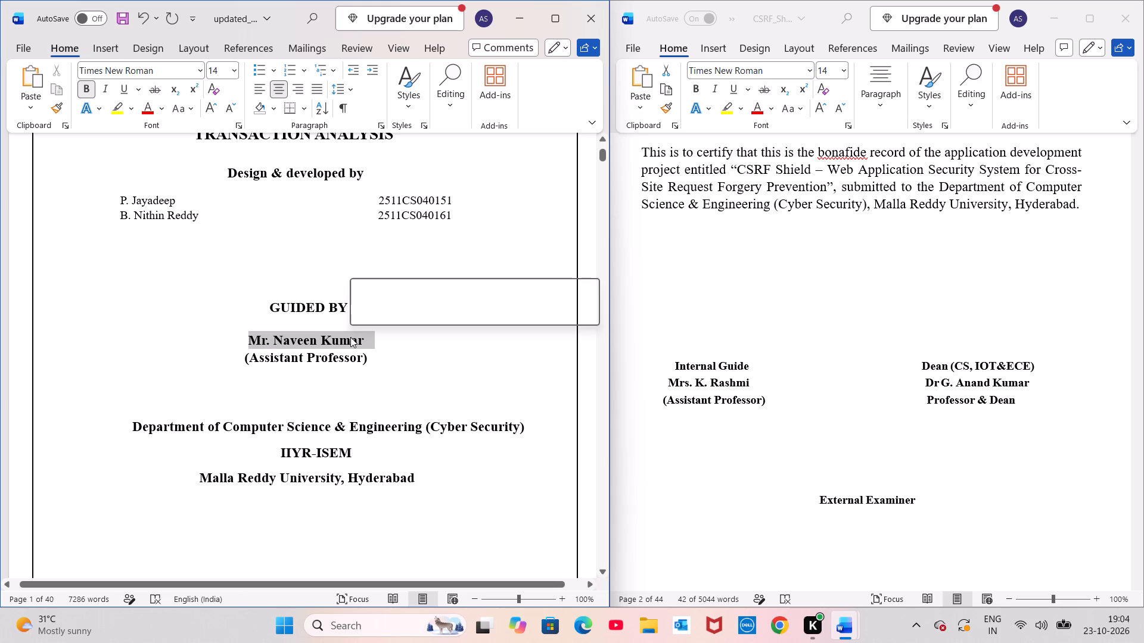
key(ctrl+c)
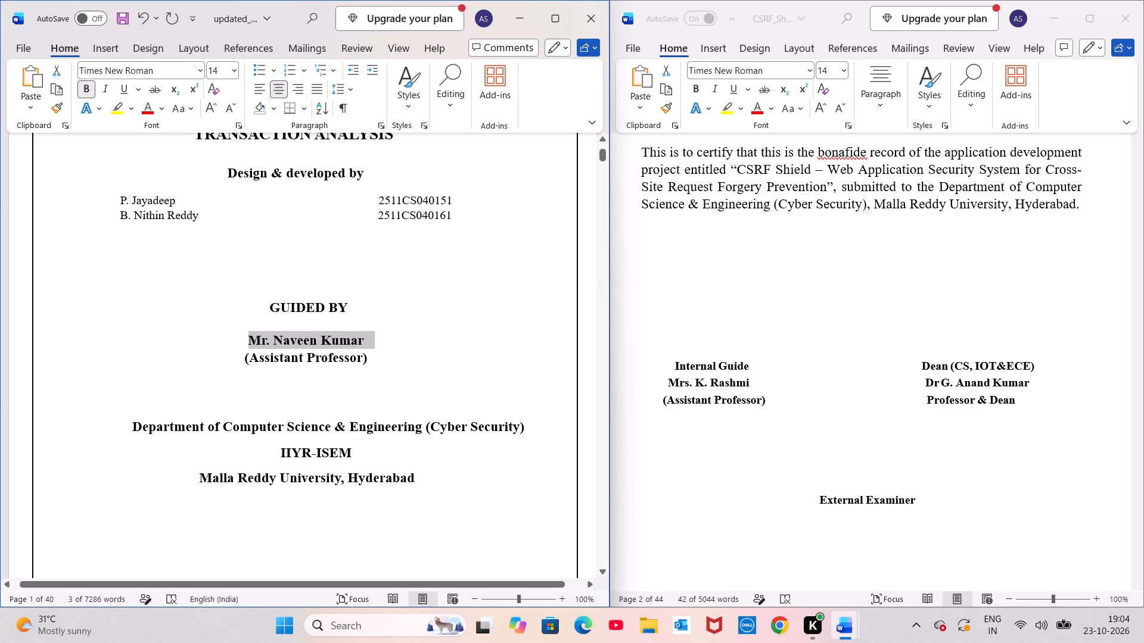
scroll(300, 422, down, 8)
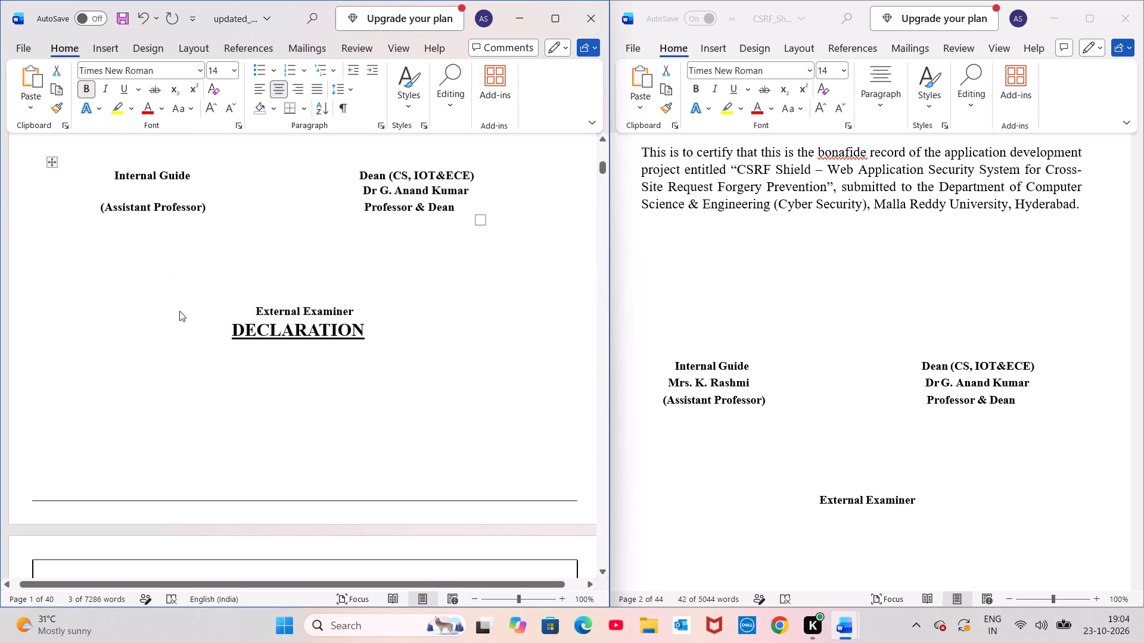
click(105, 189)
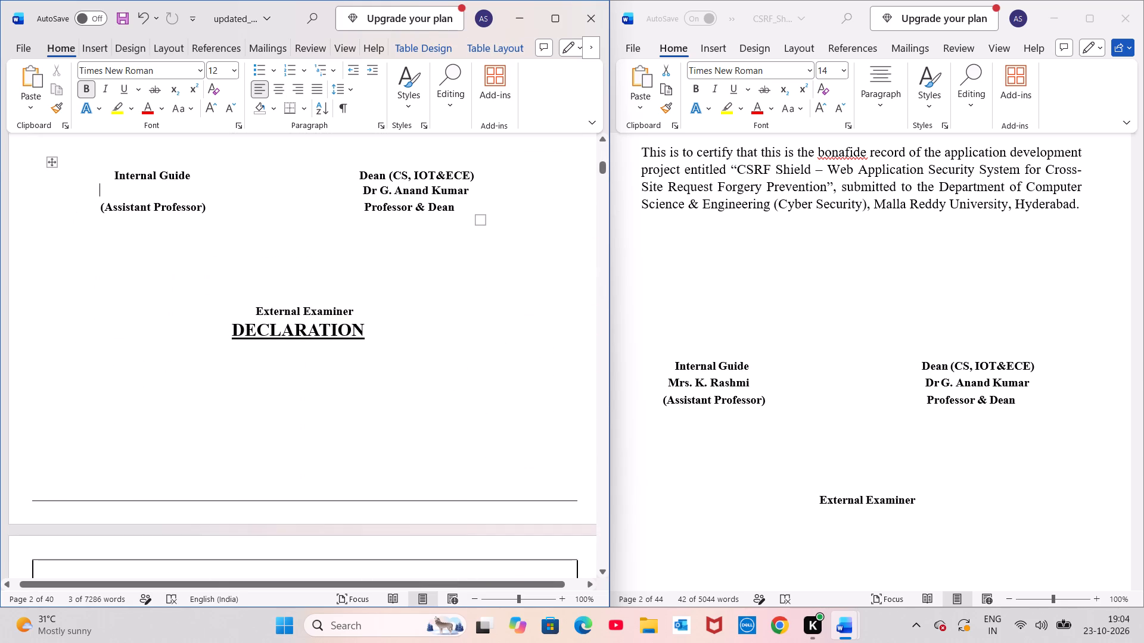
key(ctrl+v)
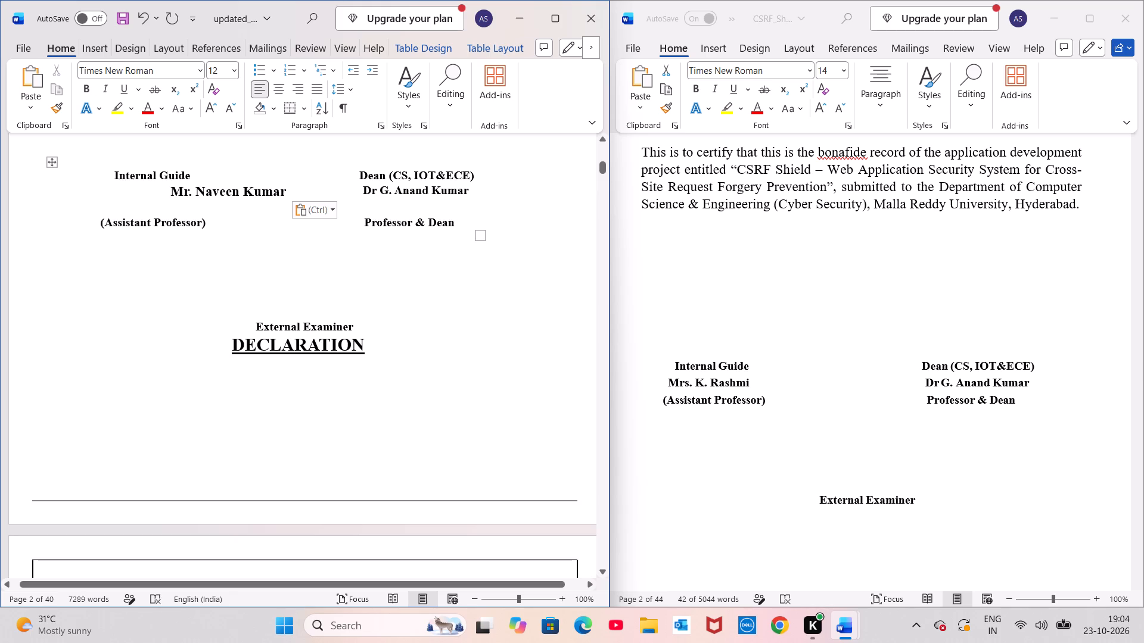
Remove the pasted guide name's centring indent and realign it with leading spaces beneath the Internal Guide heading.
click(174, 189)
key(BackSpace)
key(BackSpace)
key(BackSpace)
key(BackSpace)
key(BackSpace)
key(BackSpace)
key(BackSpace)
key(BackSpace)
key(BackSpace)
key(BackSpace)
key(BackSpace)
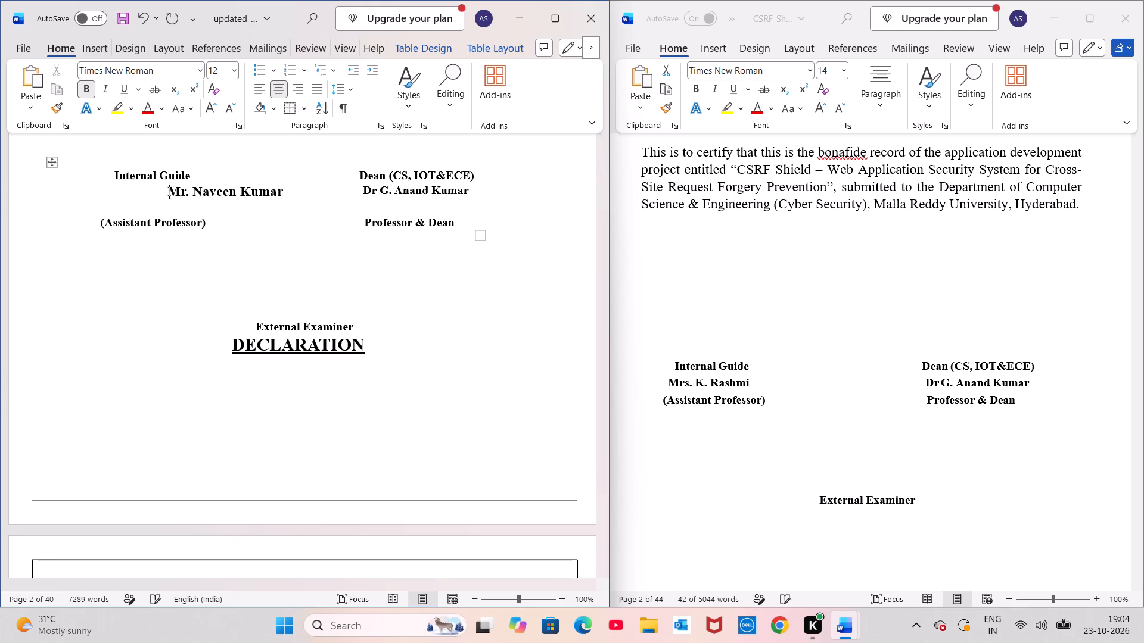
key(BackSpace)
key(BackSpace)
key(BackSpace)
key(BackSpace)
key(BackSpace)
key(BackSpace)
key(BackSpace)
key(BackSpace)
key(BackSpace)
key(BackSpace)
key(BackSpace)
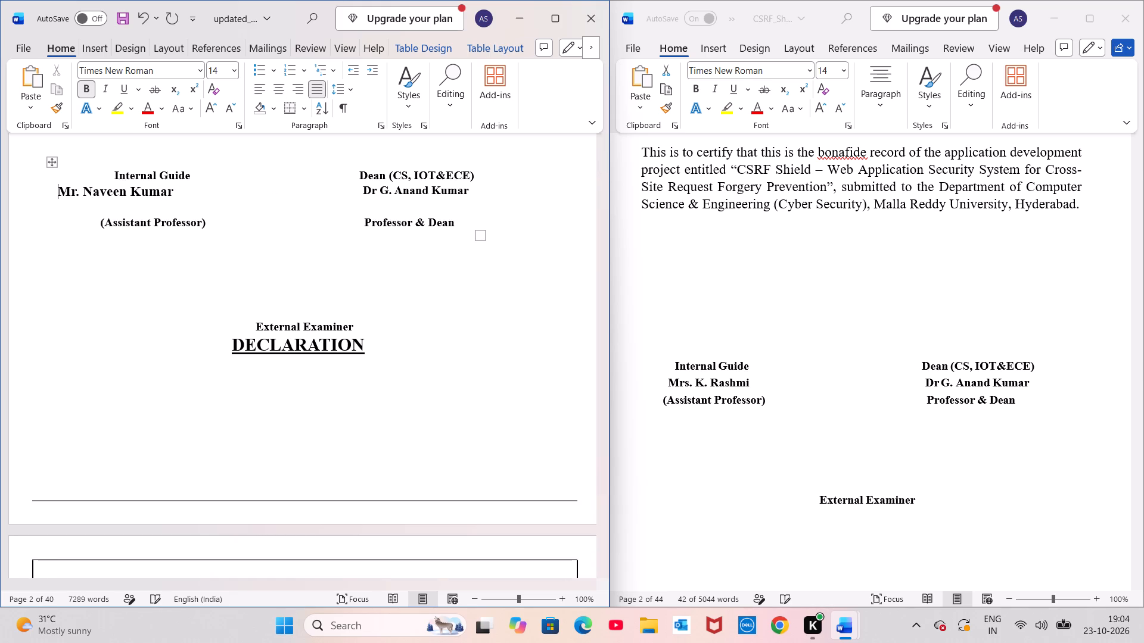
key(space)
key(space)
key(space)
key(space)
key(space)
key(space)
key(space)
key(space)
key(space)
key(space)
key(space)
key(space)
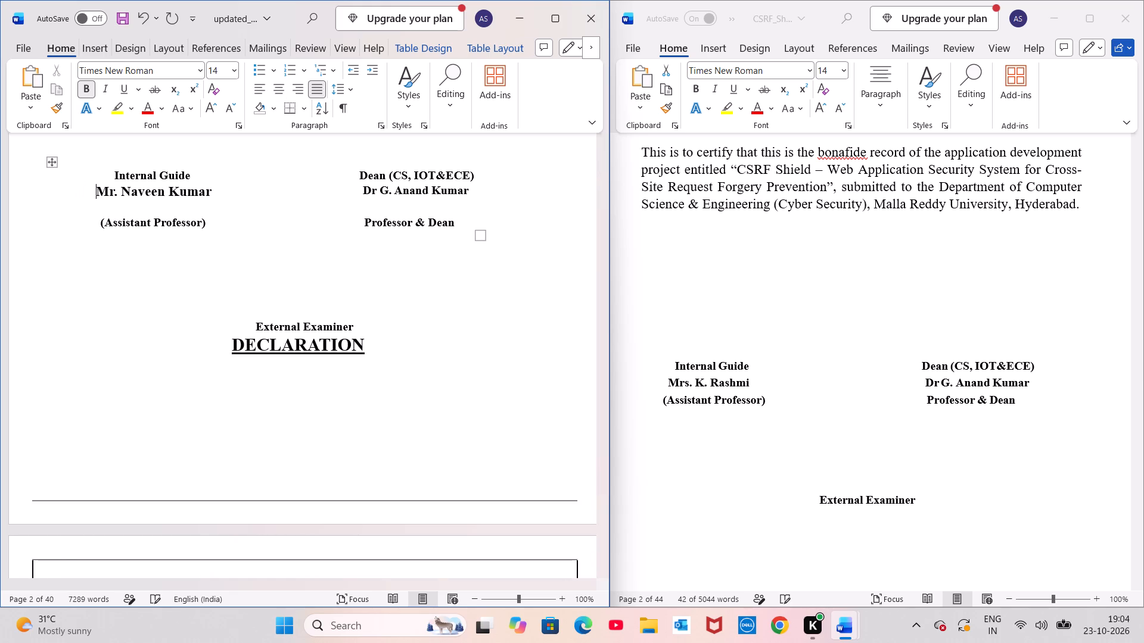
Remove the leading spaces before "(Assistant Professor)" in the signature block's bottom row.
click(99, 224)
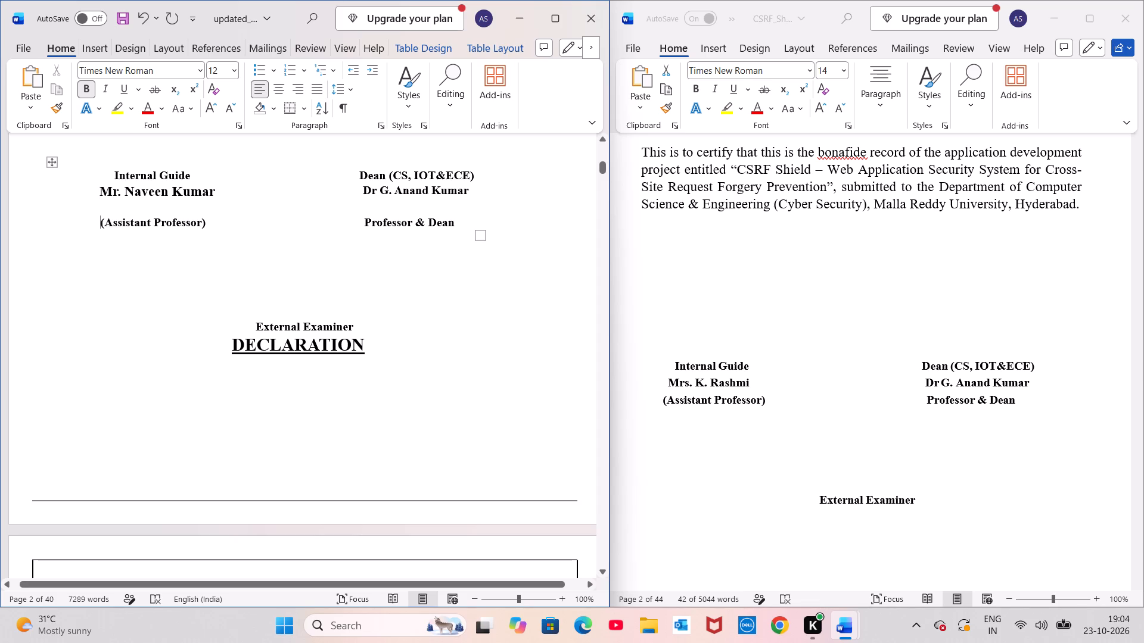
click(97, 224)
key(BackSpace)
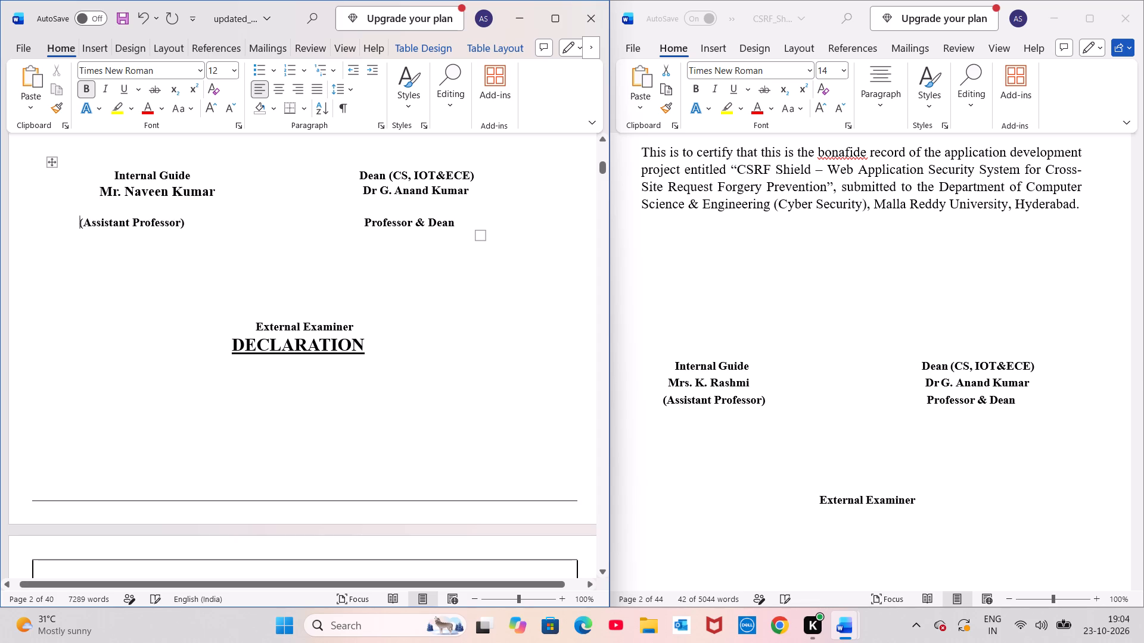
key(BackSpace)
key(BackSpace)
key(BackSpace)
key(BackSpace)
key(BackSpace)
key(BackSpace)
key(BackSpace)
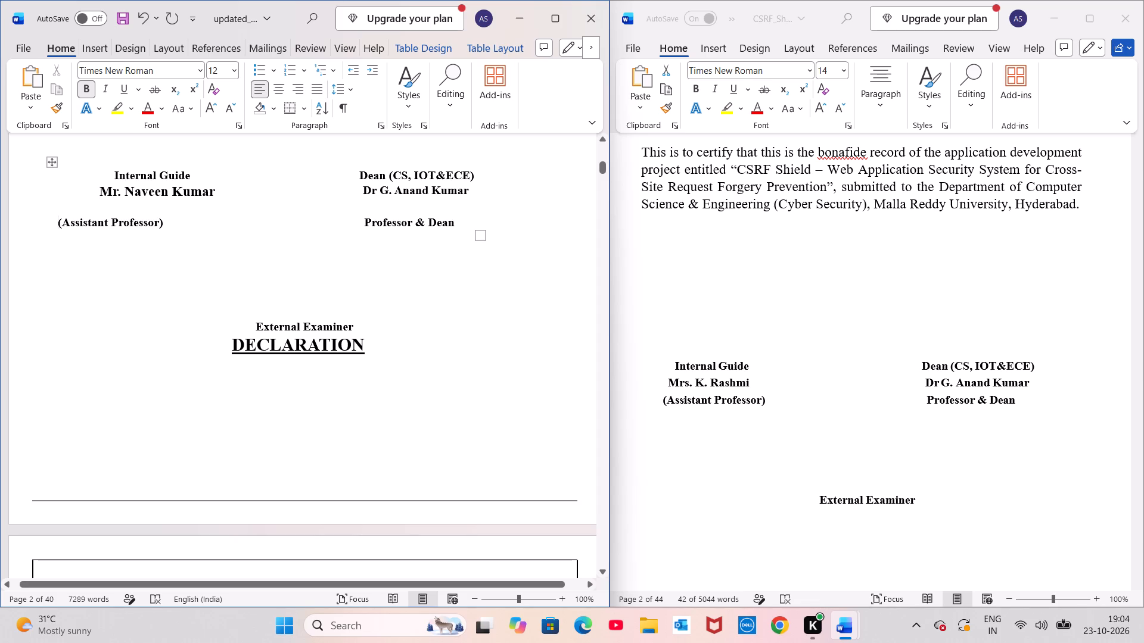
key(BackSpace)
Copy "(Assistant Professor)" onto a new line directly below the guide's name, indented with spaces to align with the name.
click(59, 225)
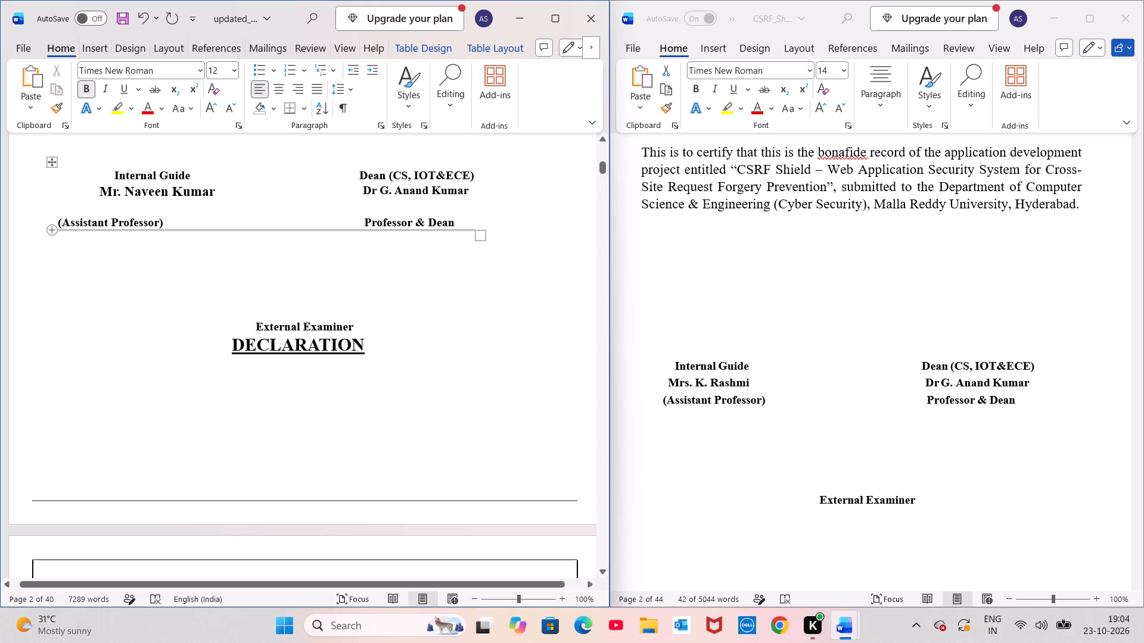
drag(59, 225, 168, 227)
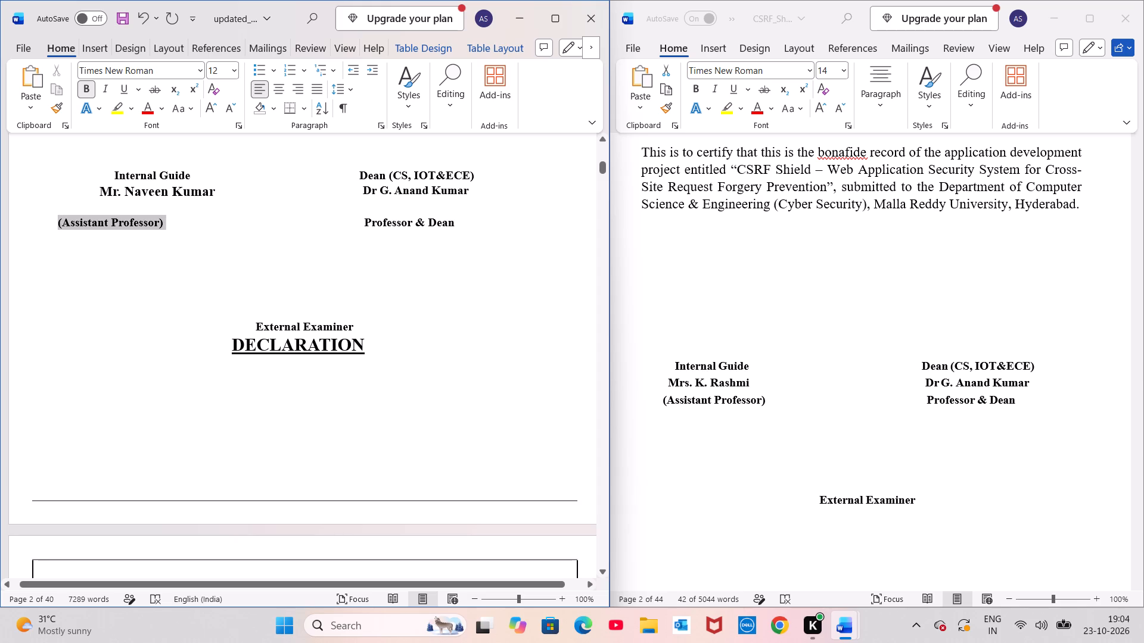
drag(168, 227, 167, 226)
key(ctrl+c)
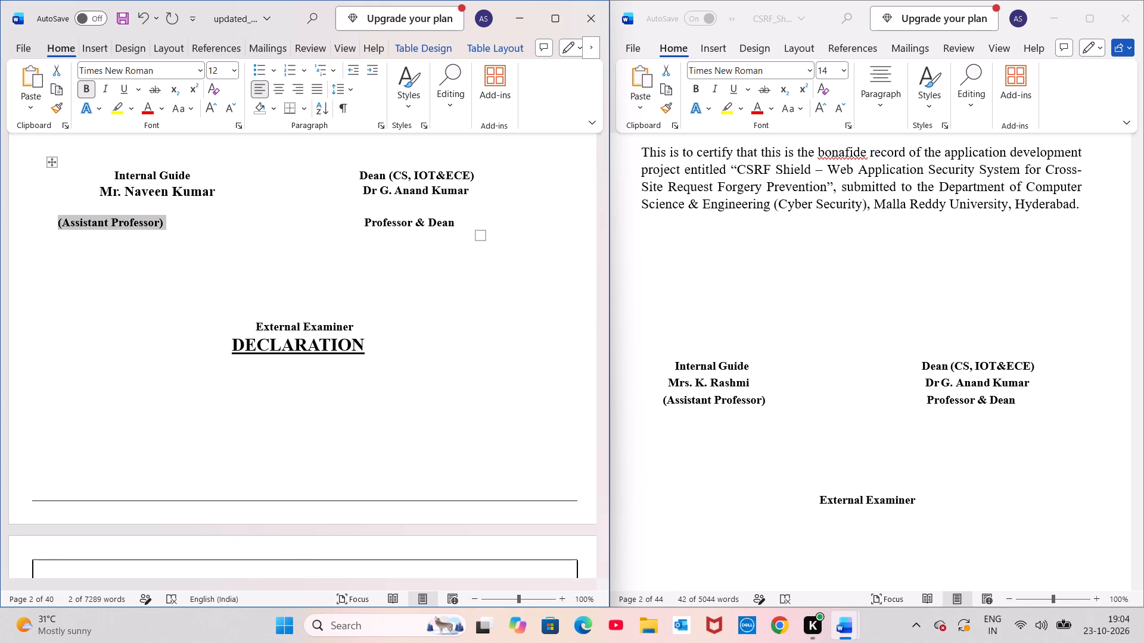
click(222, 191)
key(Return)
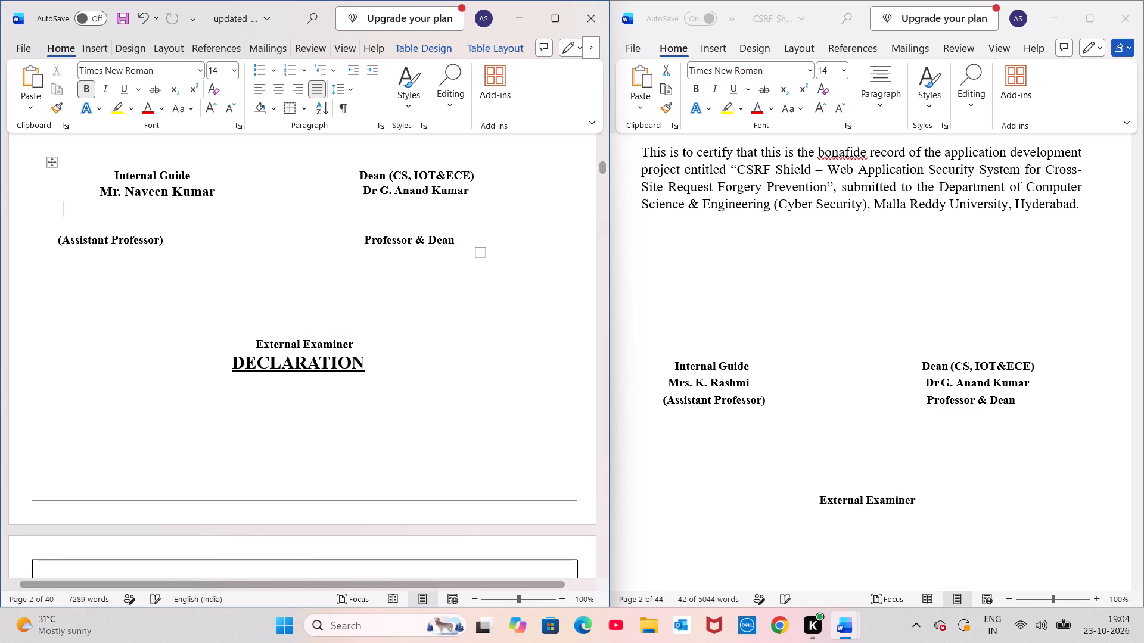
click(105, 205)
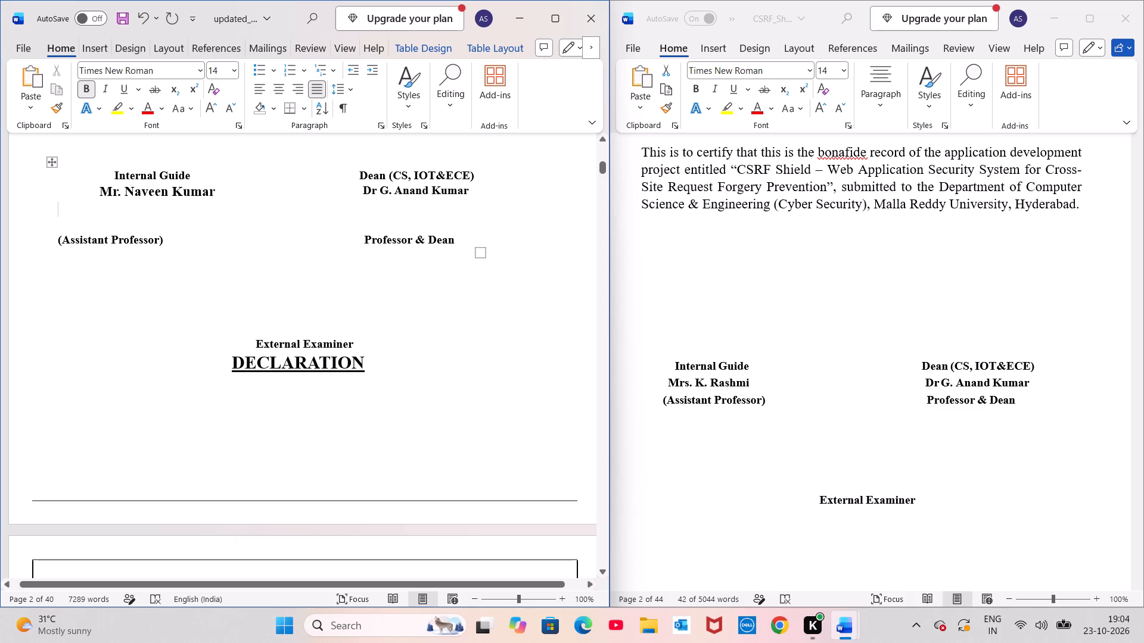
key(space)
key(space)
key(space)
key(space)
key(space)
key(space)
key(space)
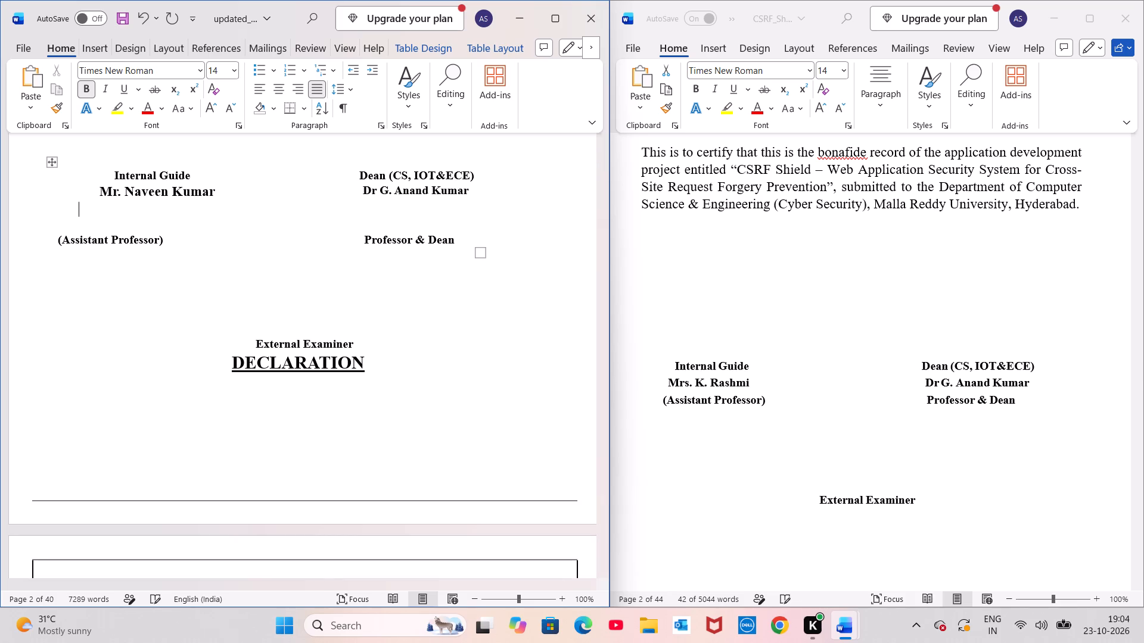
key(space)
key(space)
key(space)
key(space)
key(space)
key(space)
key(BackSpace)
key(ctrl+v)
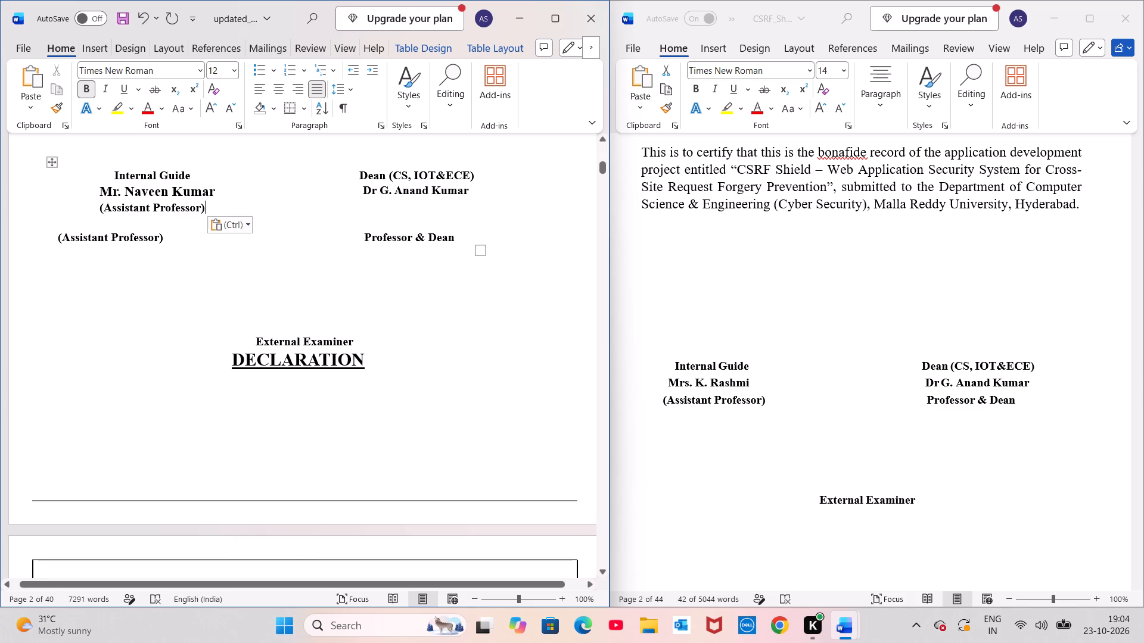
Set the font size of the guide's name in the signature block to 12.
click(98, 190)
drag(98, 190, 205, 191)
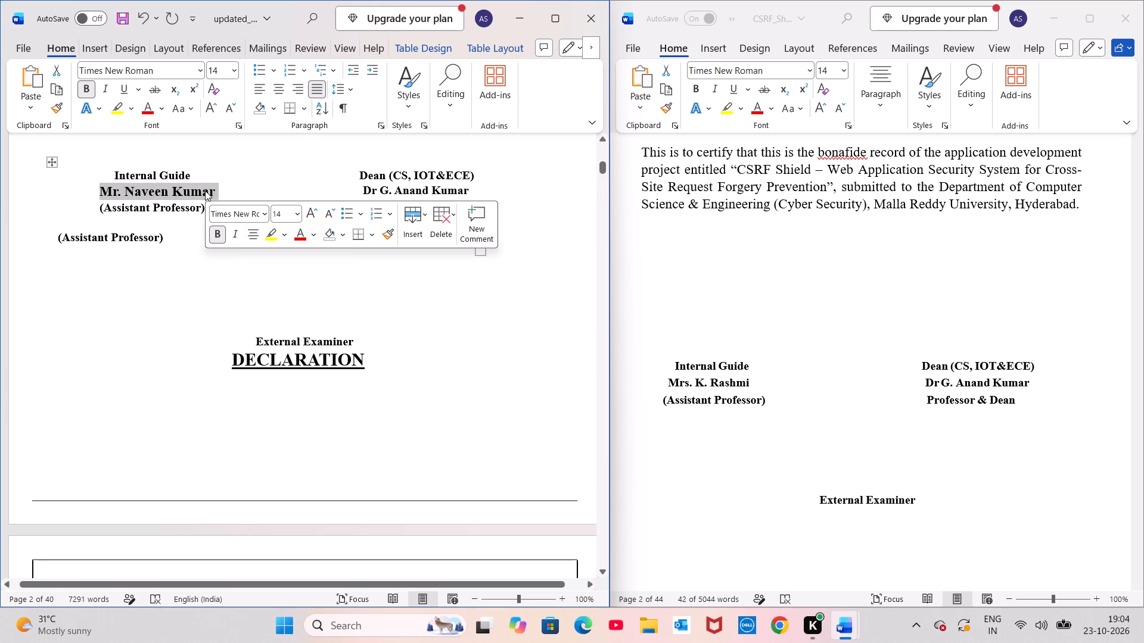
click(297, 219)
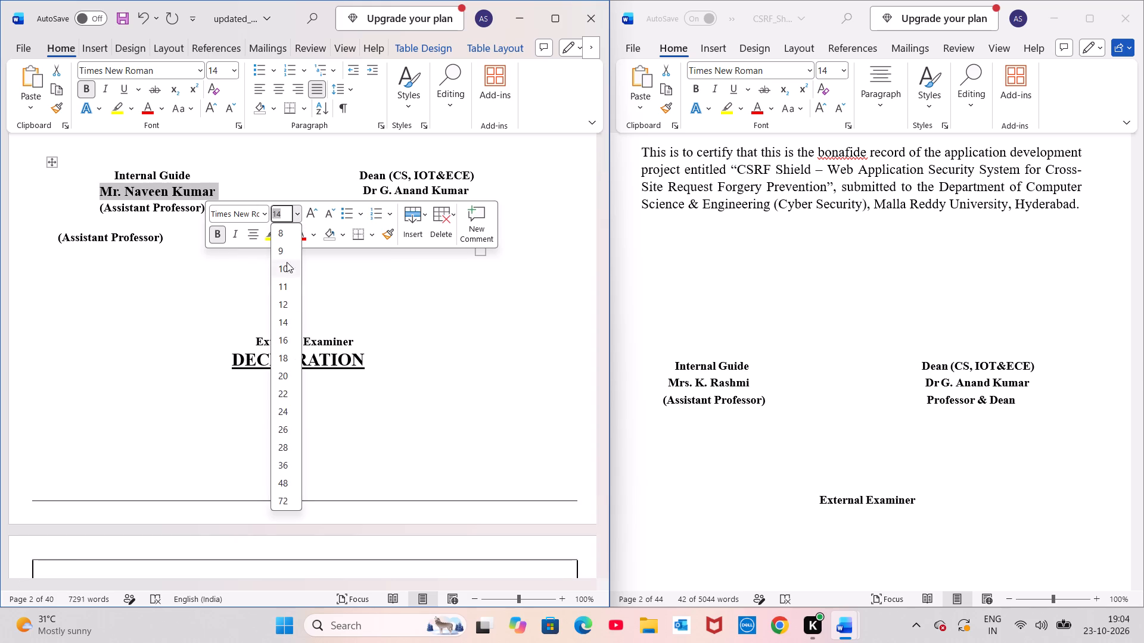
click(291, 303)
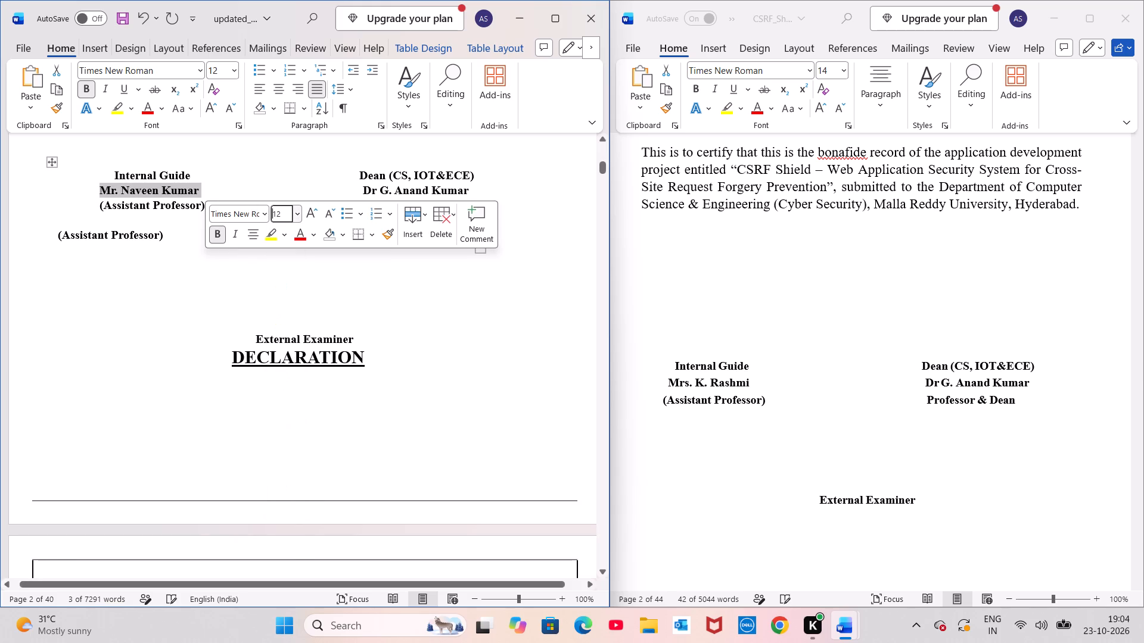
click(184, 322)
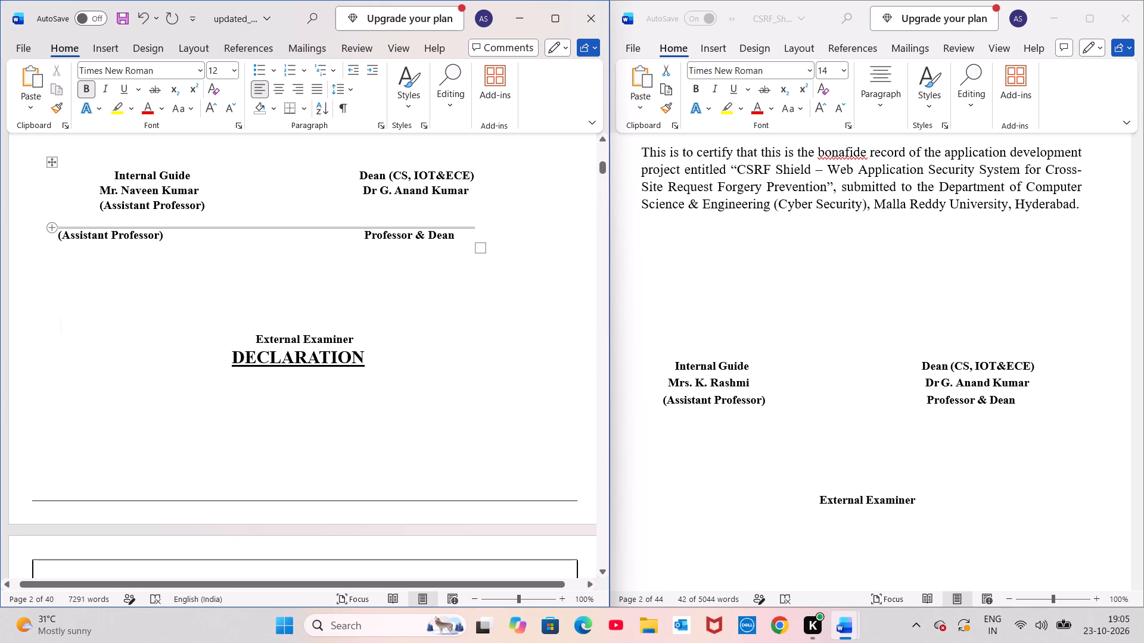
Delete the duplicate "(Assistant Professor)" from the signature block's bottom row.
click(58, 234)
drag(58, 234, 164, 238)
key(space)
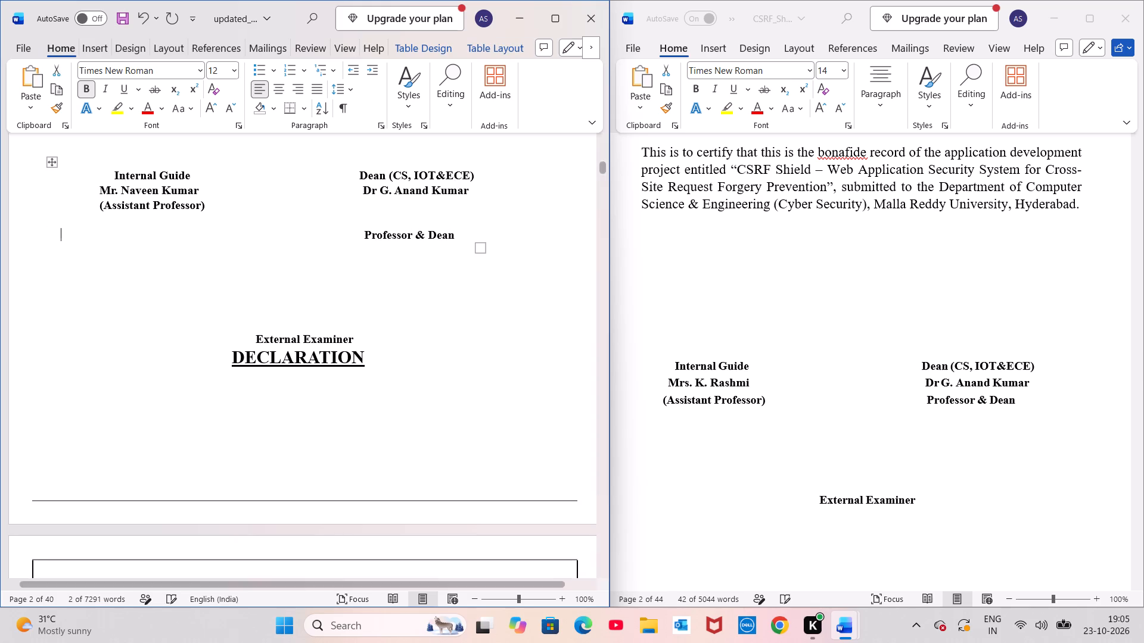
Copy "Professor & Dean" from the bottom row onto a new line directly below the dean's name.
click(363, 236)
drag(363, 236, 471, 237)
key(ctrl+c)
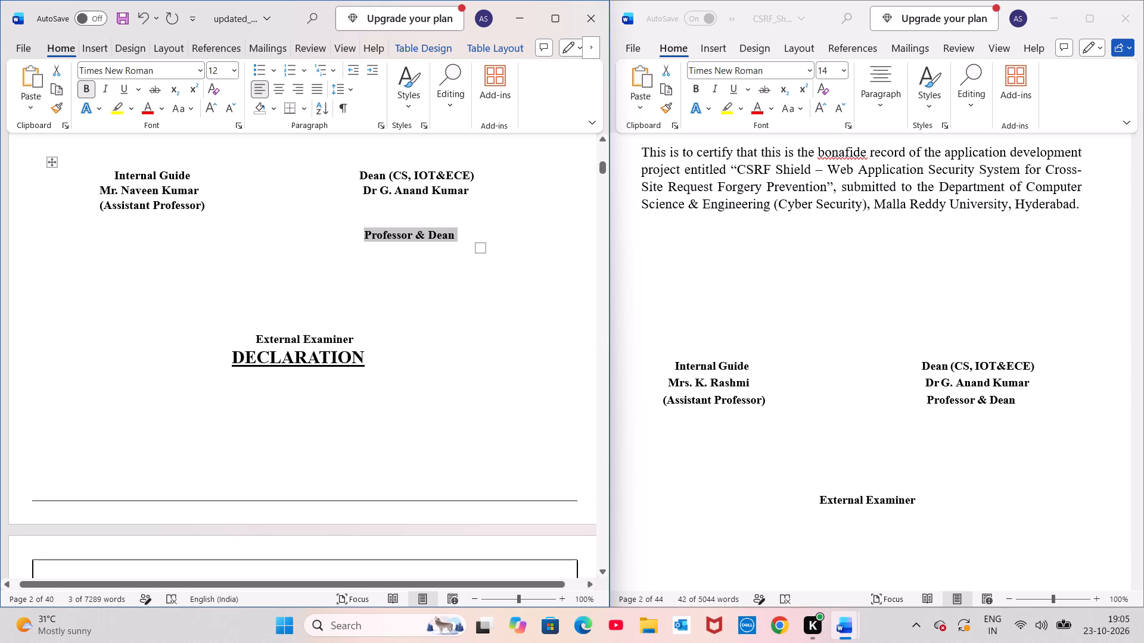
click(372, 201)
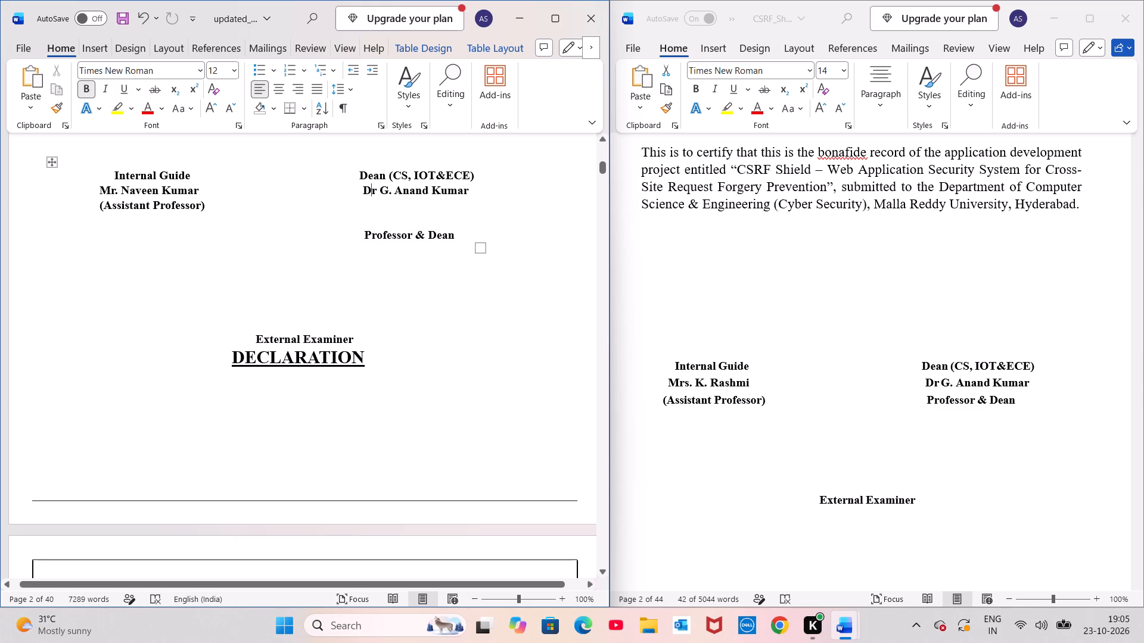
click(477, 191)
key(Return)
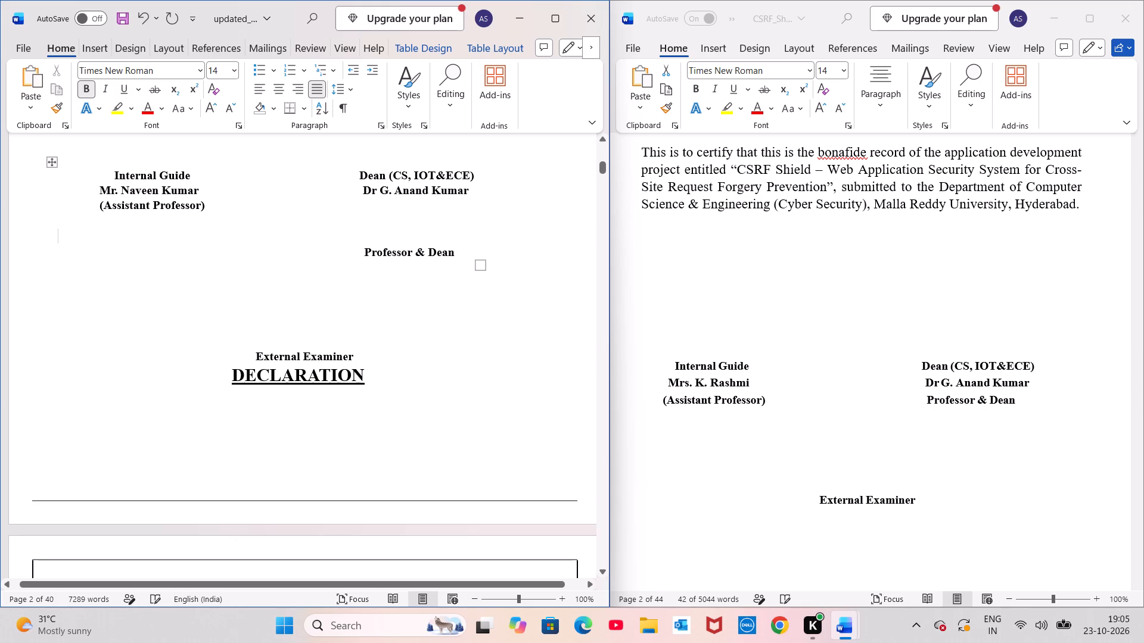
click(366, 208)
click(475, 190)
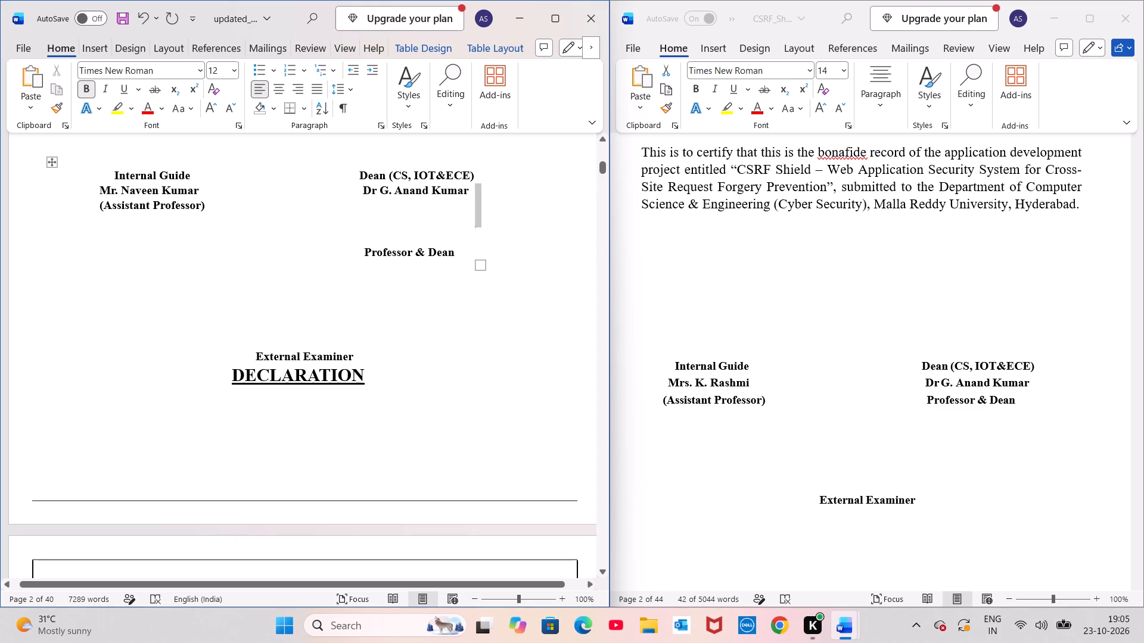
click(471, 191)
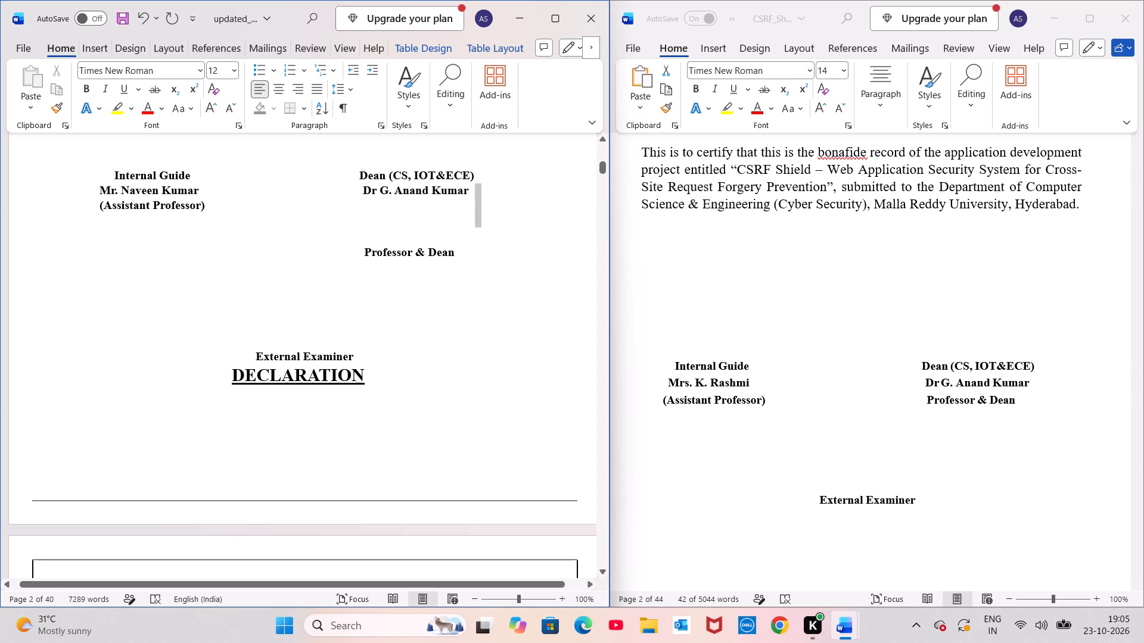
key(Return)
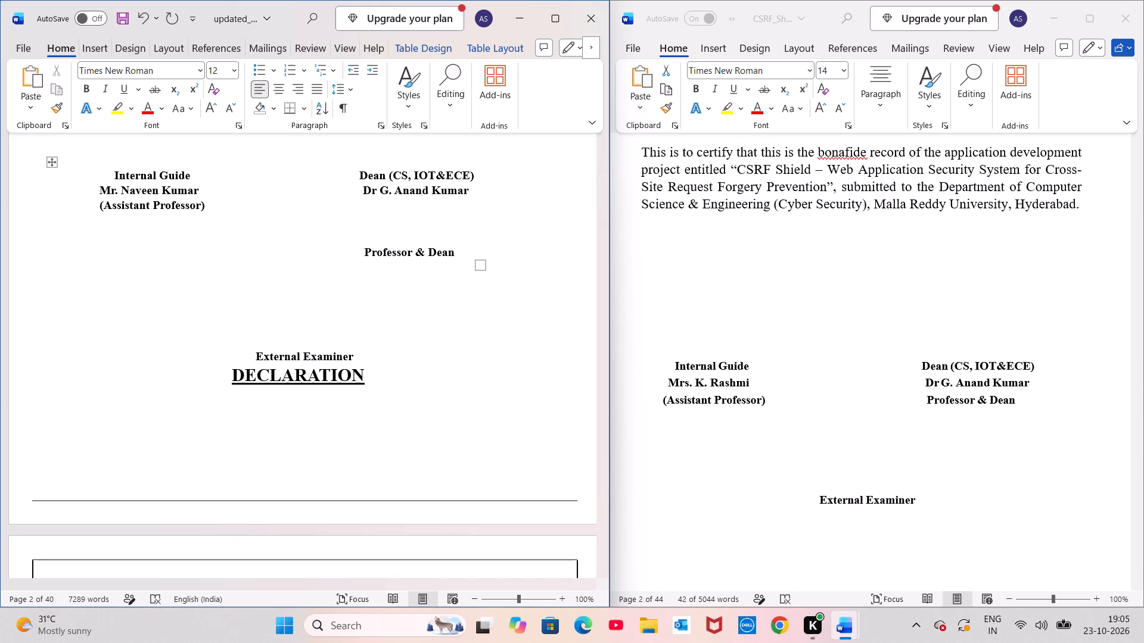
key(ctrl+v)
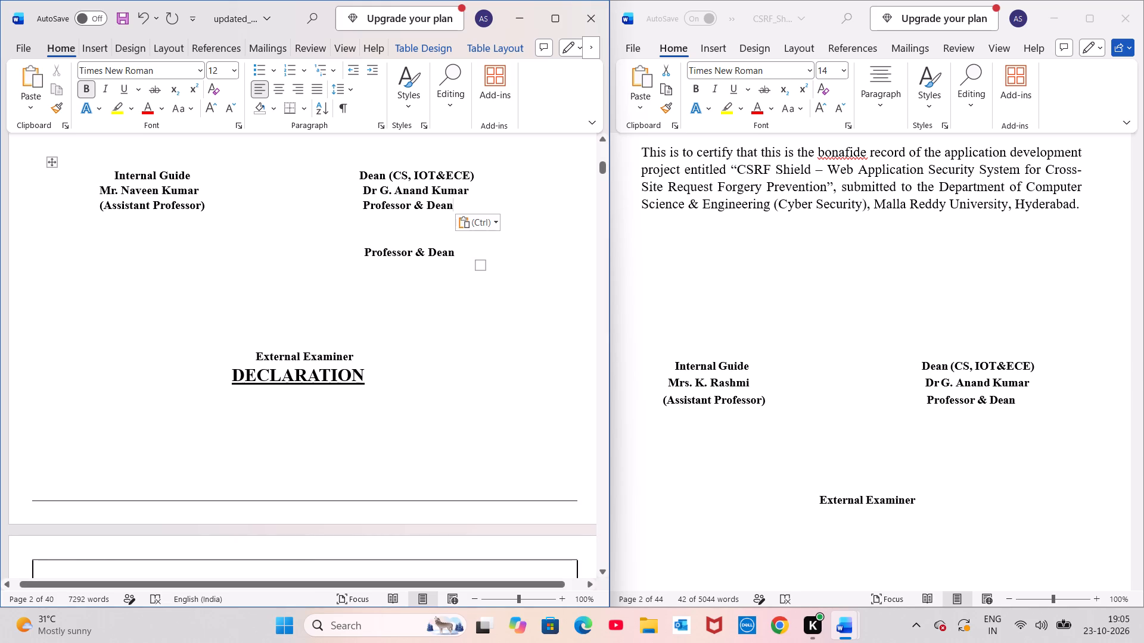
Clear the lower duplicate "Professor & Dean" line and indent the remaining one by a single space.
click(365, 252)
drag(365, 252, 465, 253)
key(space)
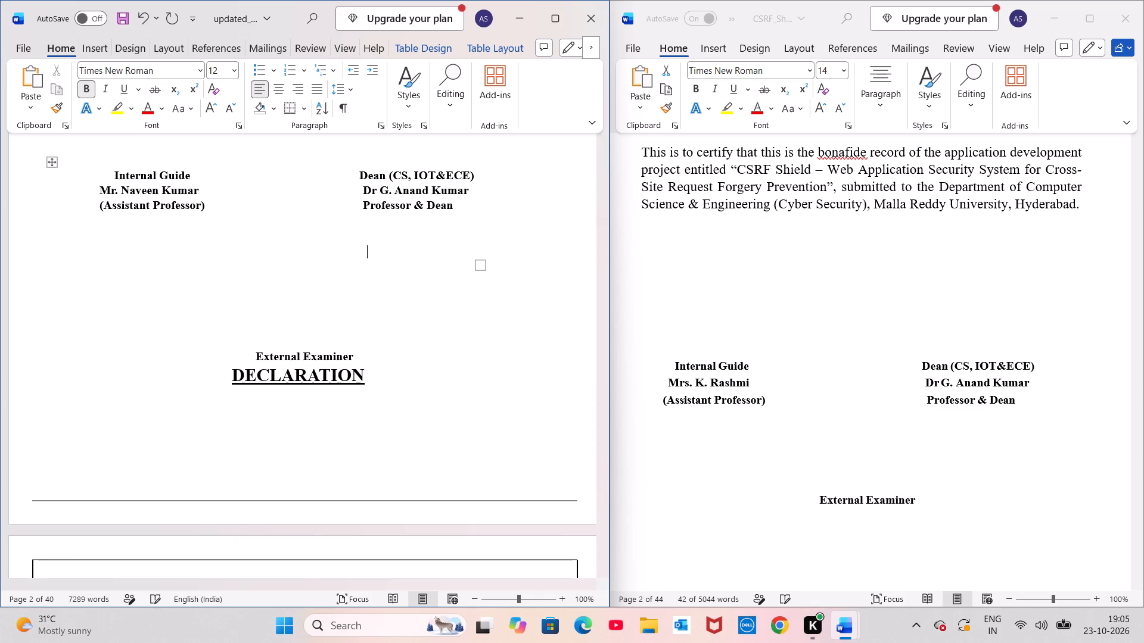
click(363, 204)
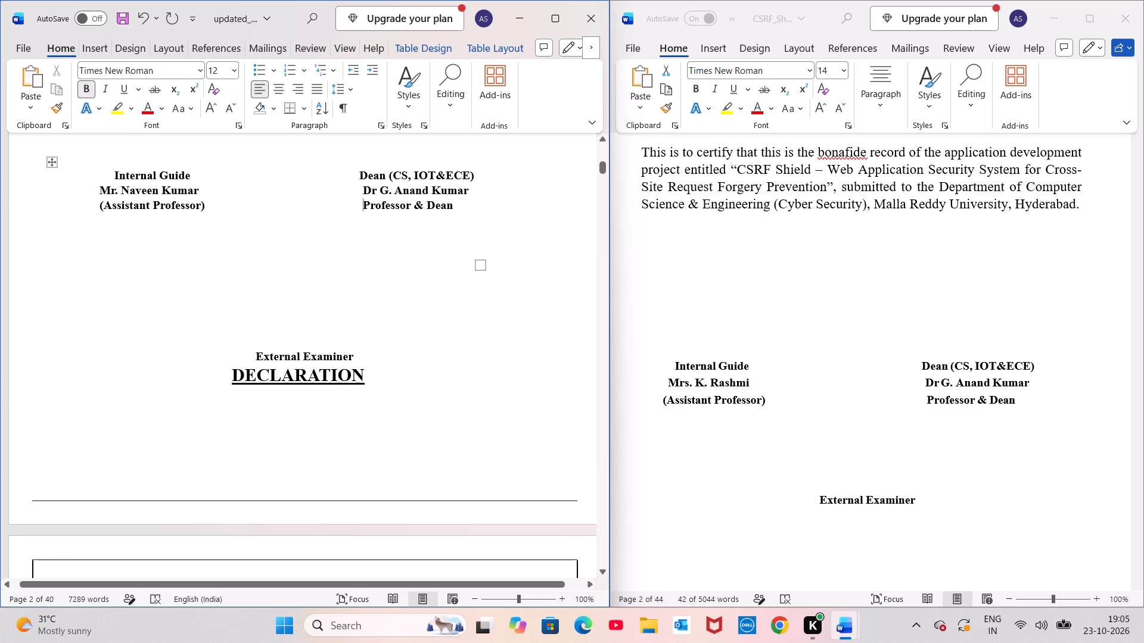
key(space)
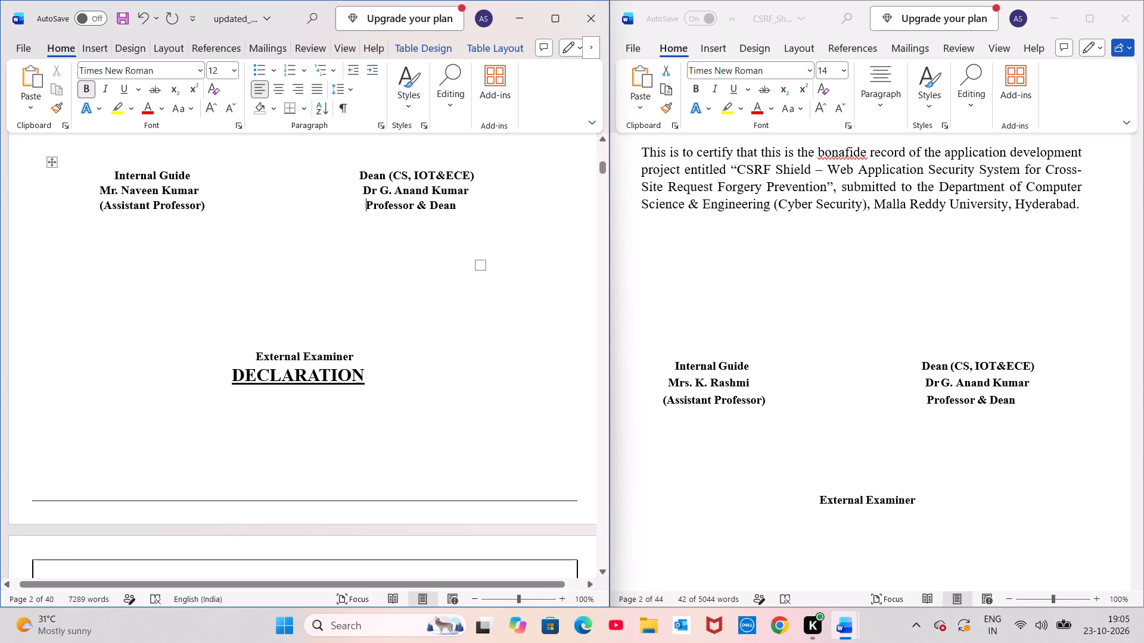
Add a blank line after "External Examiner" to push the DECLARATION heading onto the following page.
scroll(700, 482, down, 1)
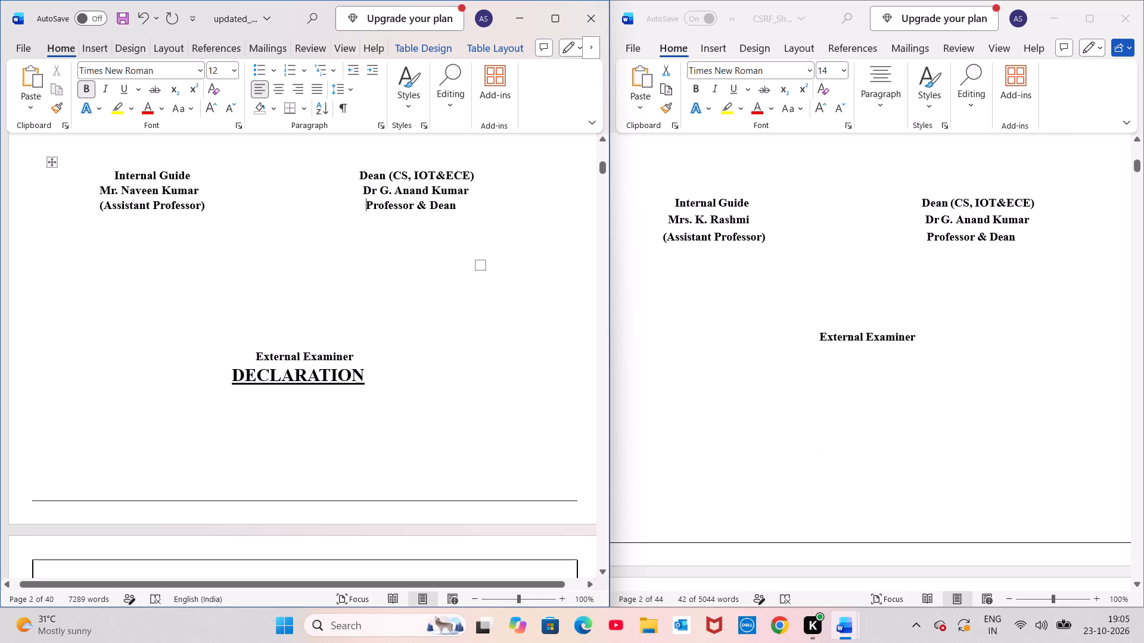
scroll(334, 407, down, 1)
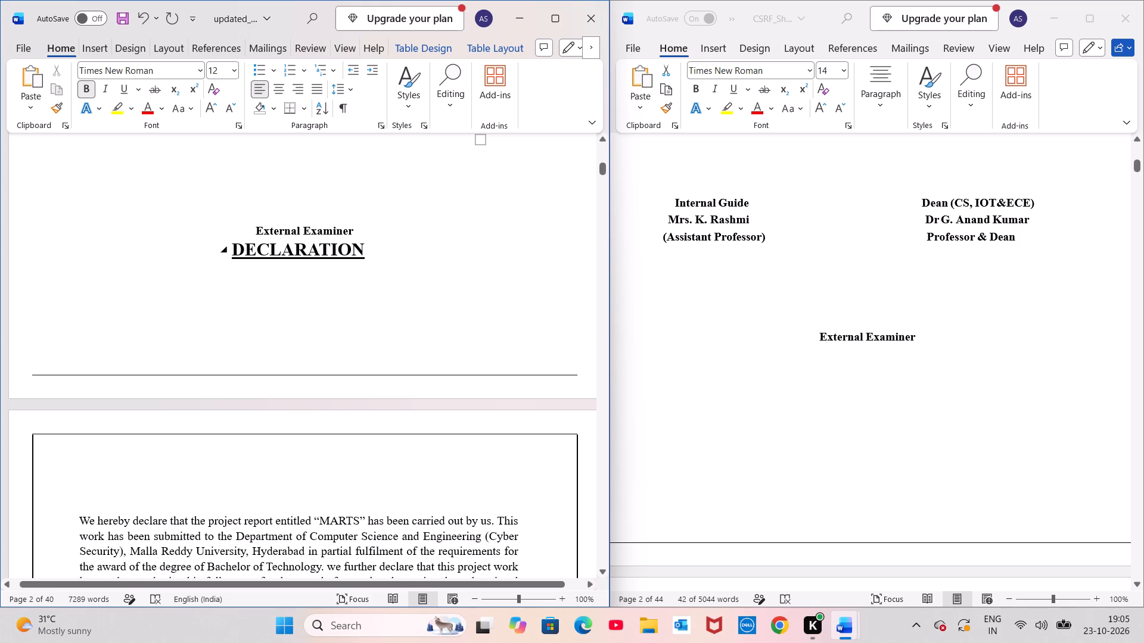
click(354, 229)
key(Return)
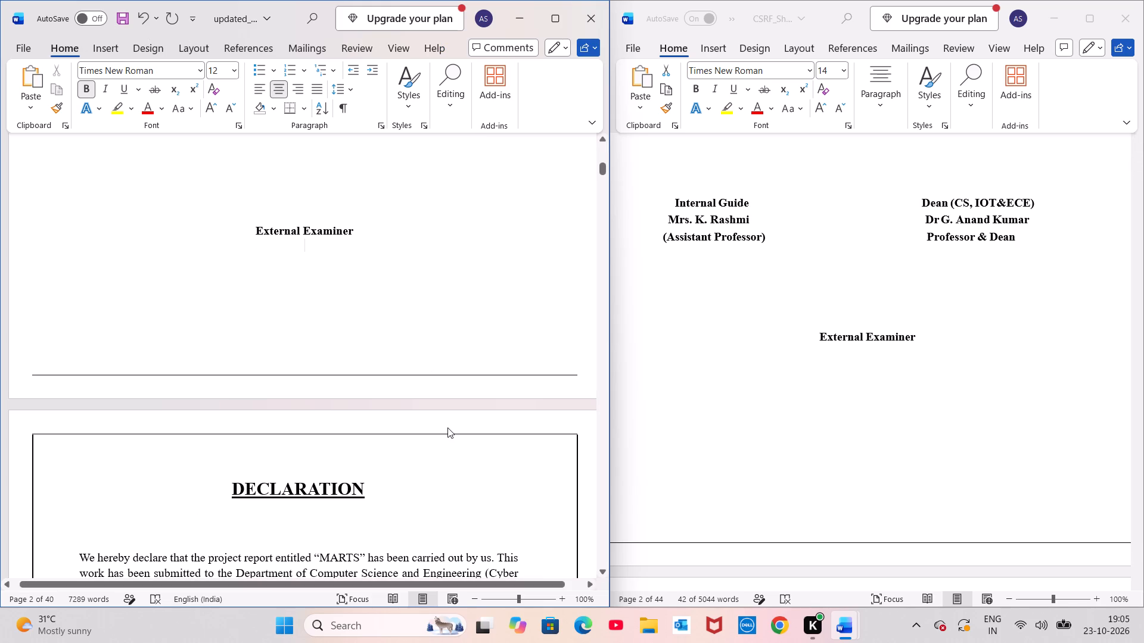
Compare the report's declaration page with the declaration page of the CSRF Shield reference document.
scroll(447, 427, down, 2)
scroll(706, 455, down, 1)
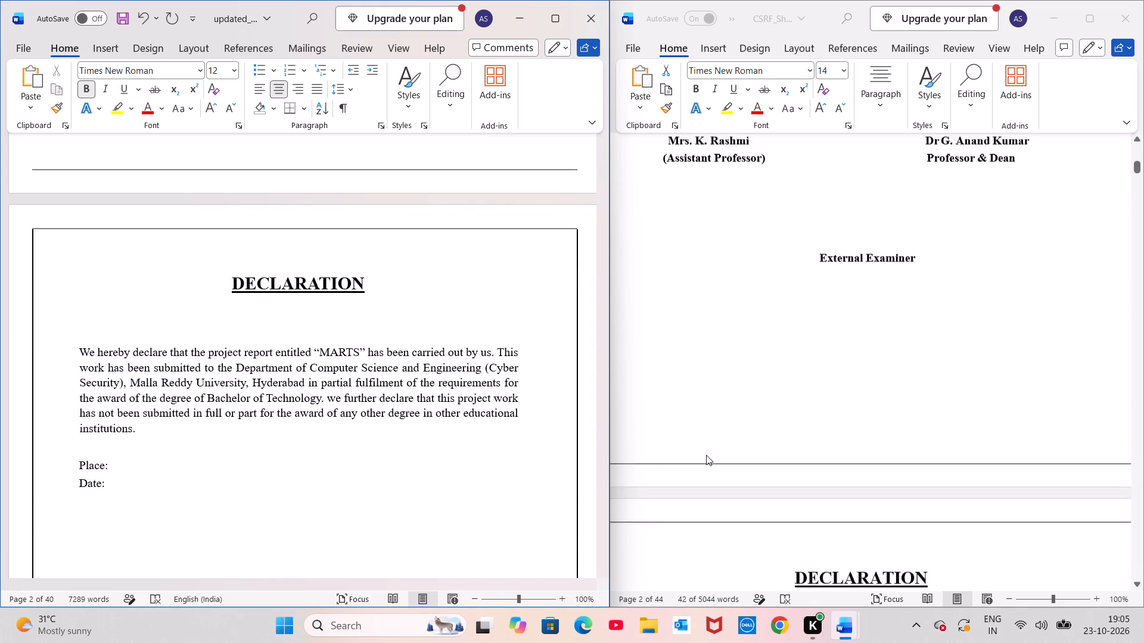
scroll(706, 455, down, 4)
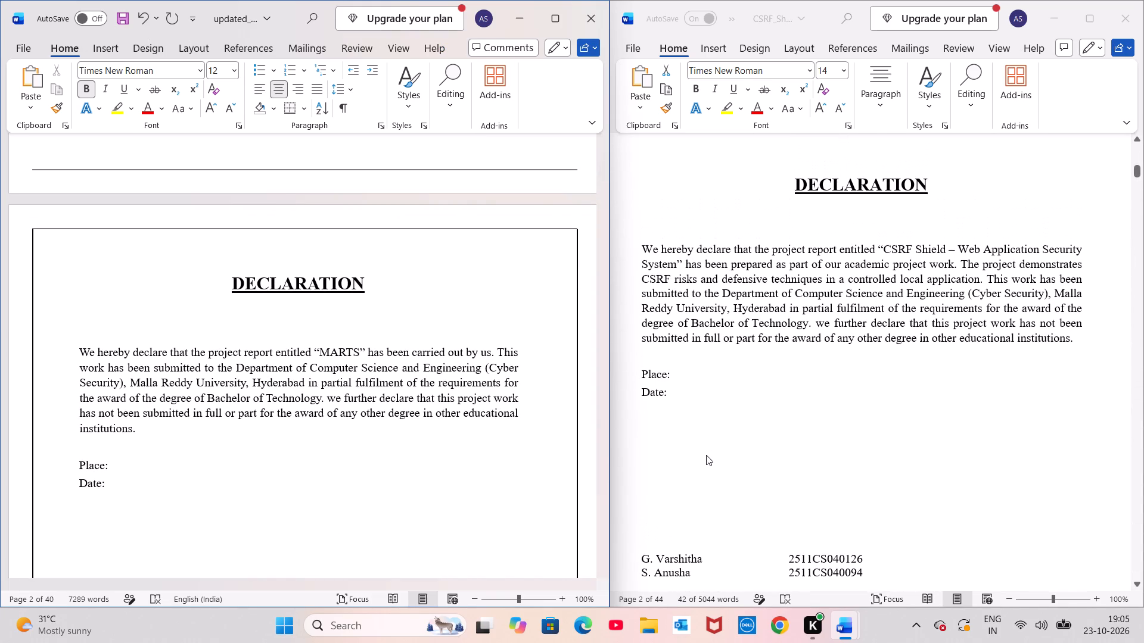
scroll(706, 455, down, 1)
scroll(463, 466, down, 1)
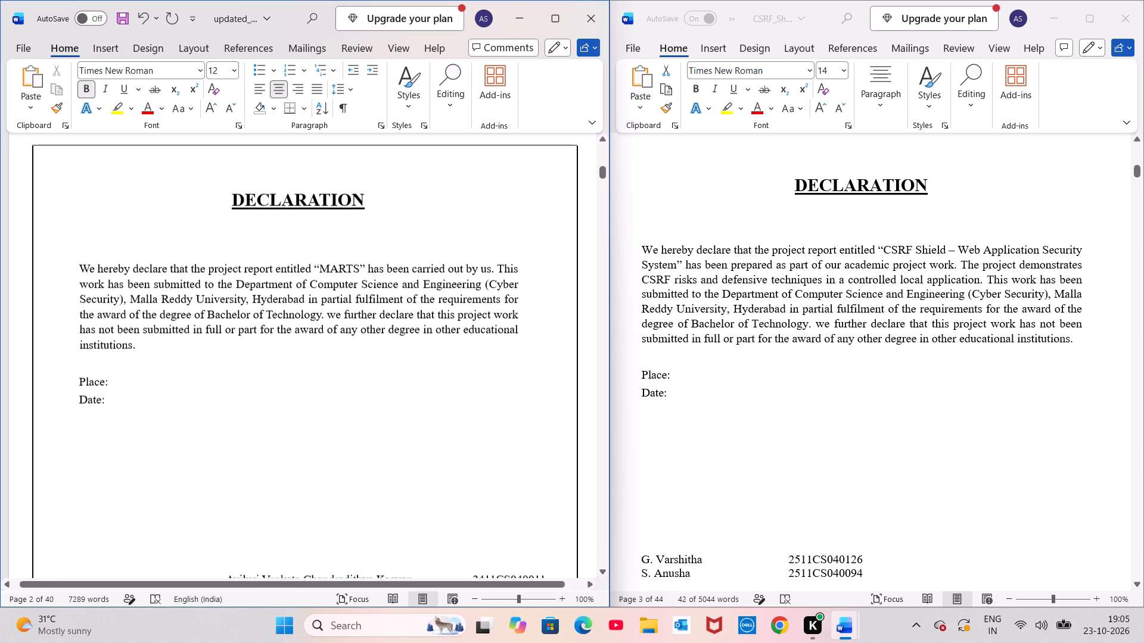
scroll(463, 466, down, 1)
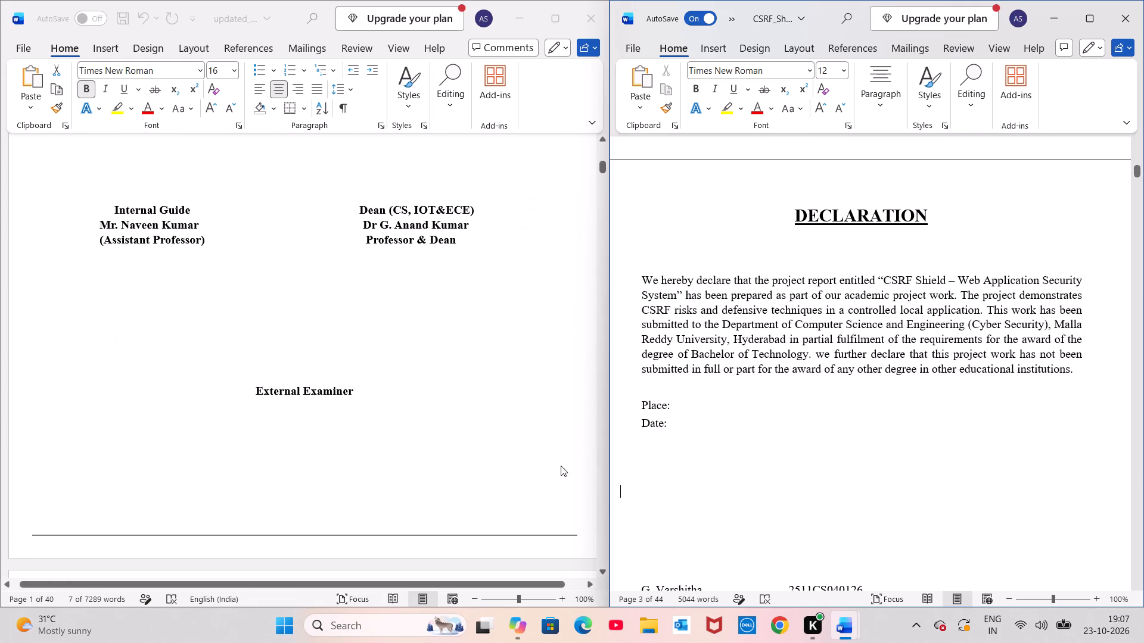
scroll(442, 491, down, 4)
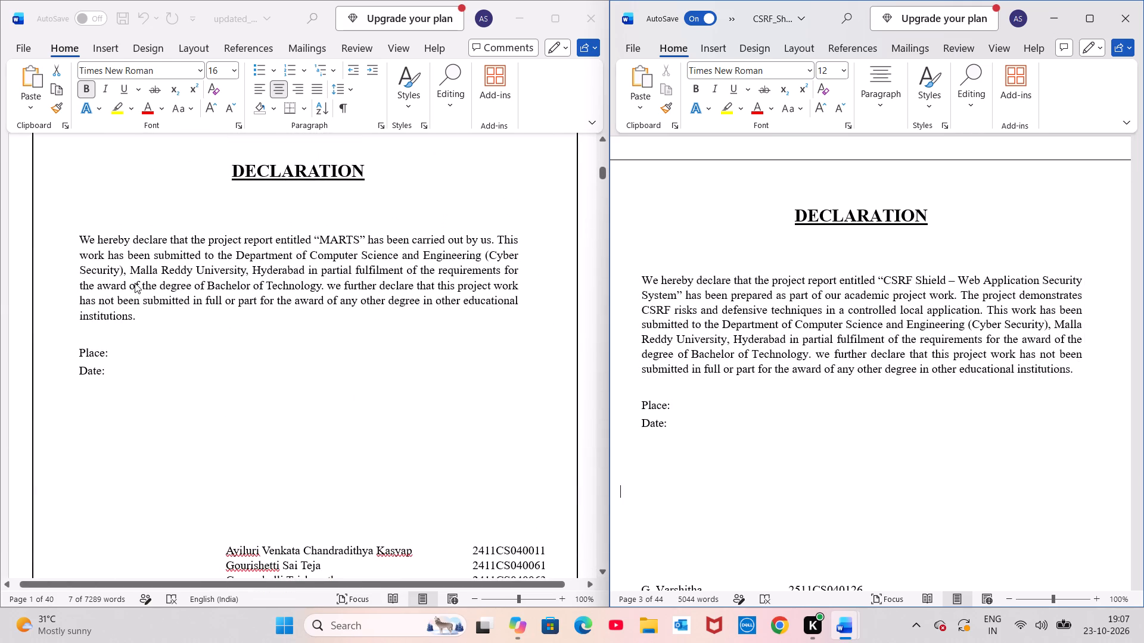
click(81, 236)
drag(81, 236, 85, 240)
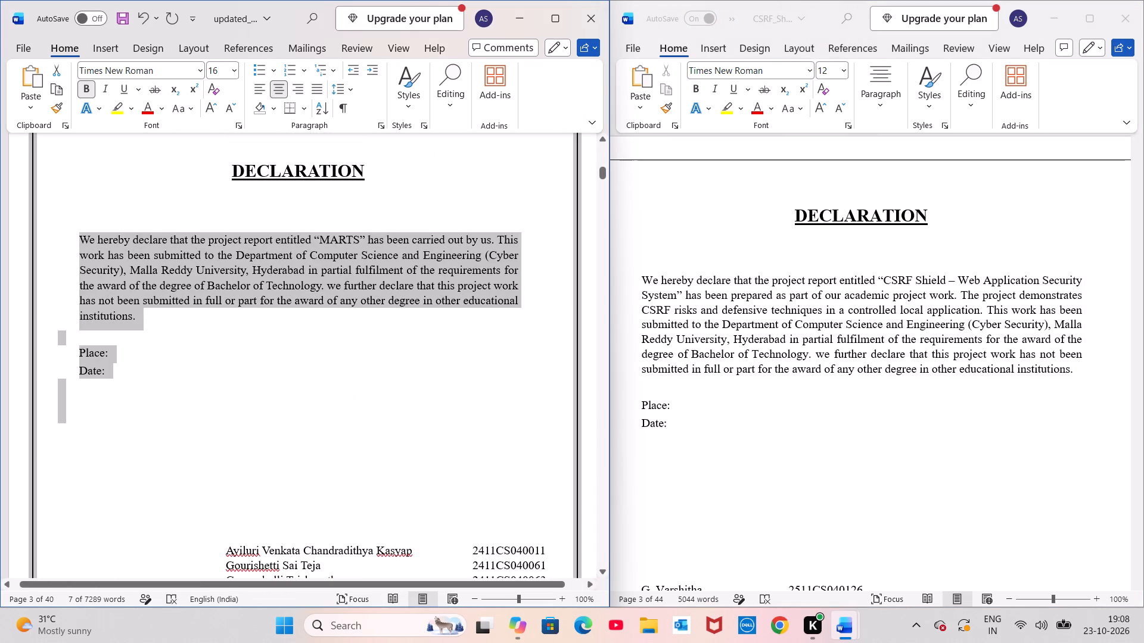
drag(85, 240, 87, 234)
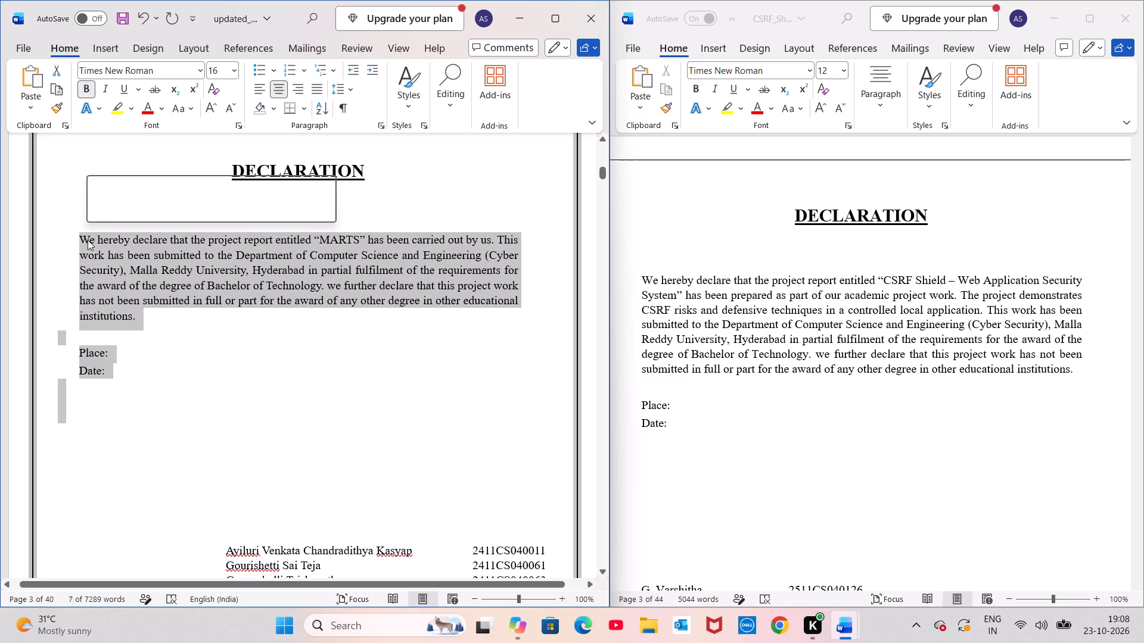
click(75, 238)
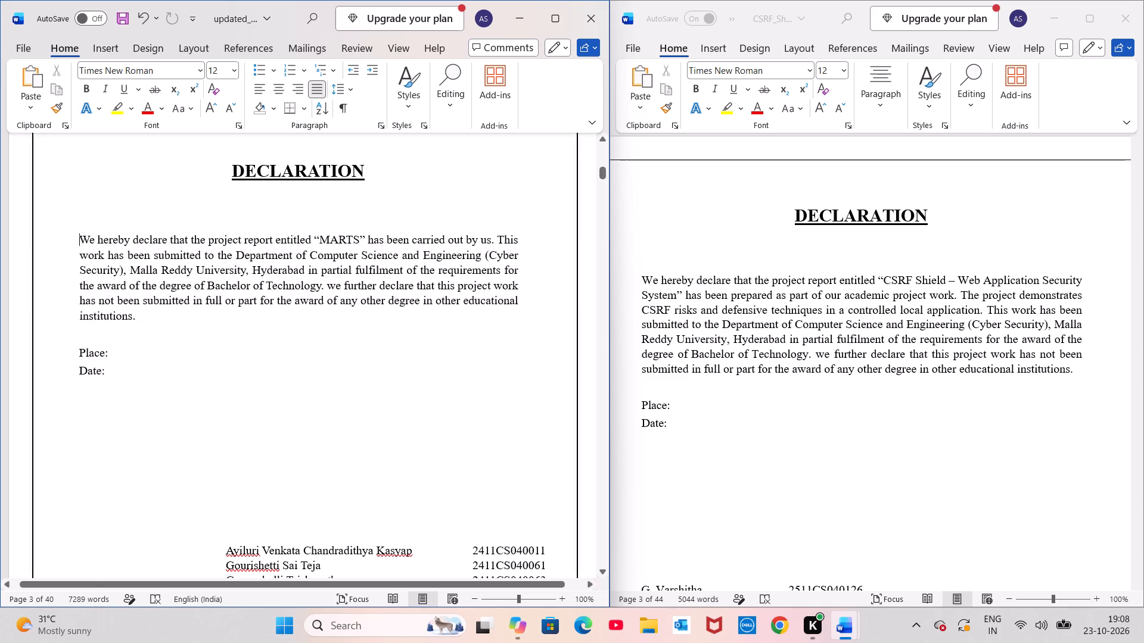
click(79, 236)
drag(79, 236, 219, 312)
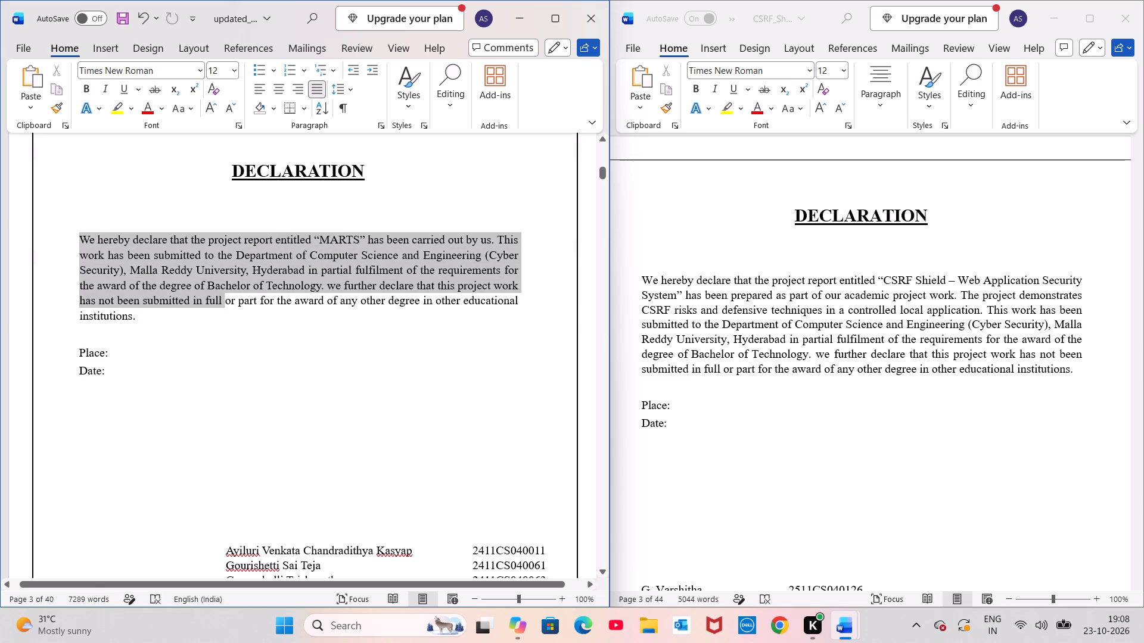
drag(219, 312, 226, 316)
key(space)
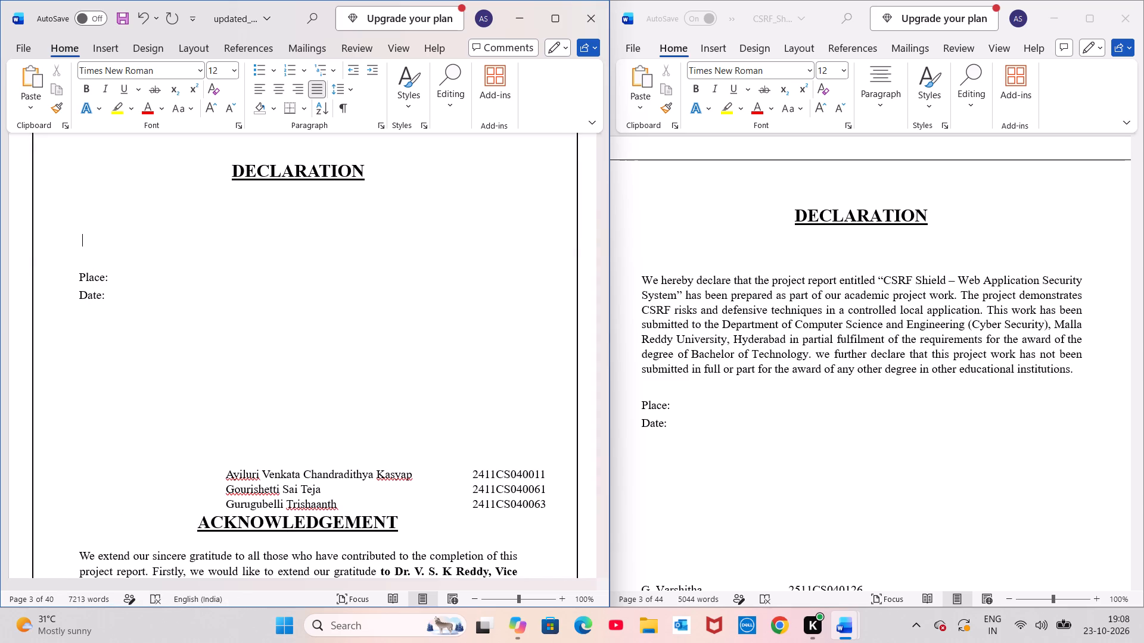
key(ctrl+v)
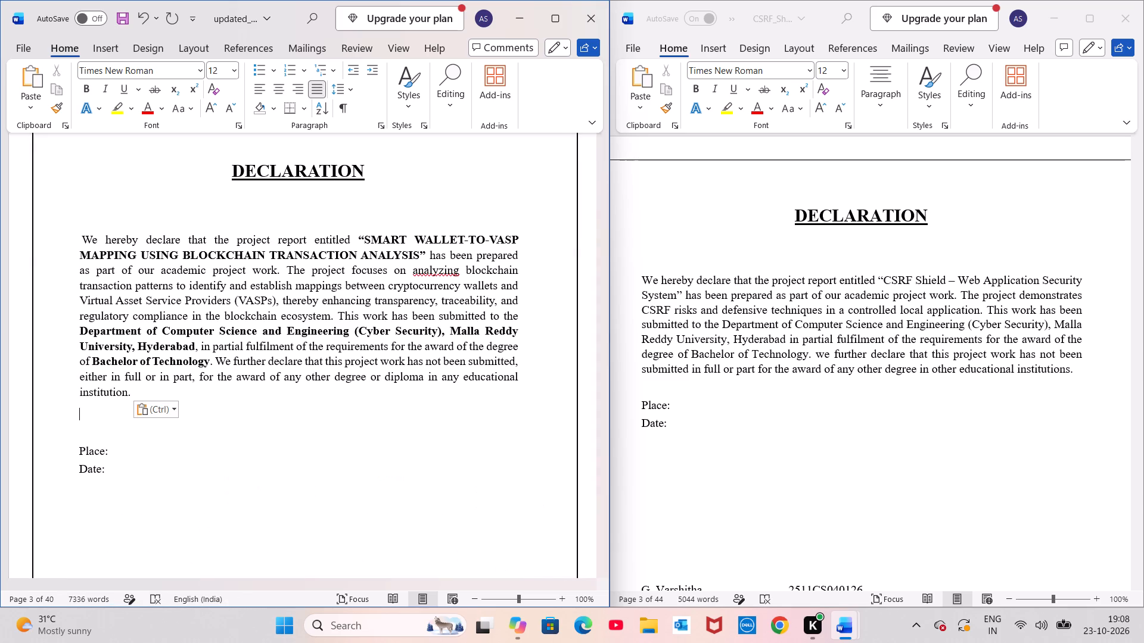
Remove bold from the quoted Smart Wallet-to-VASP project title in the declaration paragraph and set its font size to 11.
click(360, 236)
drag(360, 236, 400, 257)
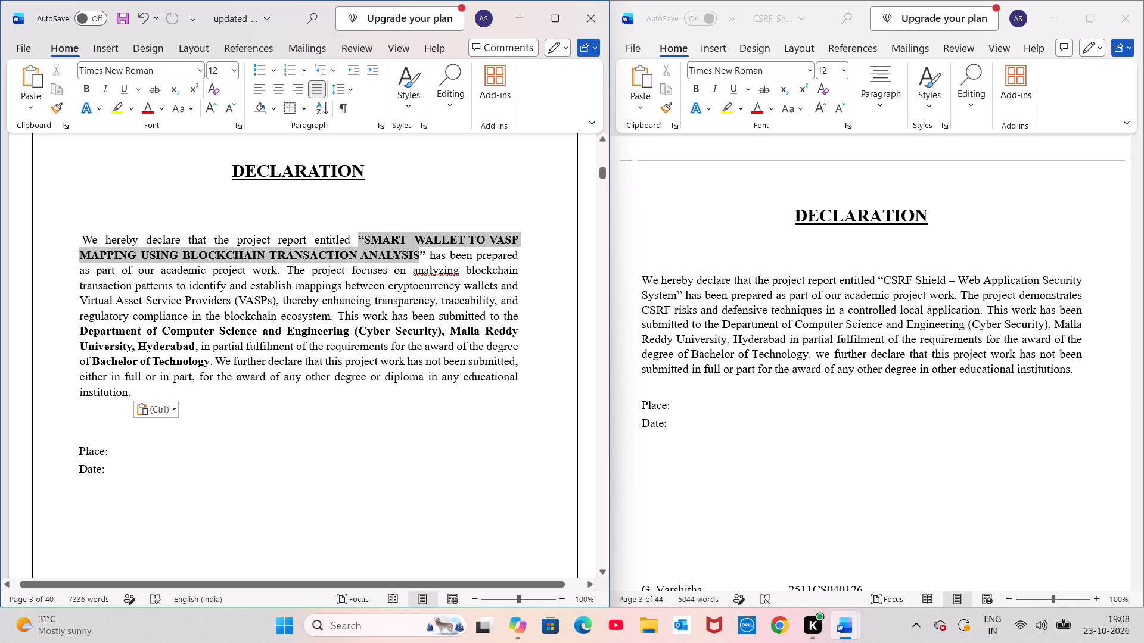
drag(400, 257, 427, 257)
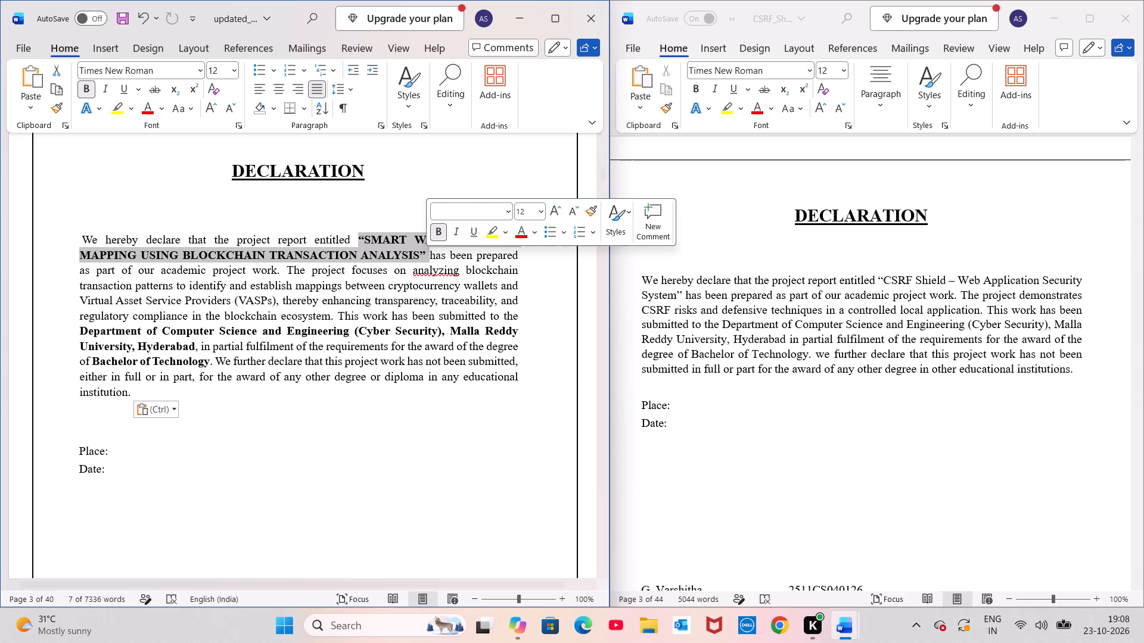
click(431, 236)
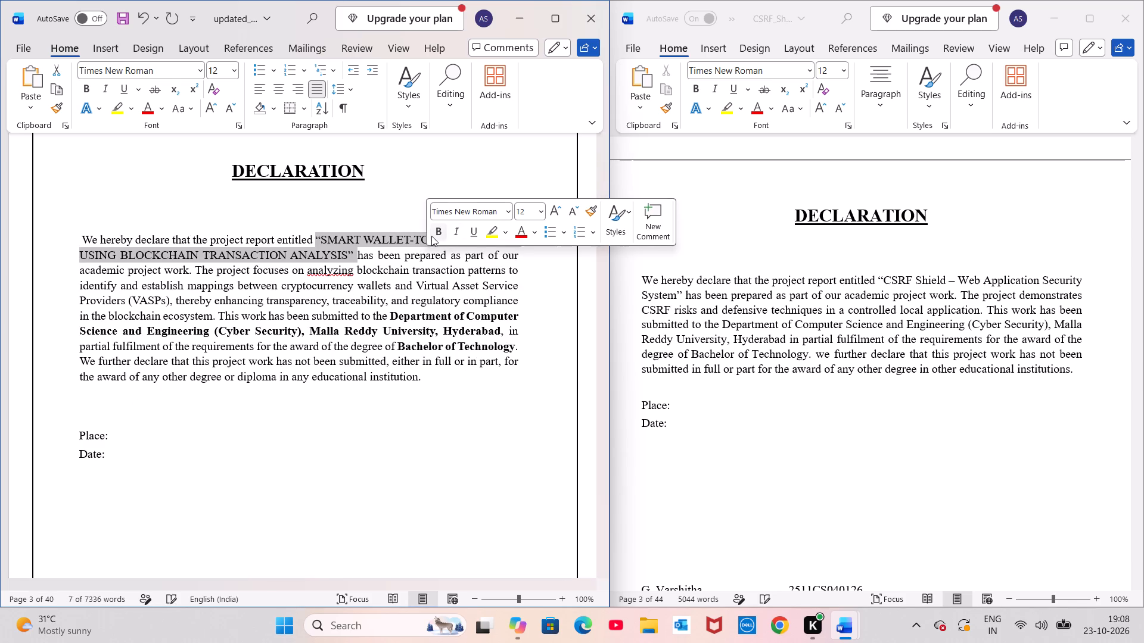
click(542, 211)
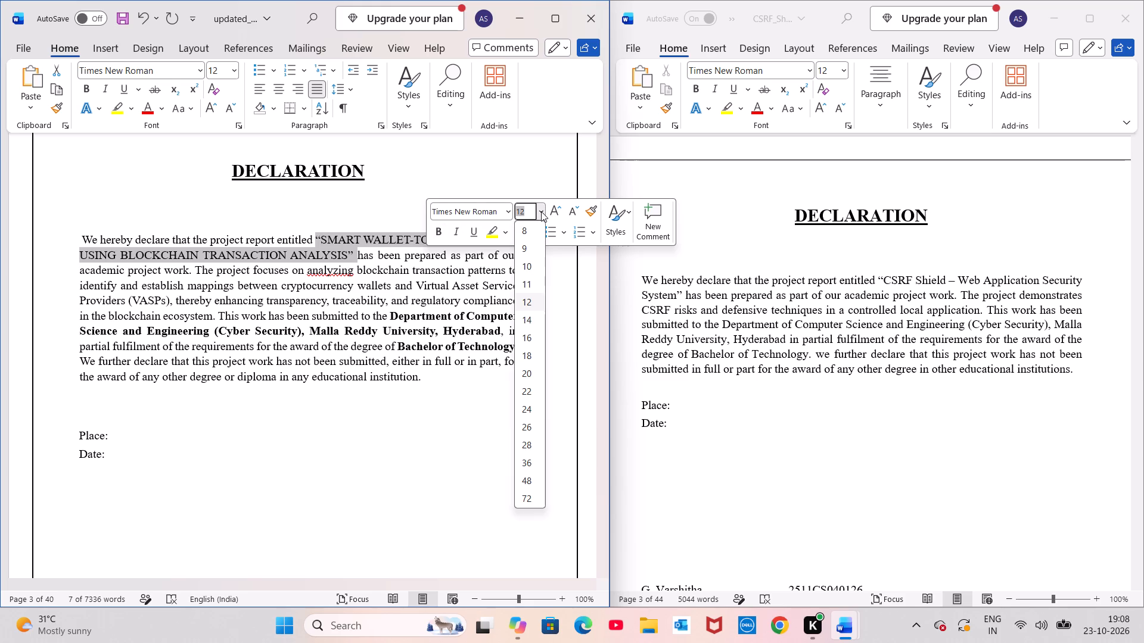
click(530, 280)
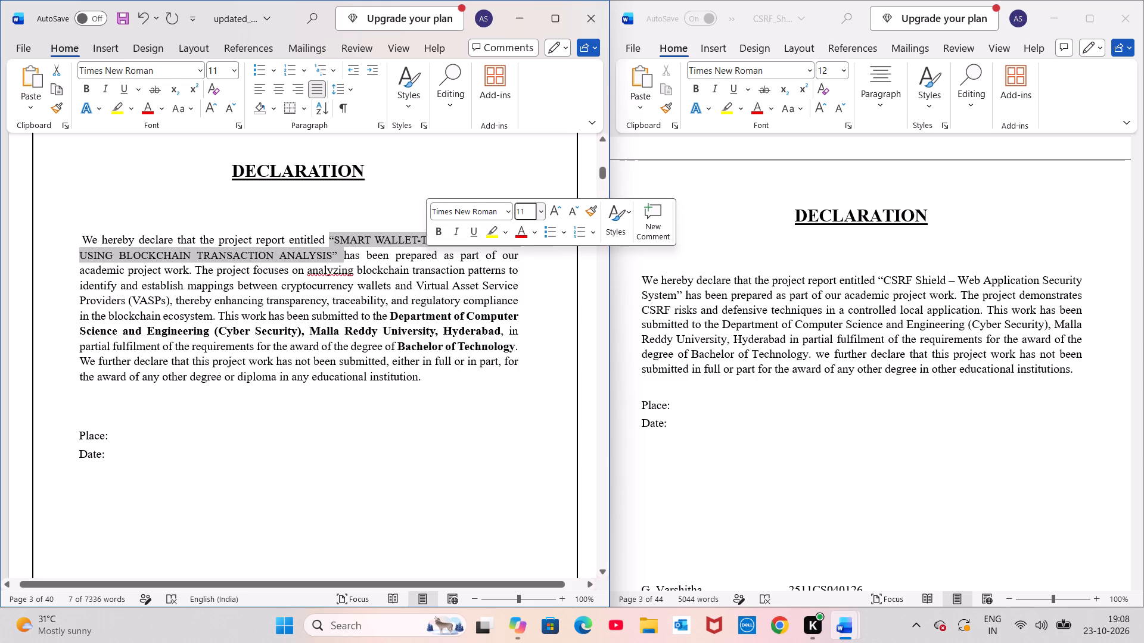
Set the font size of the quoted Smart Wallet-to-VASP project title in the declaration paragraph to 10.
click(537, 208)
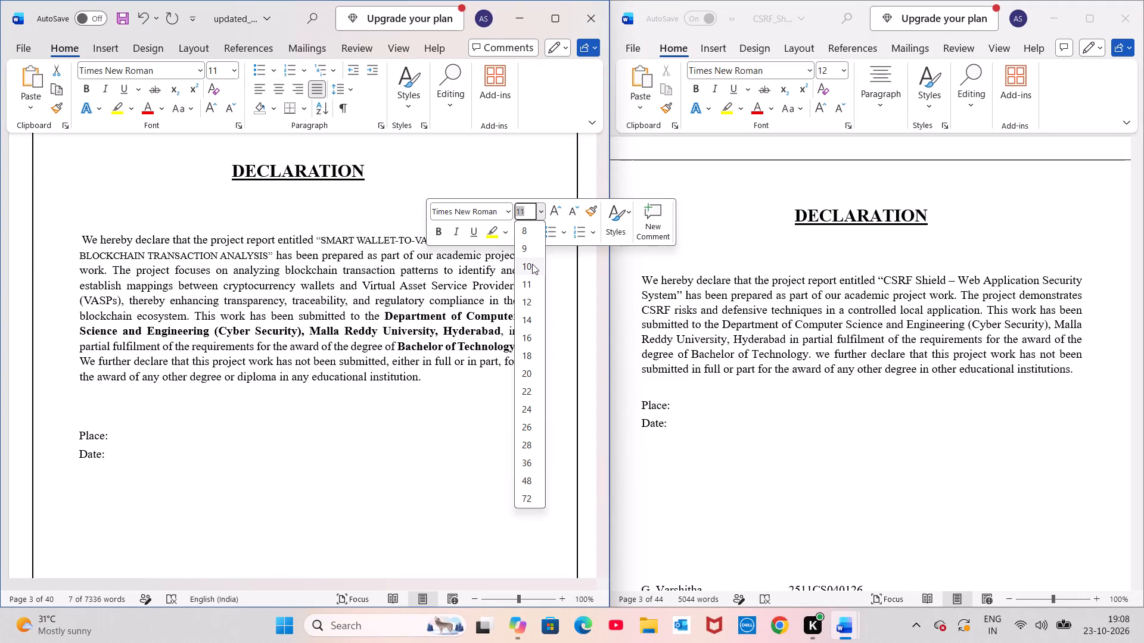
click(532, 264)
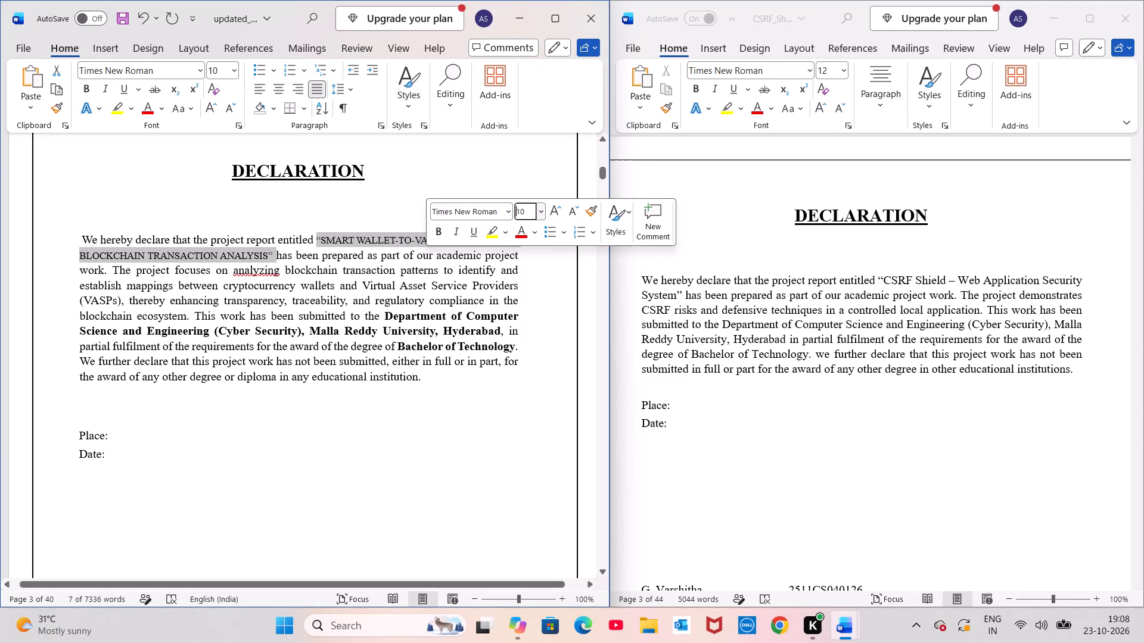
click(441, 423)
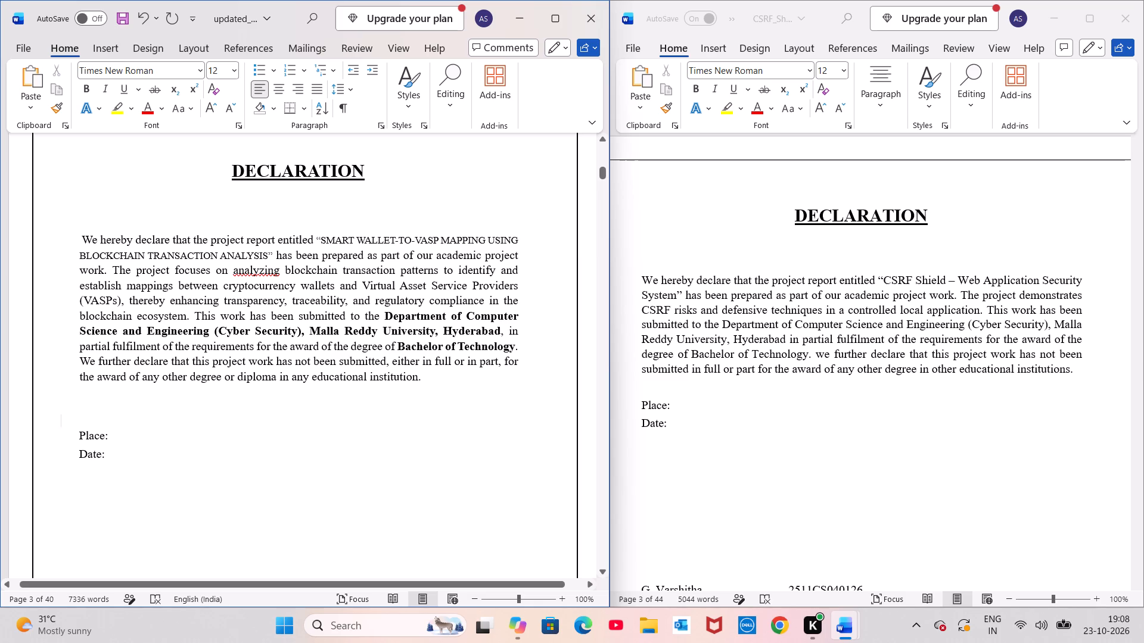
Remove bold from the department and university name and from "Bachelor of Technology" in the declaration paragraph.
click(384, 314)
drag(384, 314, 458, 337)
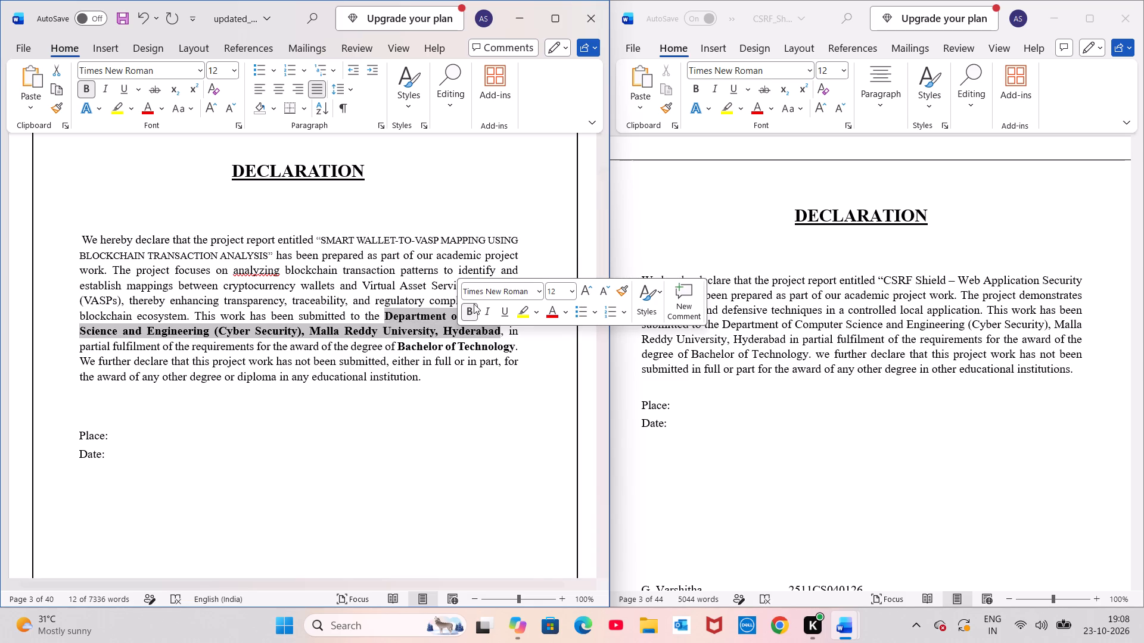
click(470, 314)
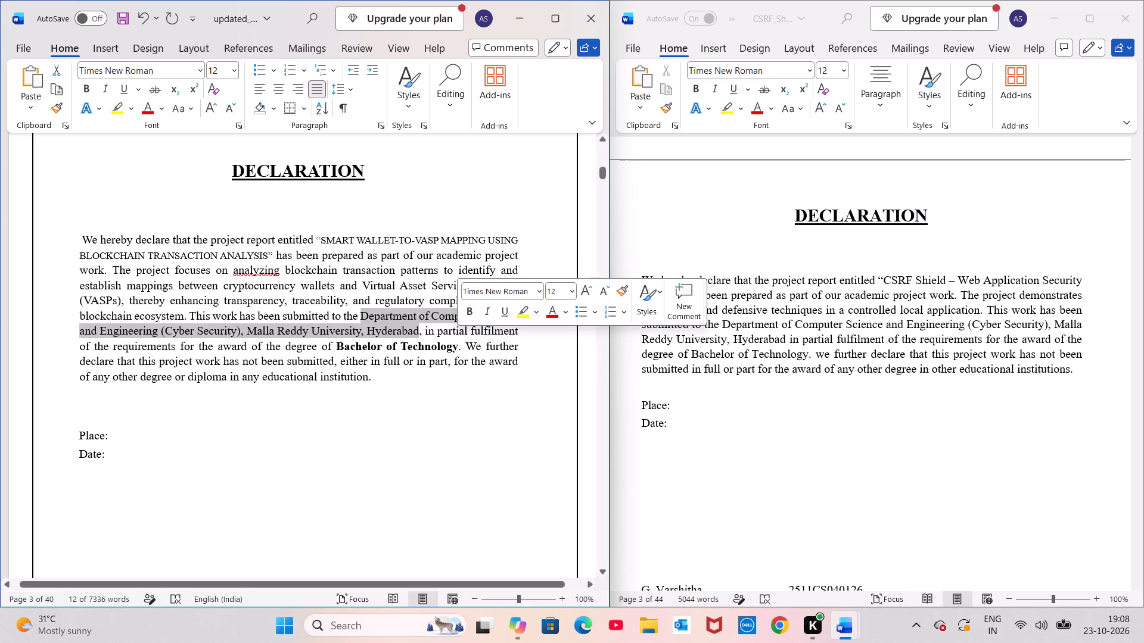
click(338, 346)
drag(338, 346, 343, 346)
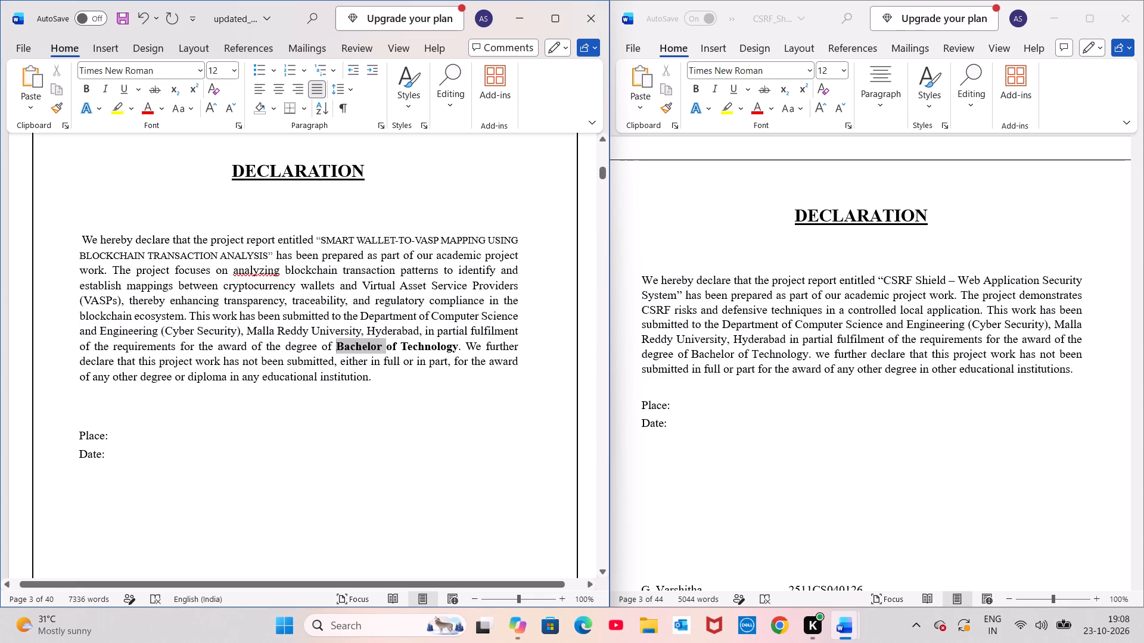
drag(343, 346, 429, 345)
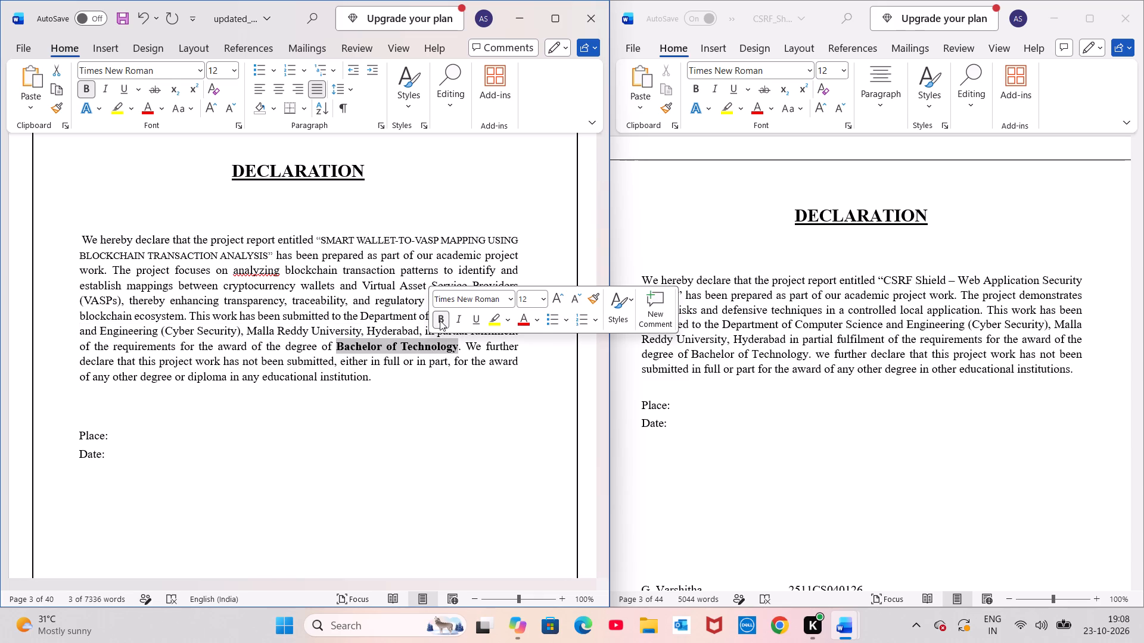
click(440, 320)
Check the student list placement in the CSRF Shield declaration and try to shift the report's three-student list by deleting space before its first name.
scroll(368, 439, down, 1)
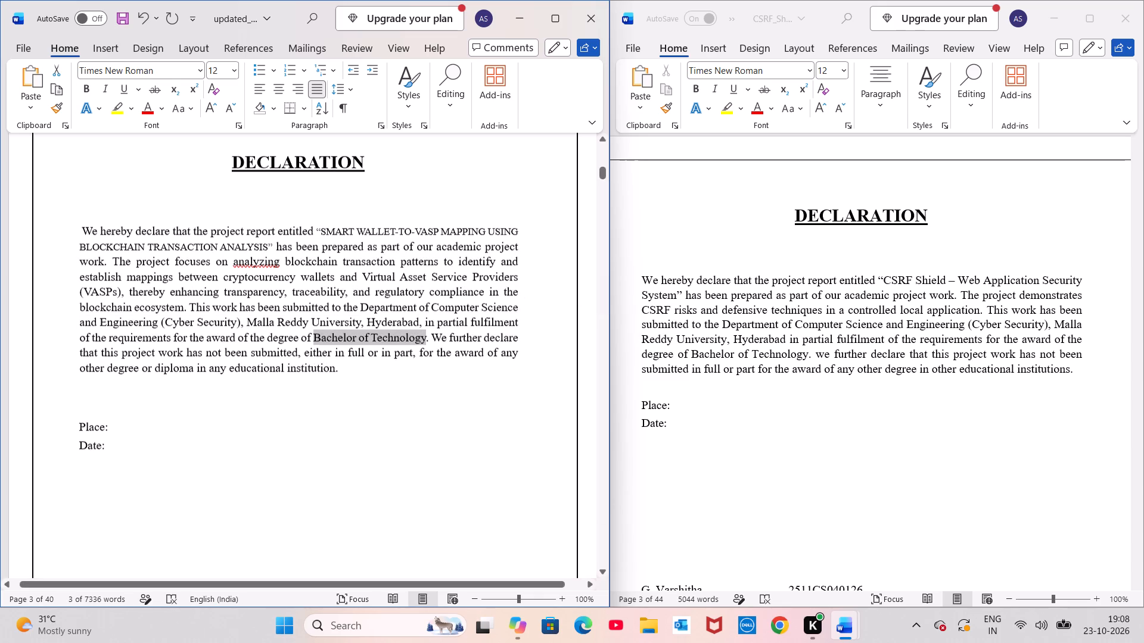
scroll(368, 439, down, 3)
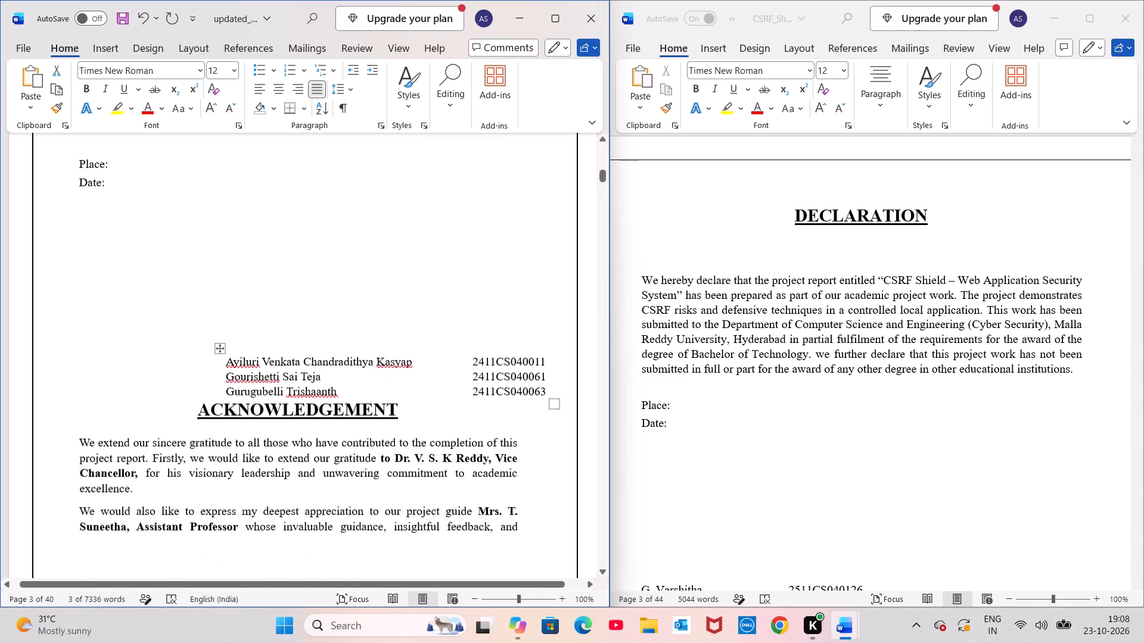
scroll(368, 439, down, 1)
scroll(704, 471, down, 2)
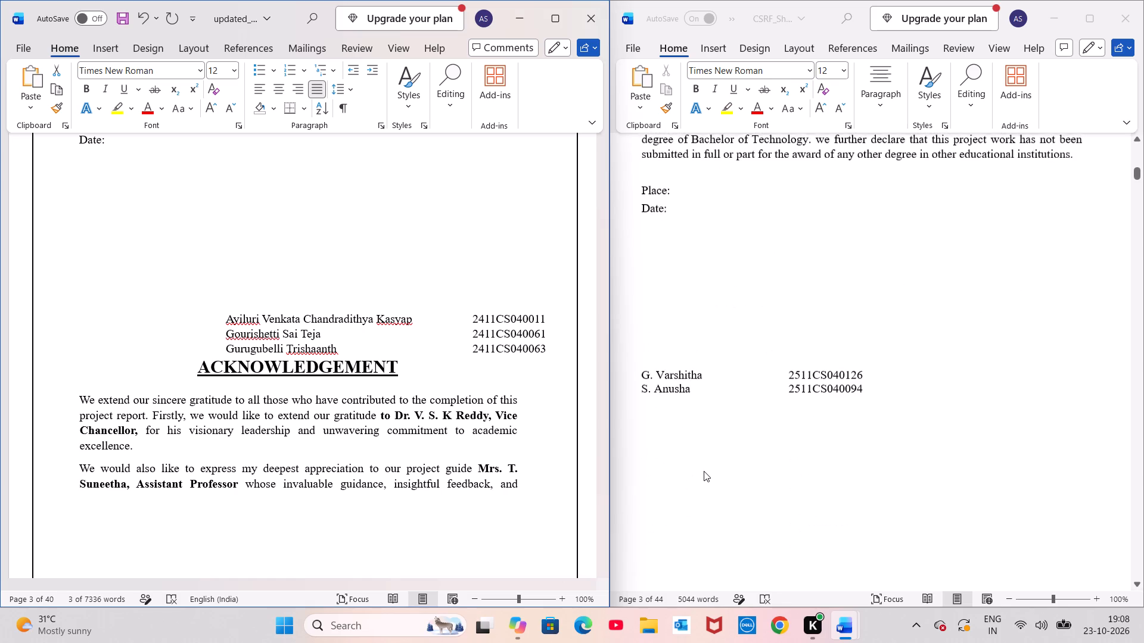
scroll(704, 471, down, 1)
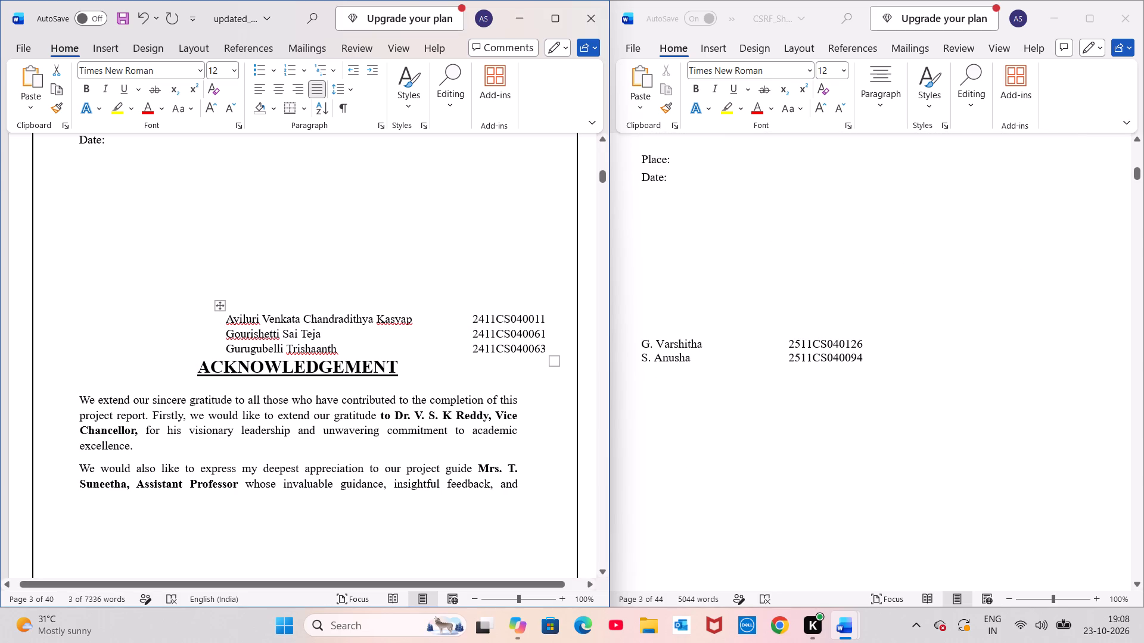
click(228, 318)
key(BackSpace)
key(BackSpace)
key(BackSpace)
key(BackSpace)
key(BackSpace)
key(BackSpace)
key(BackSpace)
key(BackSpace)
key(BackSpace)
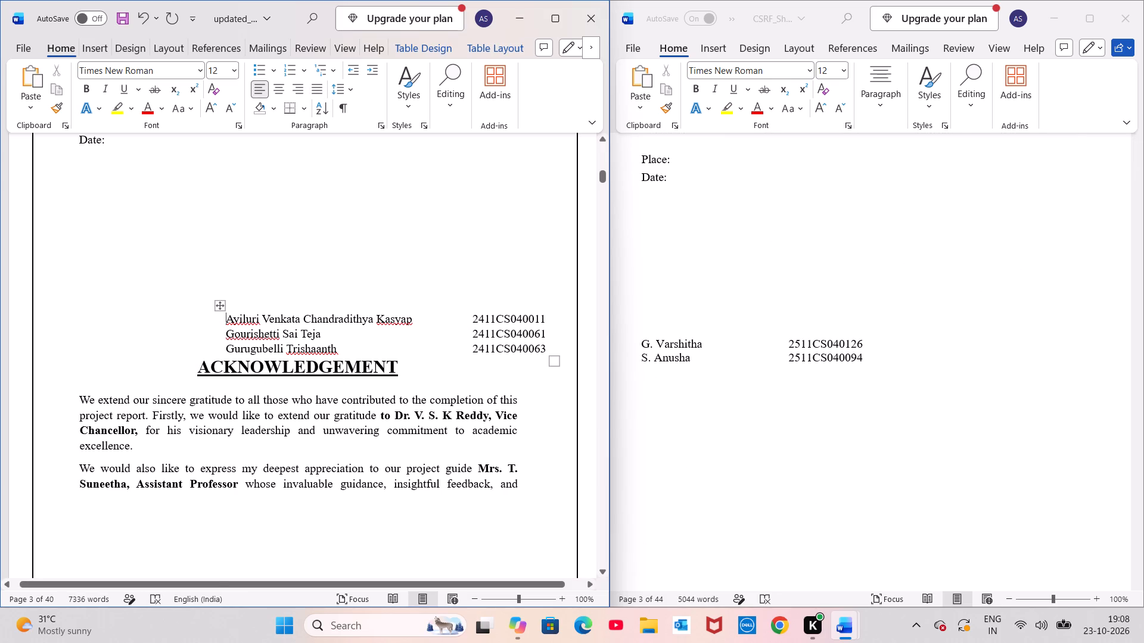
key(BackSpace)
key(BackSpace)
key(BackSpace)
Try left, centre and right alignment on the three-student table above the Acknowledgement heading, and finish with justified alignment.
click(229, 320)
drag(229, 320, 489, 333)
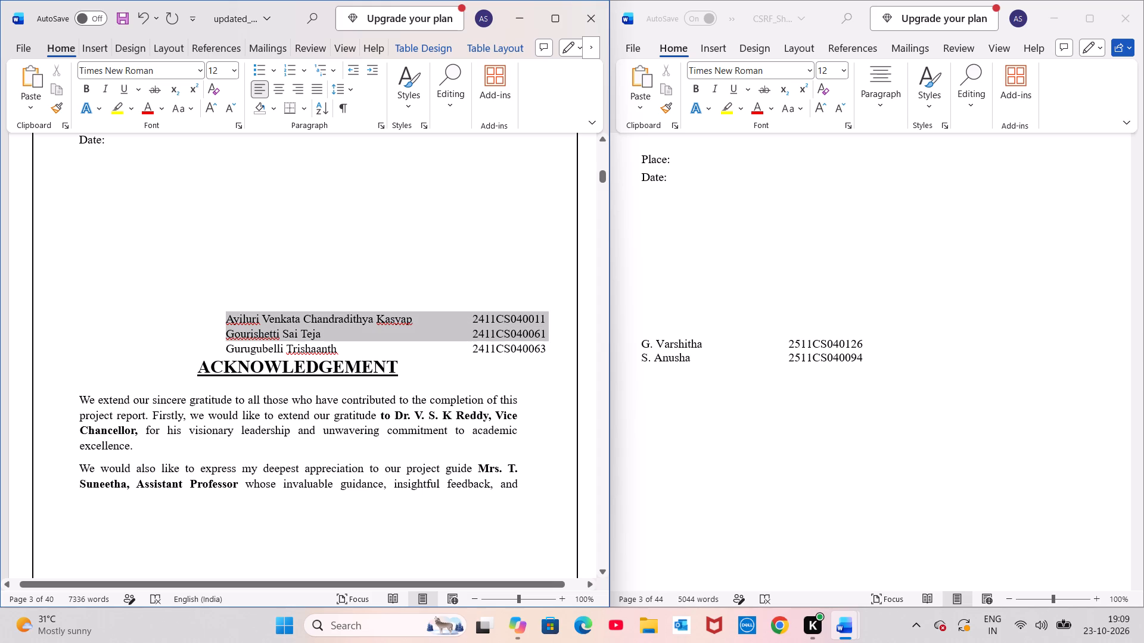
drag(489, 333, 538, 353)
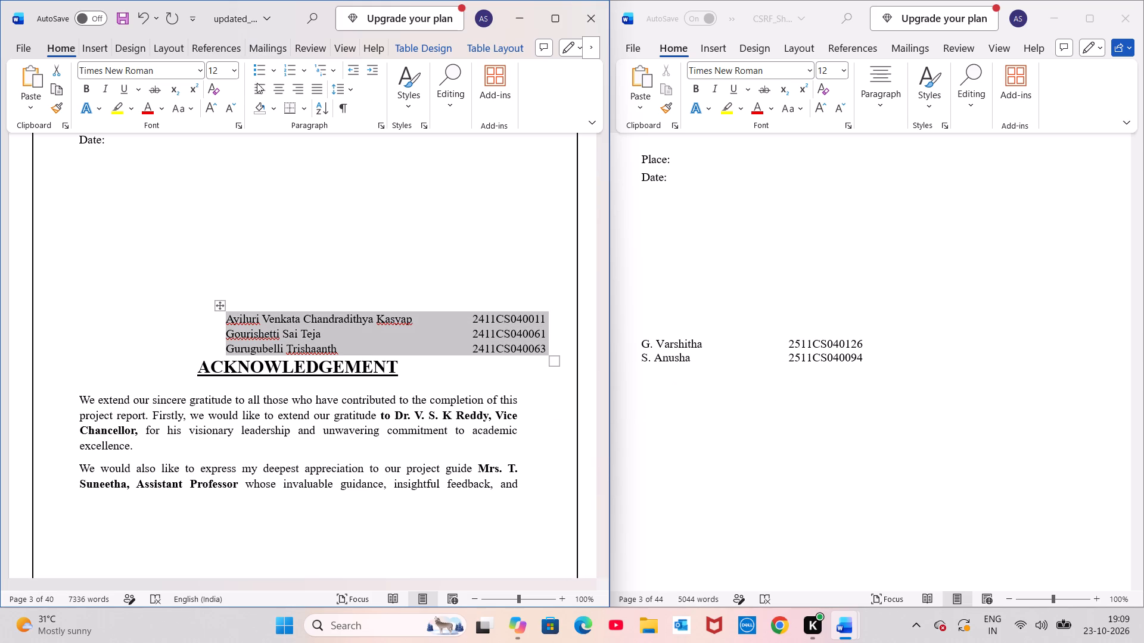
click(261, 87)
click(279, 88)
click(301, 88)
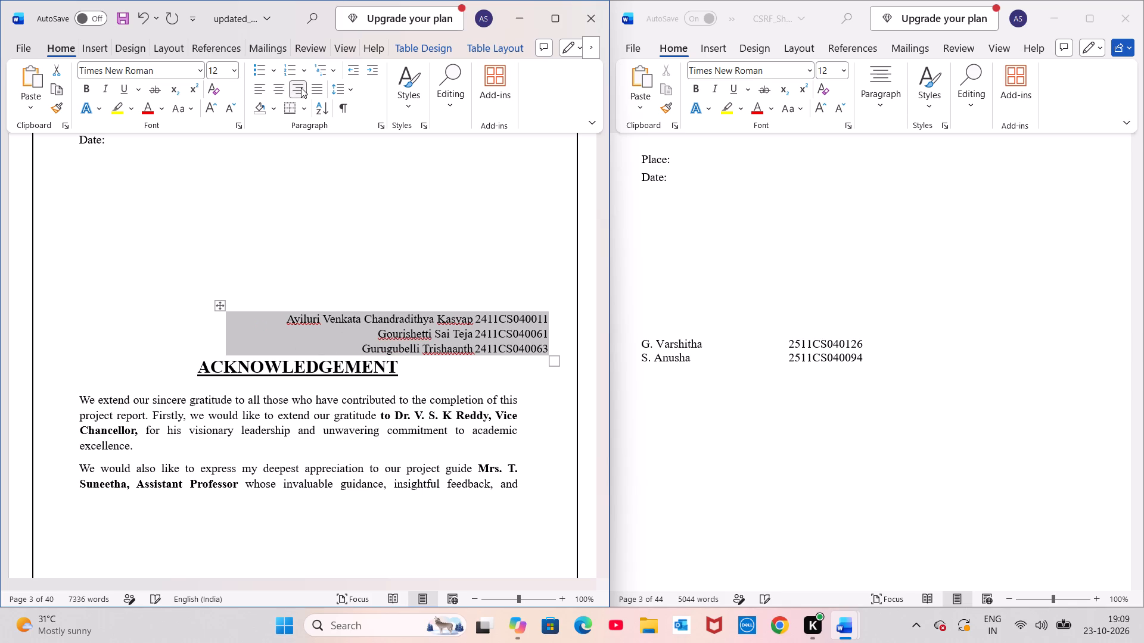
click(318, 88)
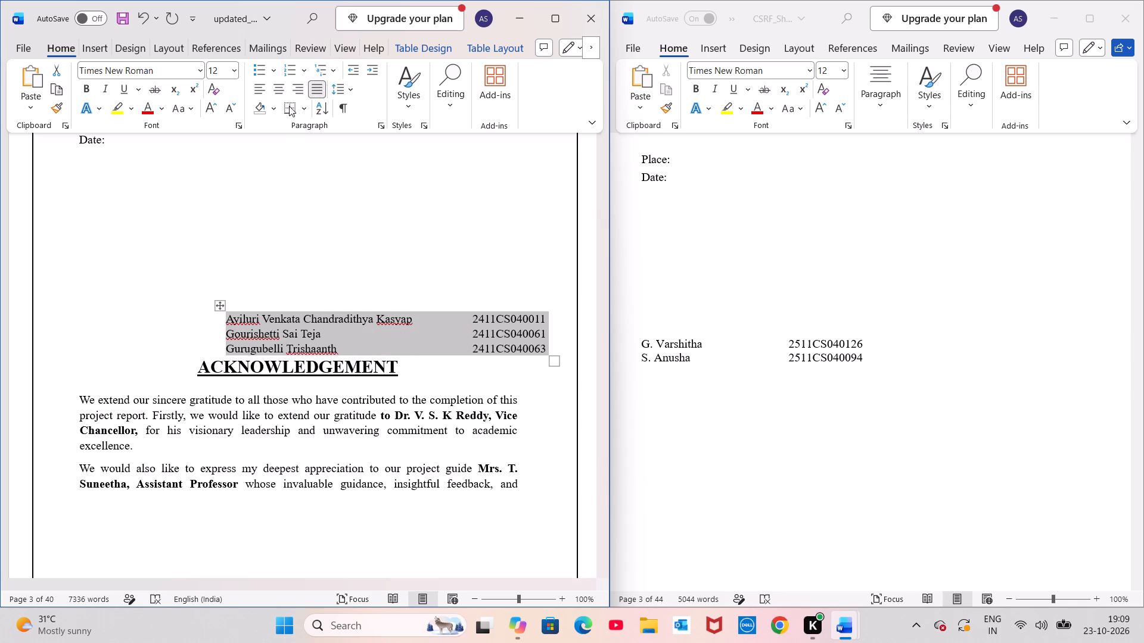
click(303, 245)
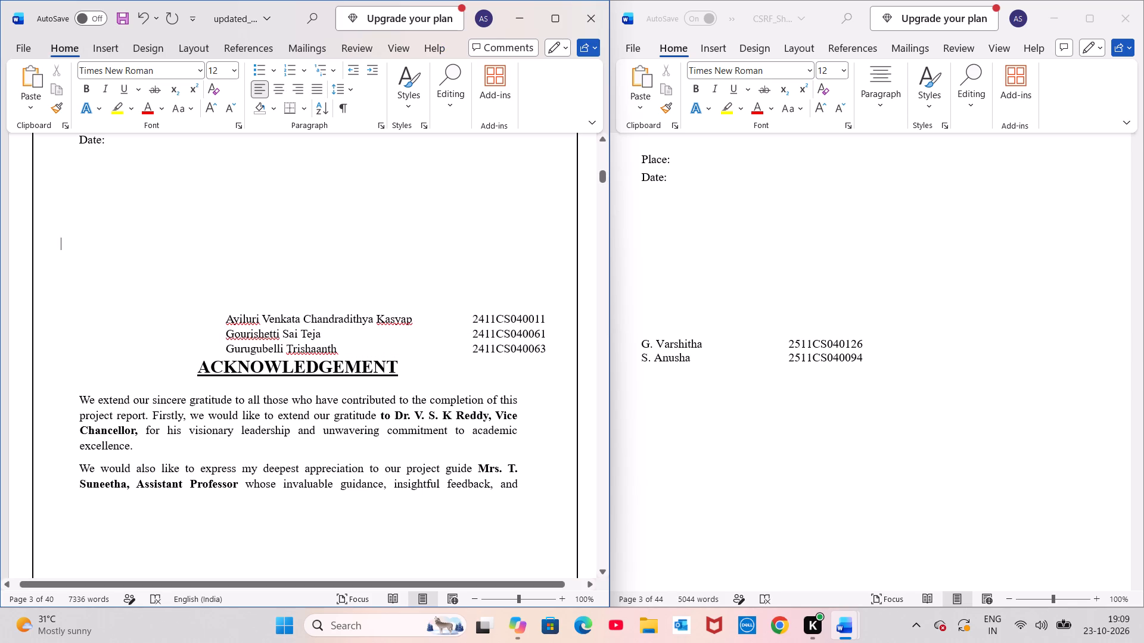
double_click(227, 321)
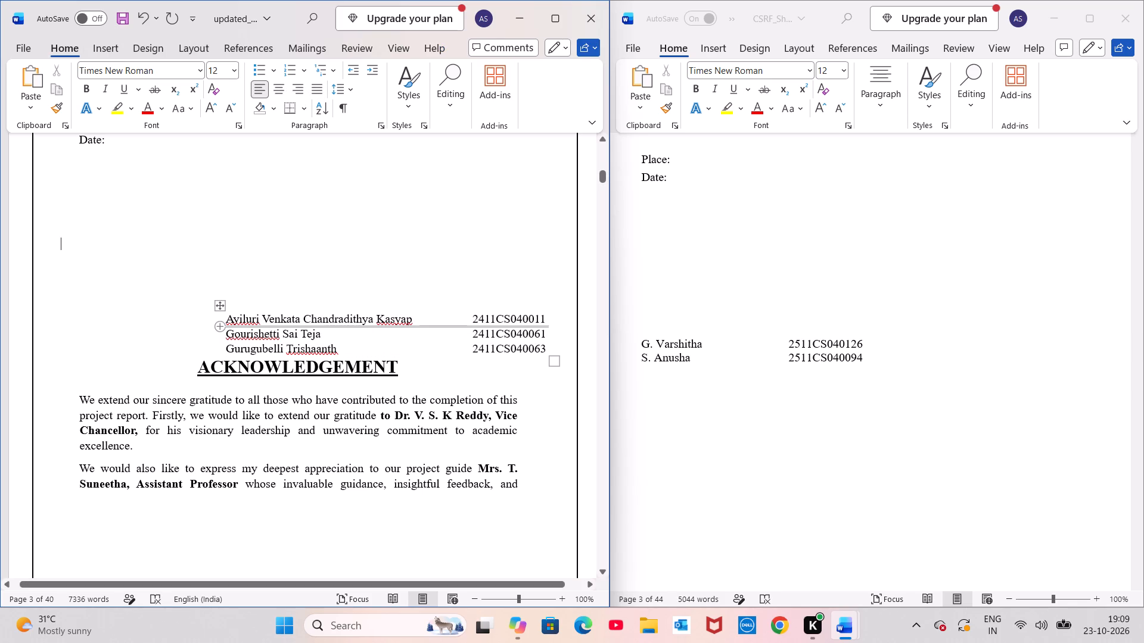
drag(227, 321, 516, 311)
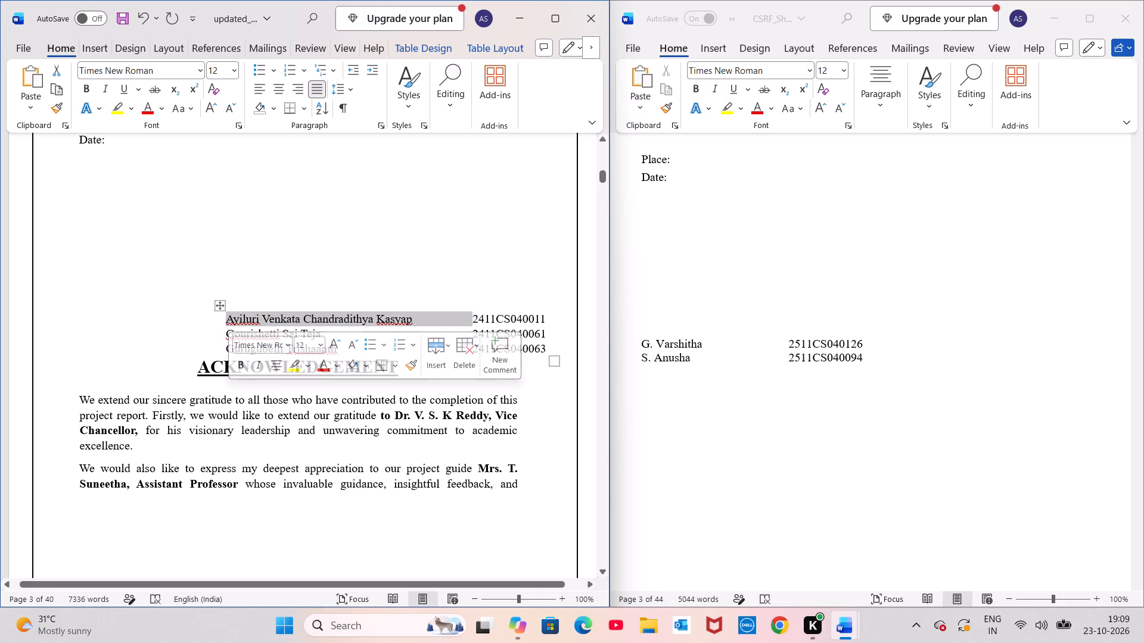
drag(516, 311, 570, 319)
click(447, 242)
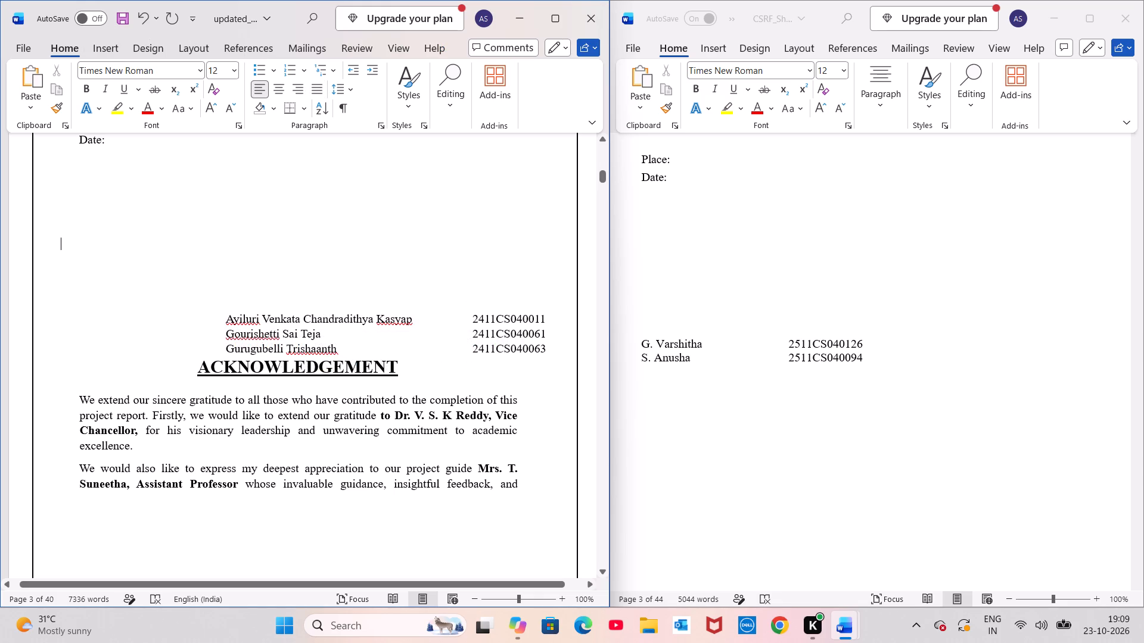
Copy the two-row table of student names and roll numbers under "Design & developed by" on the cover page.
scroll(355, 257, up, 5)
scroll(355, 257, down, 3)
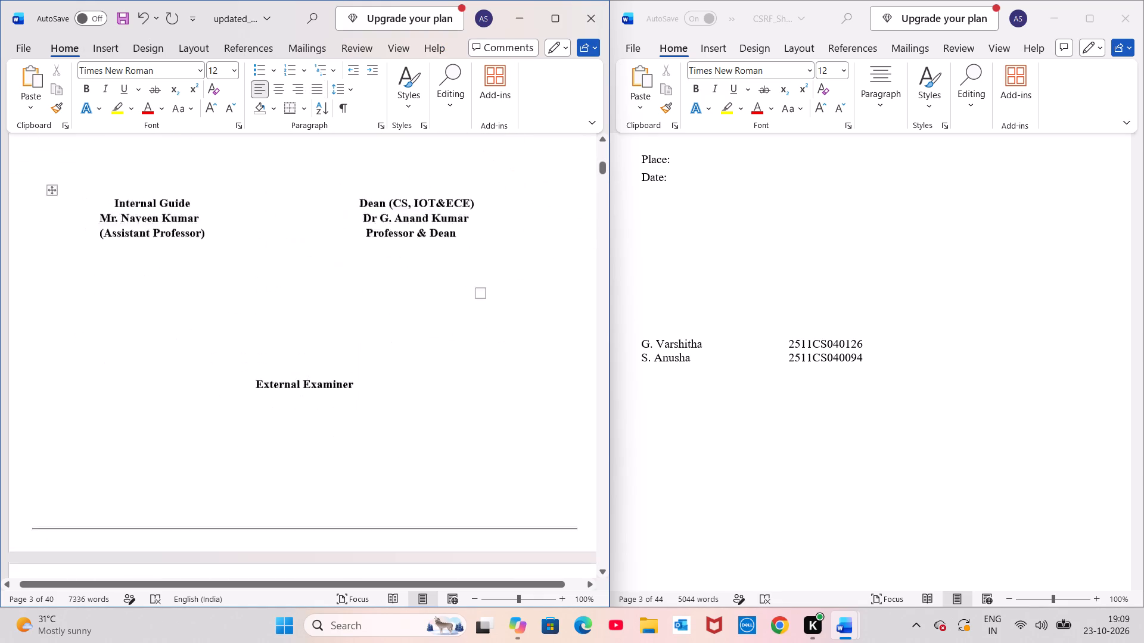
scroll(355, 257, down, 4)
scroll(355, 257, up, 3)
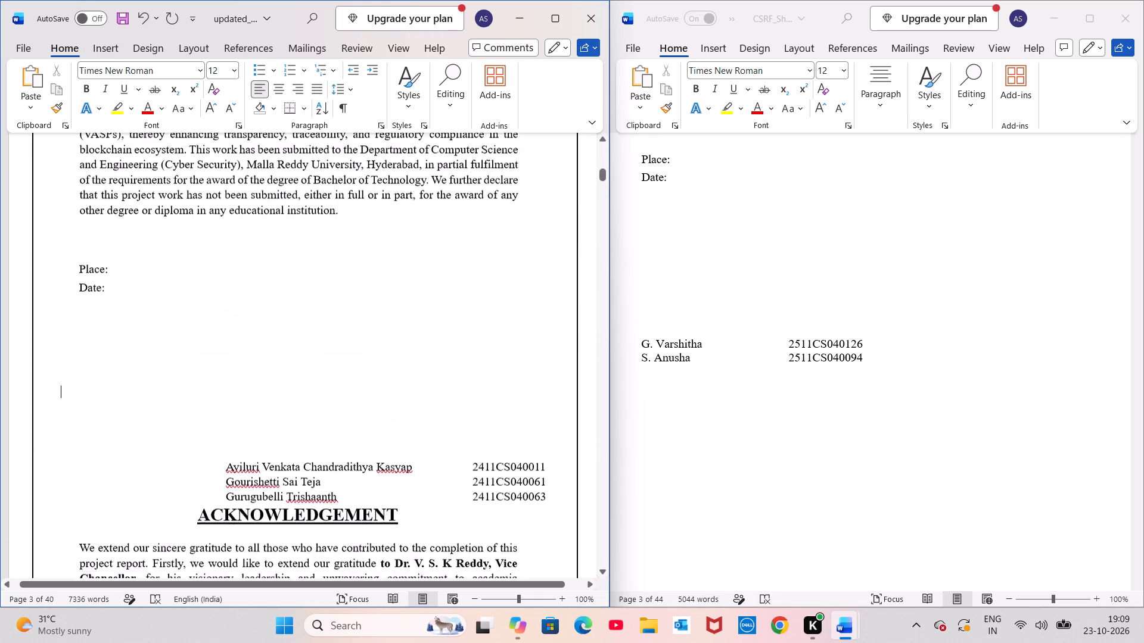
scroll(355, 257, up, 4)
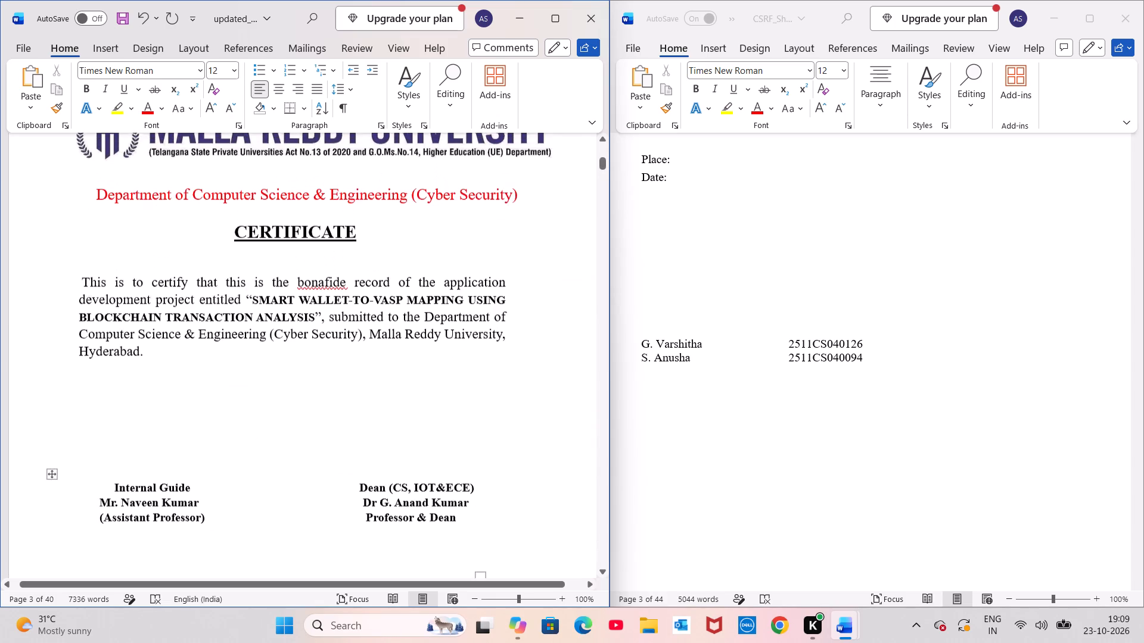
scroll(355, 257, up, 4)
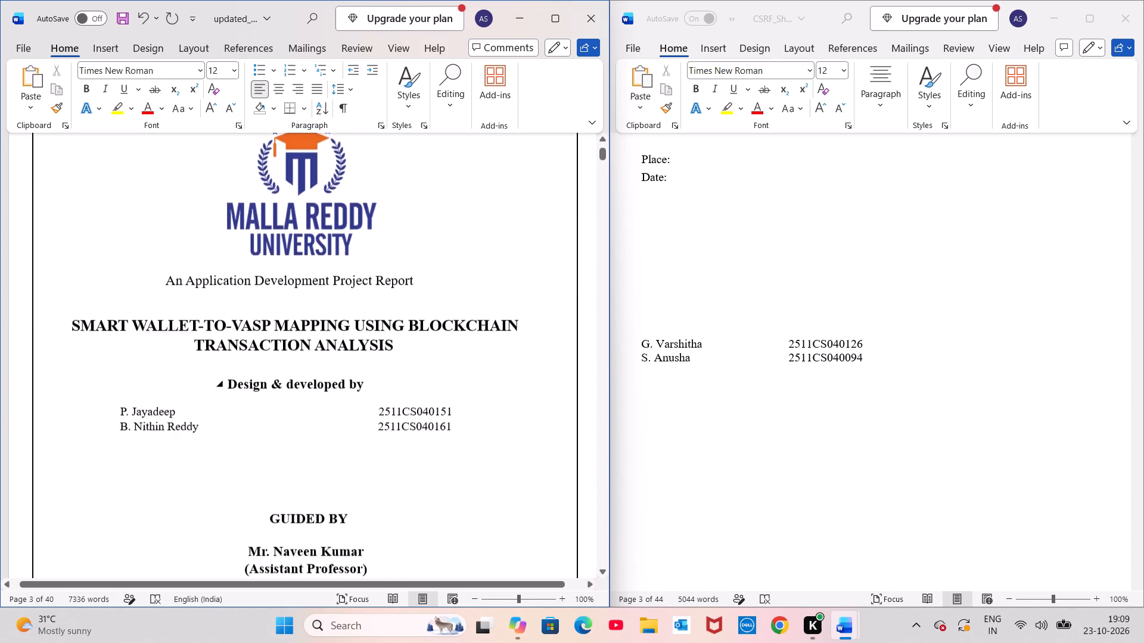
scroll(355, 257, up, 1)
click(121, 249)
drag(121, 249, 122, 249)
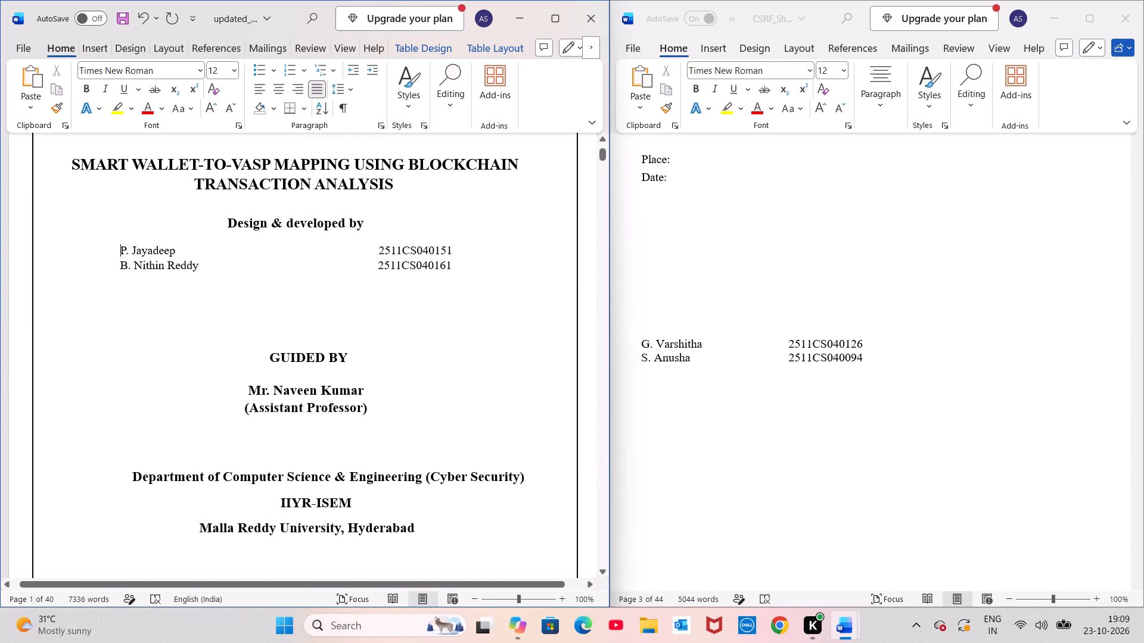
drag(122, 249, 416, 276)
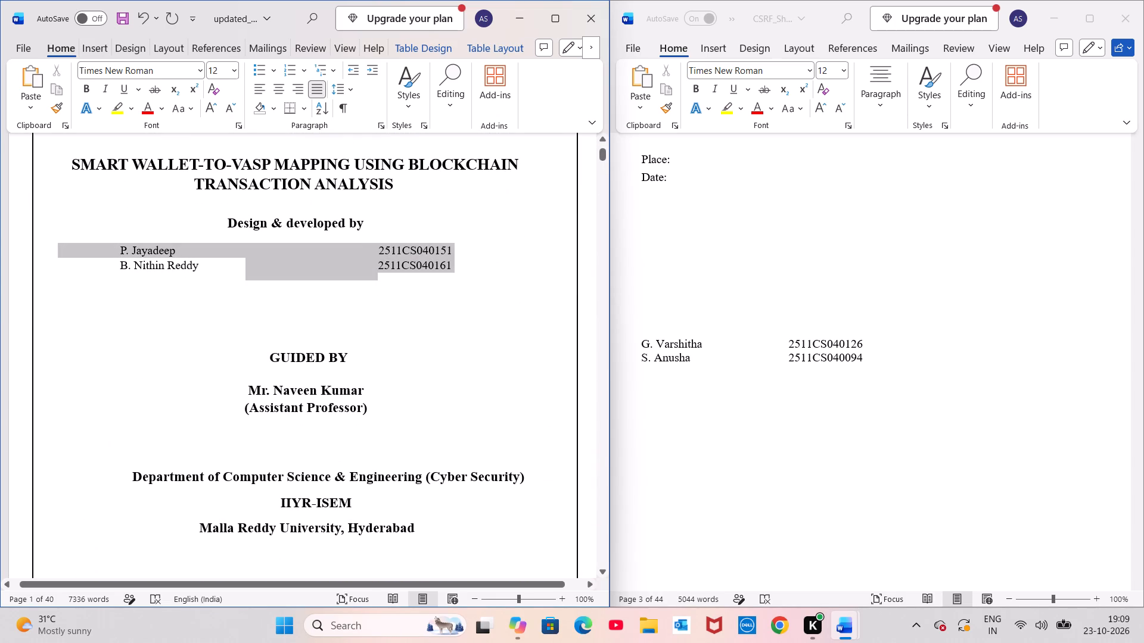
drag(416, 276, 427, 259)
click(240, 323)
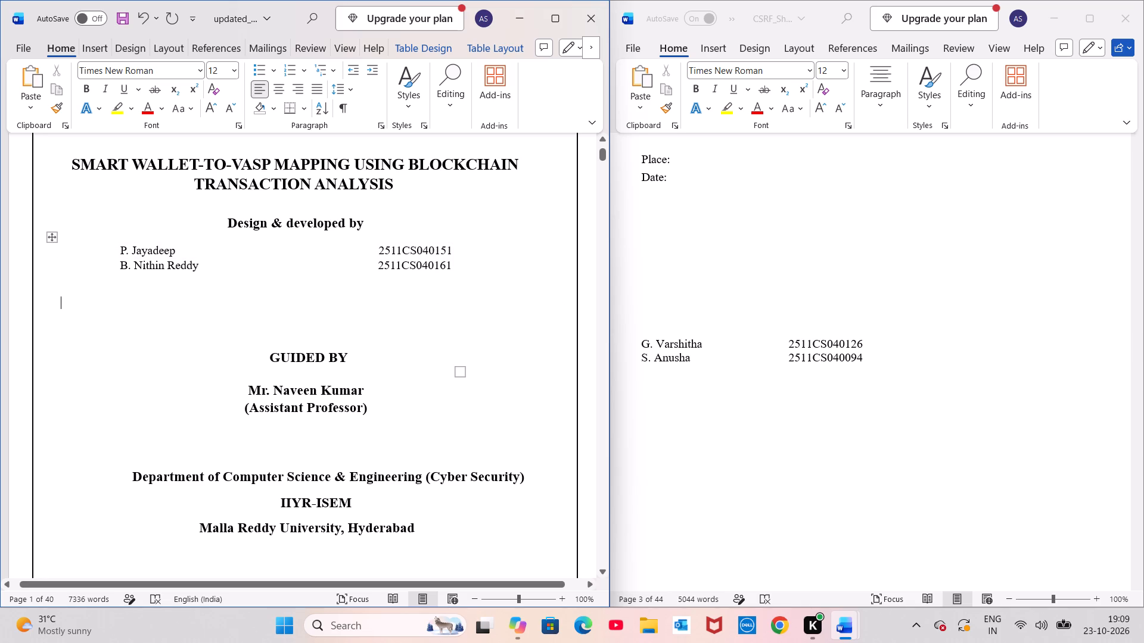
click(120, 247)
drag(120, 247, 457, 275)
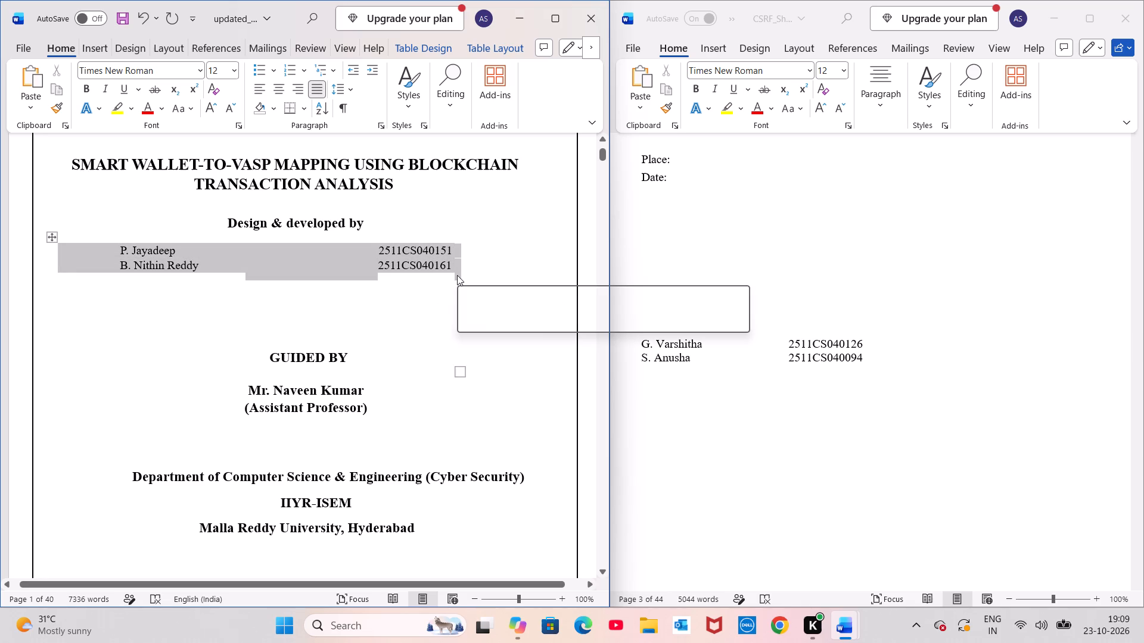
key(ctrl+c)
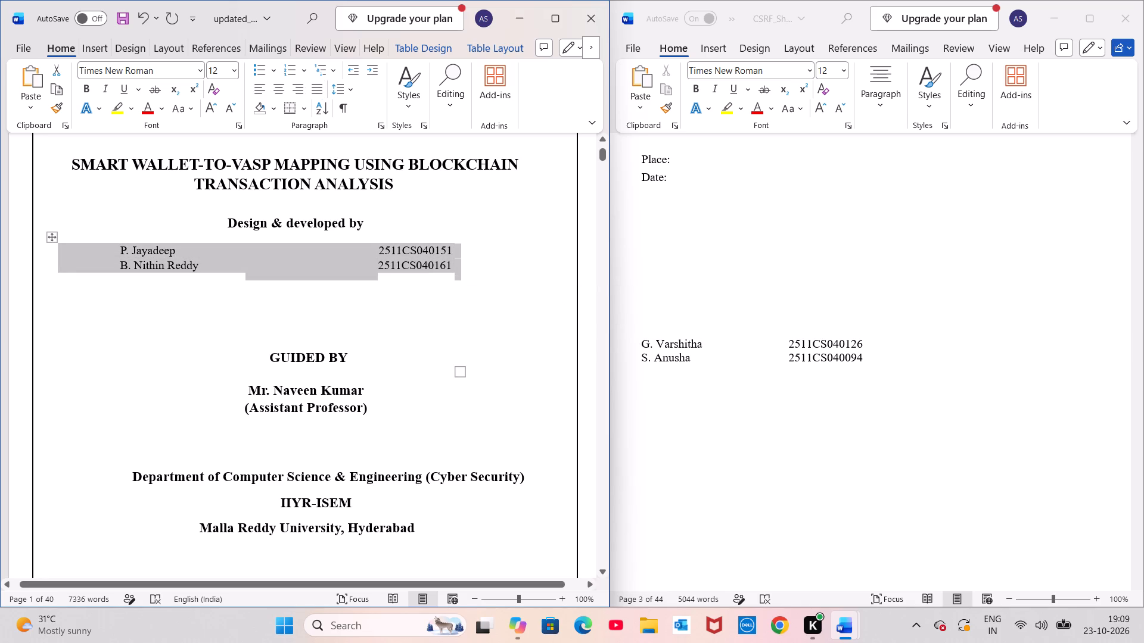
Paste the copied two-student table below the Place and Date lines on the declaration page.
scroll(381, 378, down, 7)
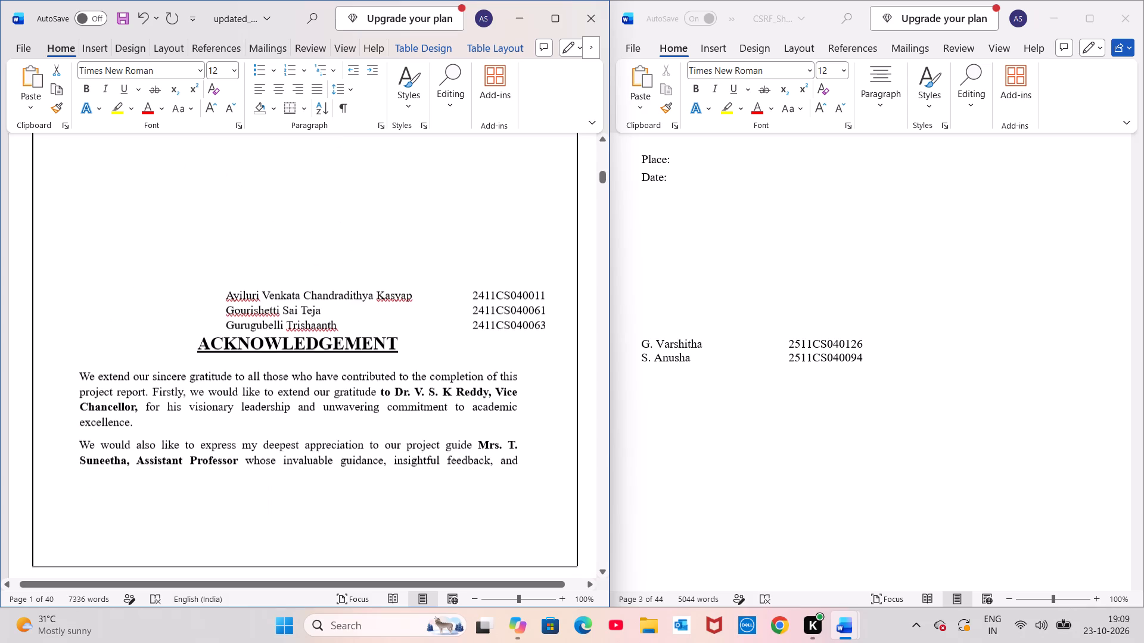
scroll(381, 378, down, 2)
click(88, 339)
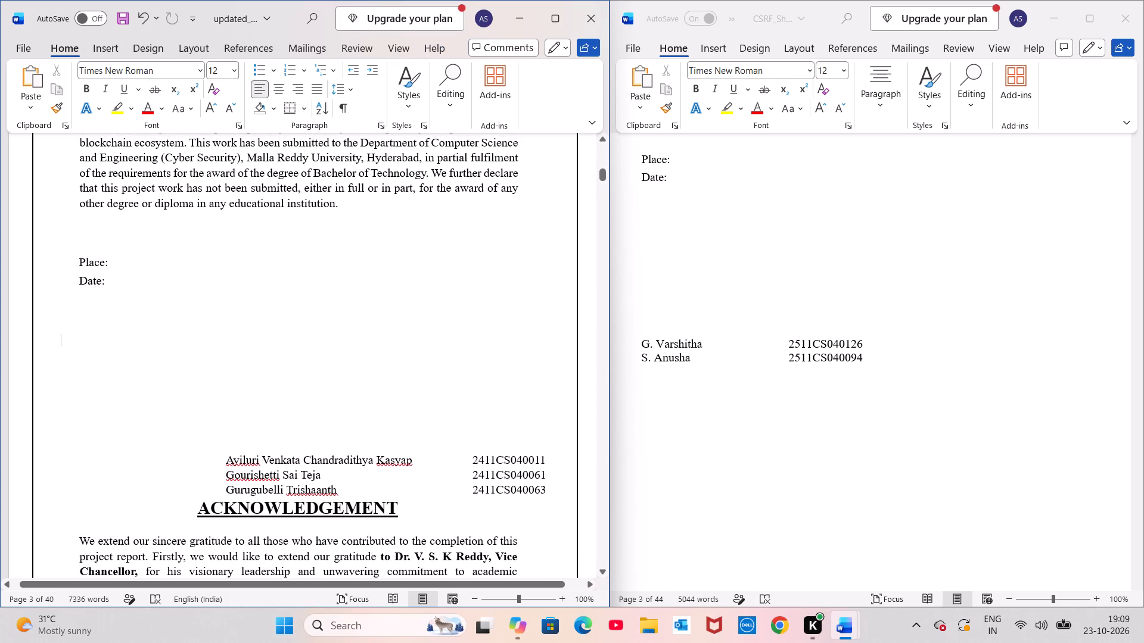
key(ctrl+v)
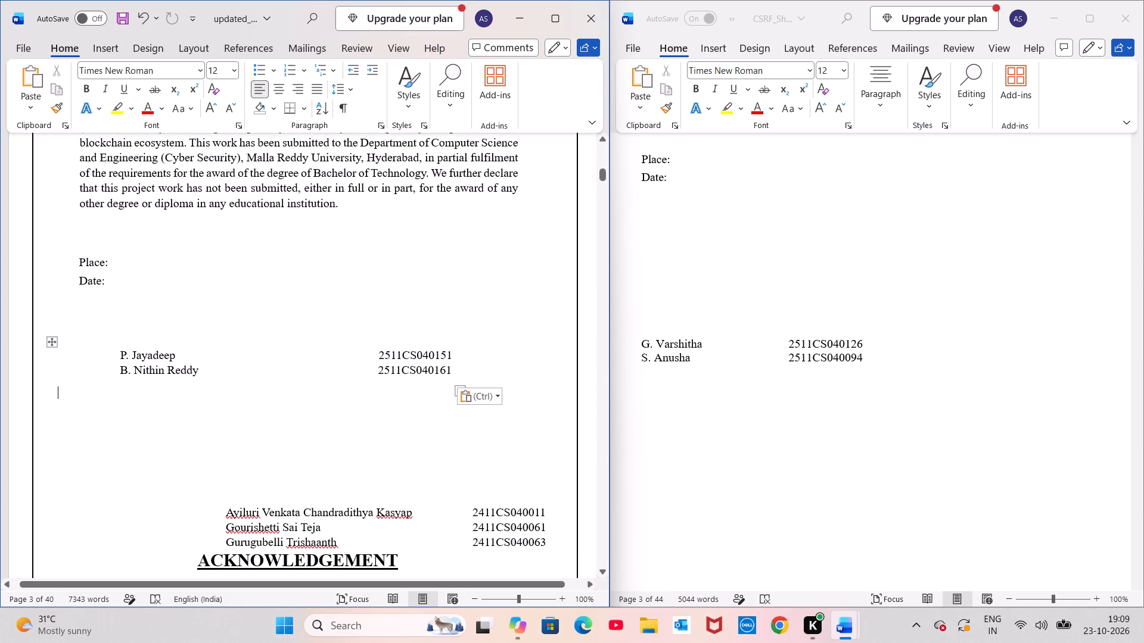
Remove the leading spaces before the first student's name so it lines up under the Place and Date lines.
click(118, 357)
key(BackSpace)
key(BackSpace)
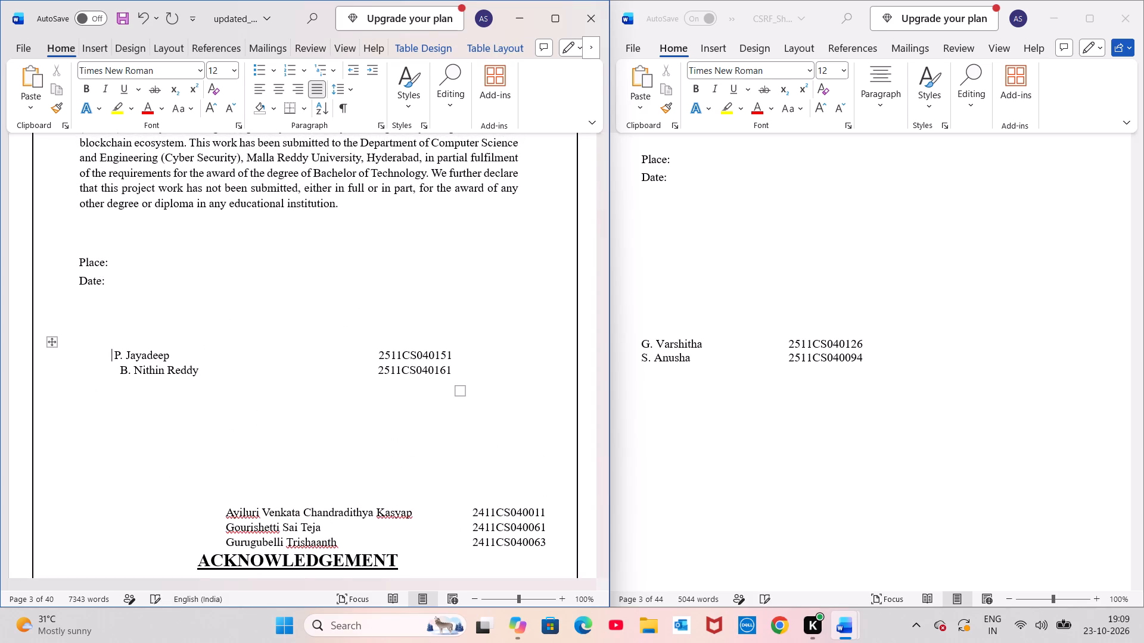
key(BackSpace)
key(BackSpace)
key(BackSpace)
key(BackSpace)
key(BackSpace)
key(BackSpace)
key(BackSpace)
key(BackSpace)
key(BackSpace)
key(BackSpace)
key(BackSpace)
key(BackSpace)
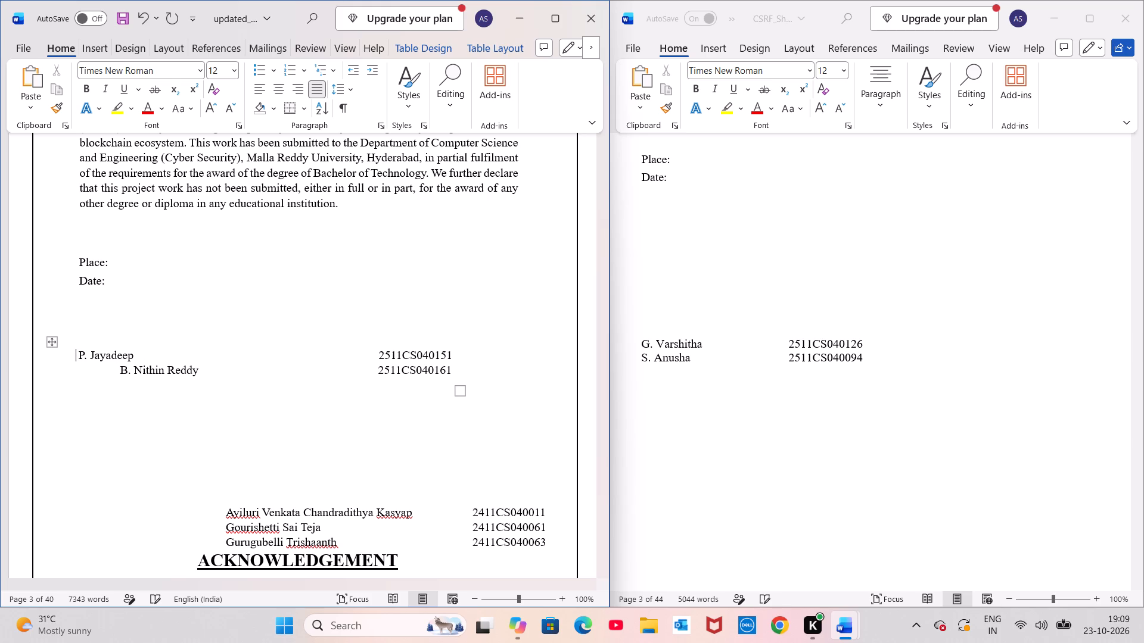
Adjust the leading space of both student names so the second name sits directly beneath the first.
click(123, 369)
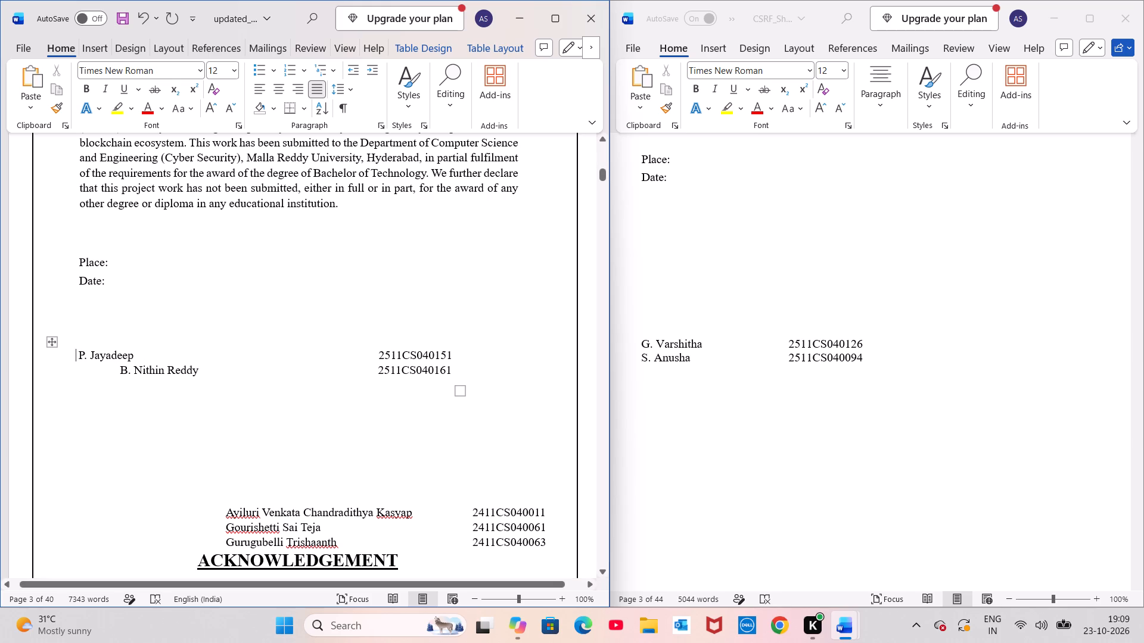
key(BackSpace)
key(BackSpace)
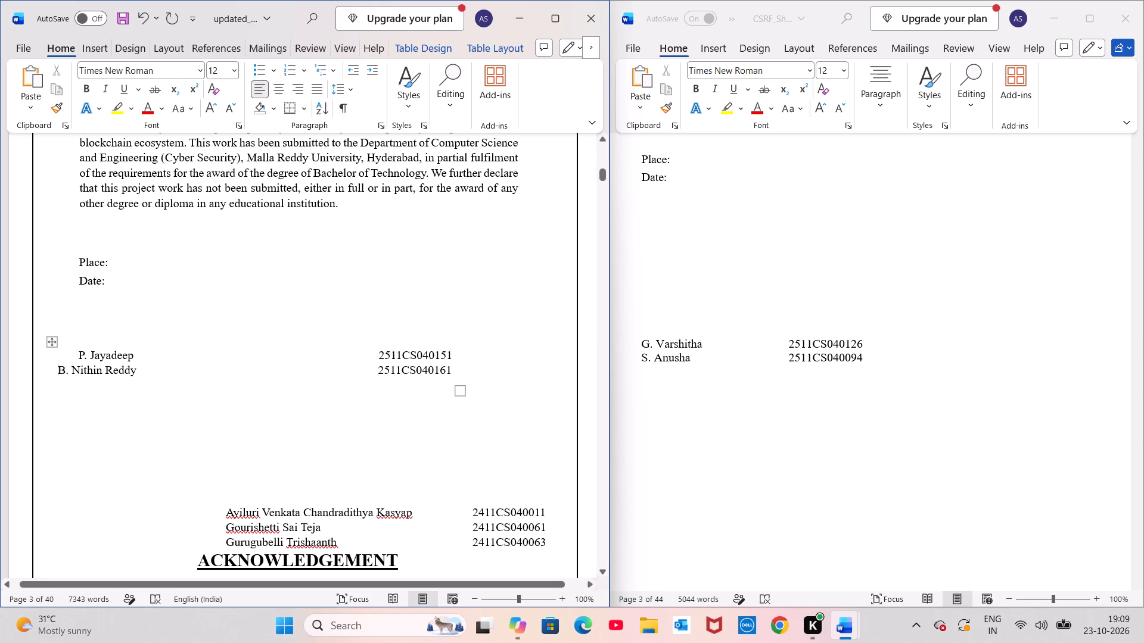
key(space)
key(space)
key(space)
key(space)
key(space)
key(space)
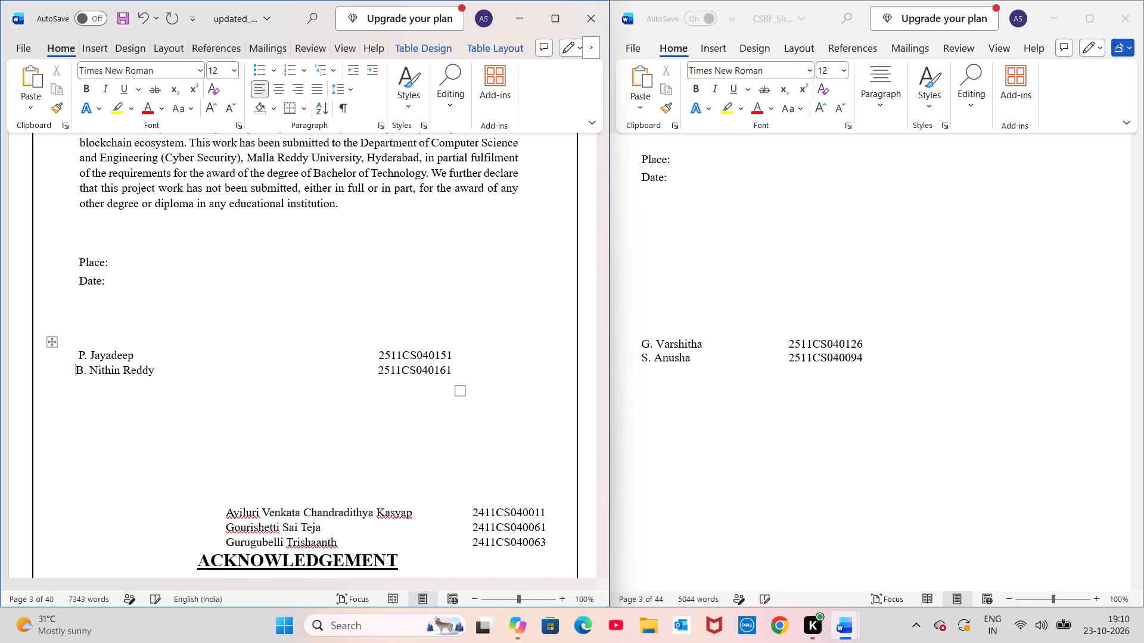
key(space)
key(BackSpace)
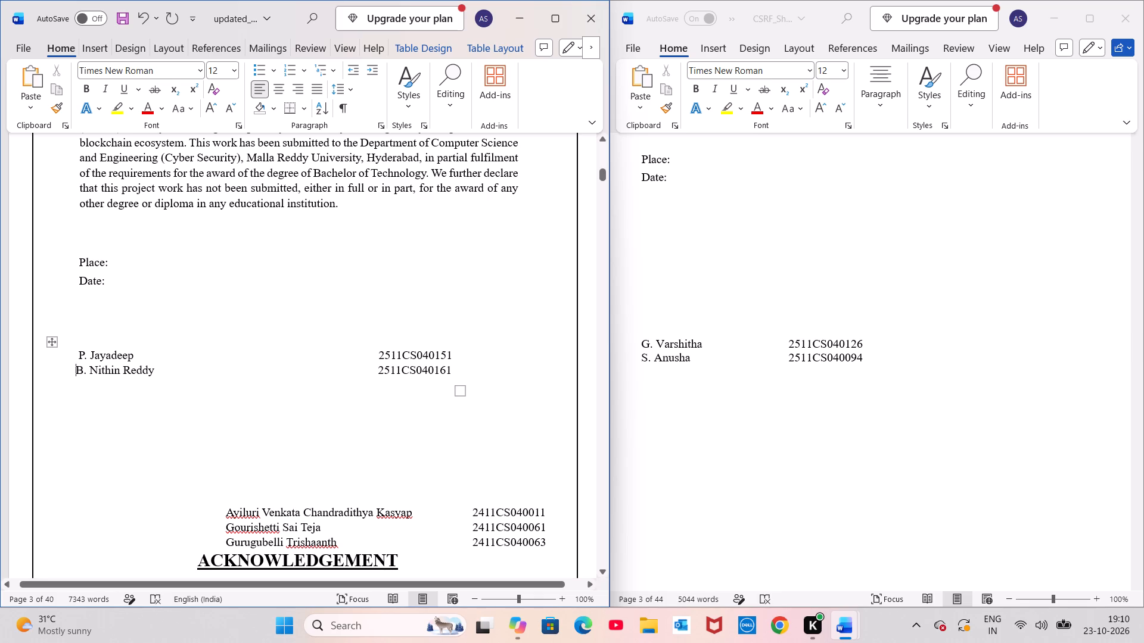
click(79, 354)
key(BackSpace)
Try to shift the first student's roll number closer to the name by deleting the space before it.
click(377, 355)
key(BackSpace)
key(BackSpace)
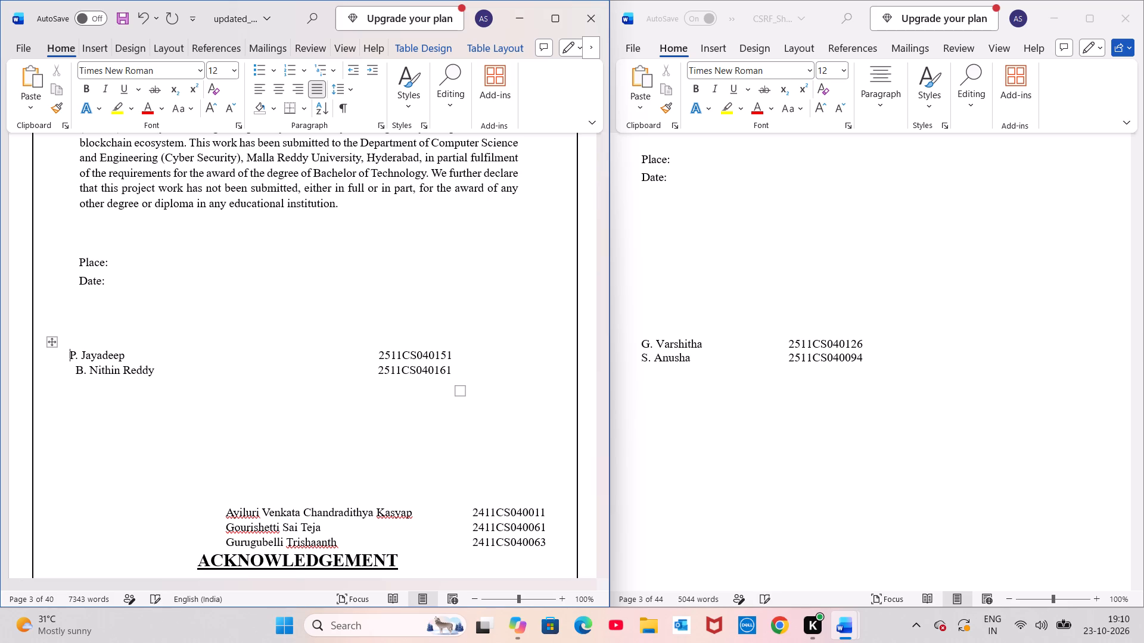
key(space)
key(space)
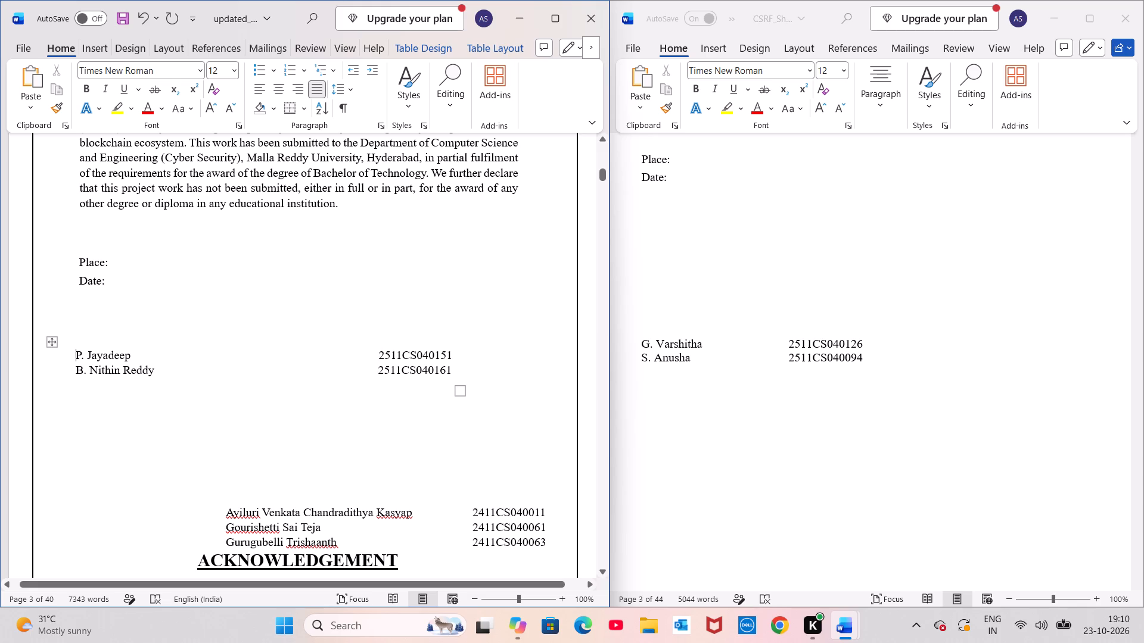
click(377, 355)
click(382, 354)
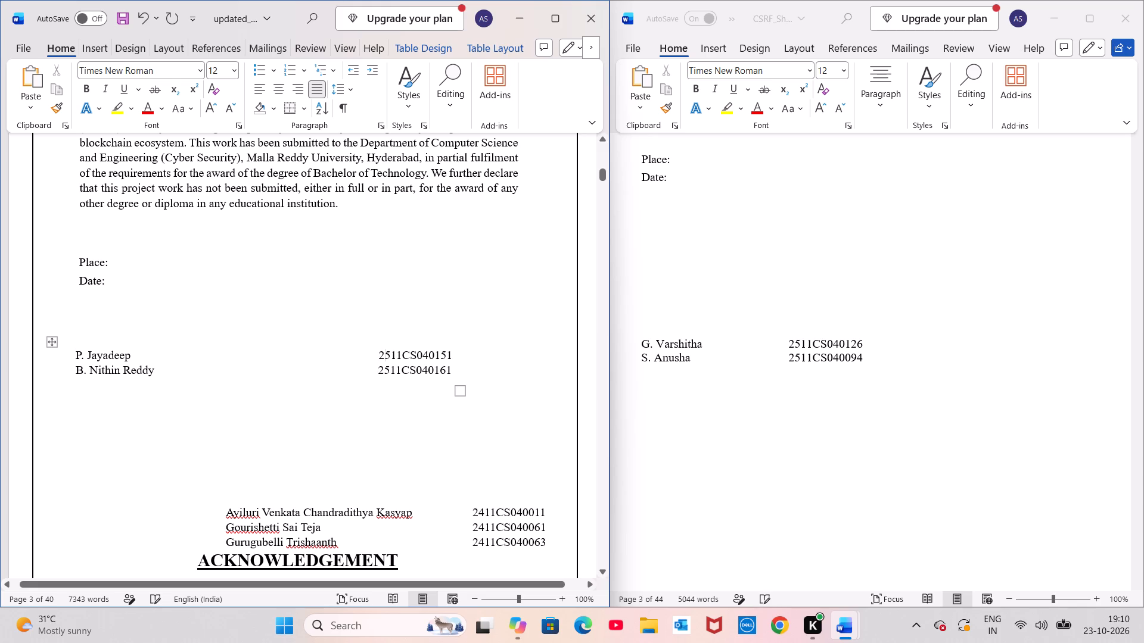
click(379, 353)
key(BackSpace)
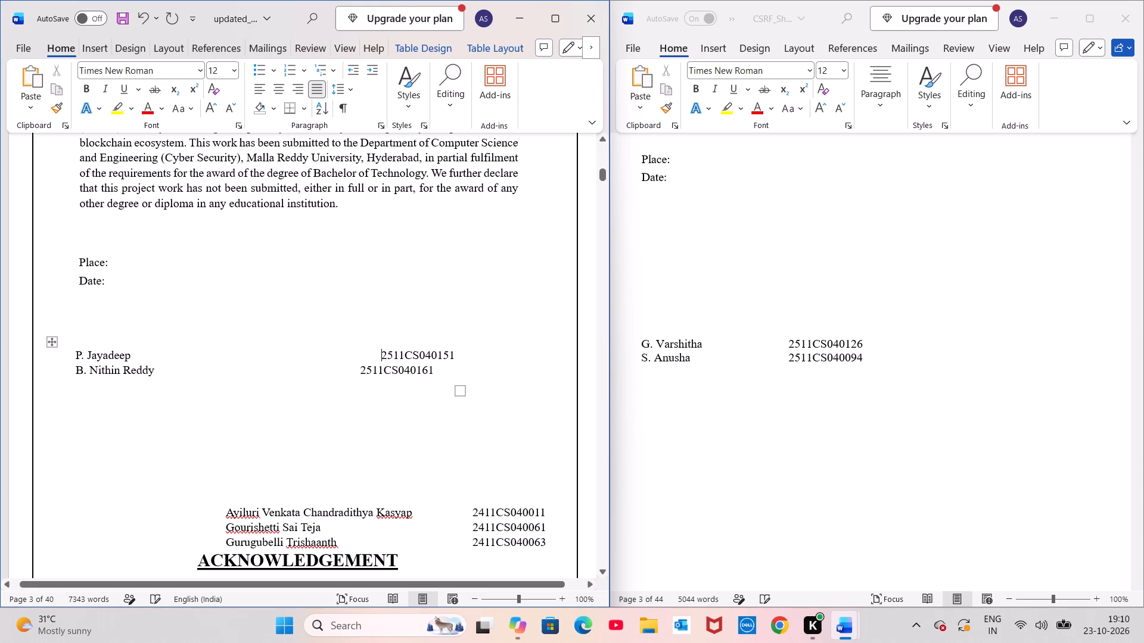
key(BackSpace)
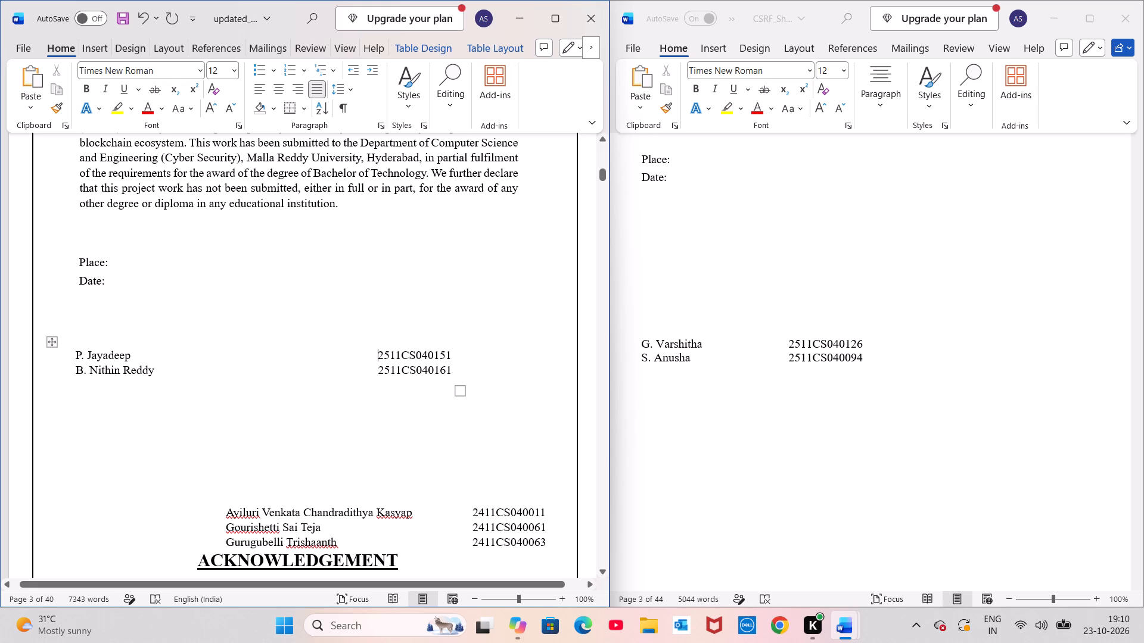
key(BackSpace)
key(BackSpace)
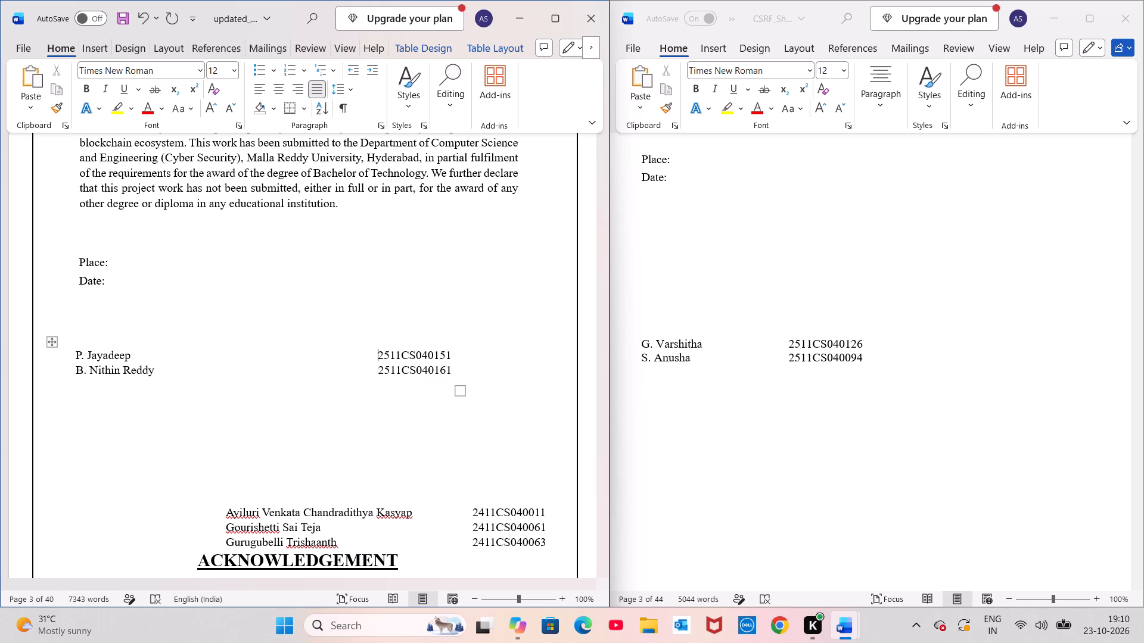
Copy the first student's roll number and paste it after that student's name, separated by a wide gap.
click(381, 353)
drag(381, 353, 421, 358)
key(ctrl+c)
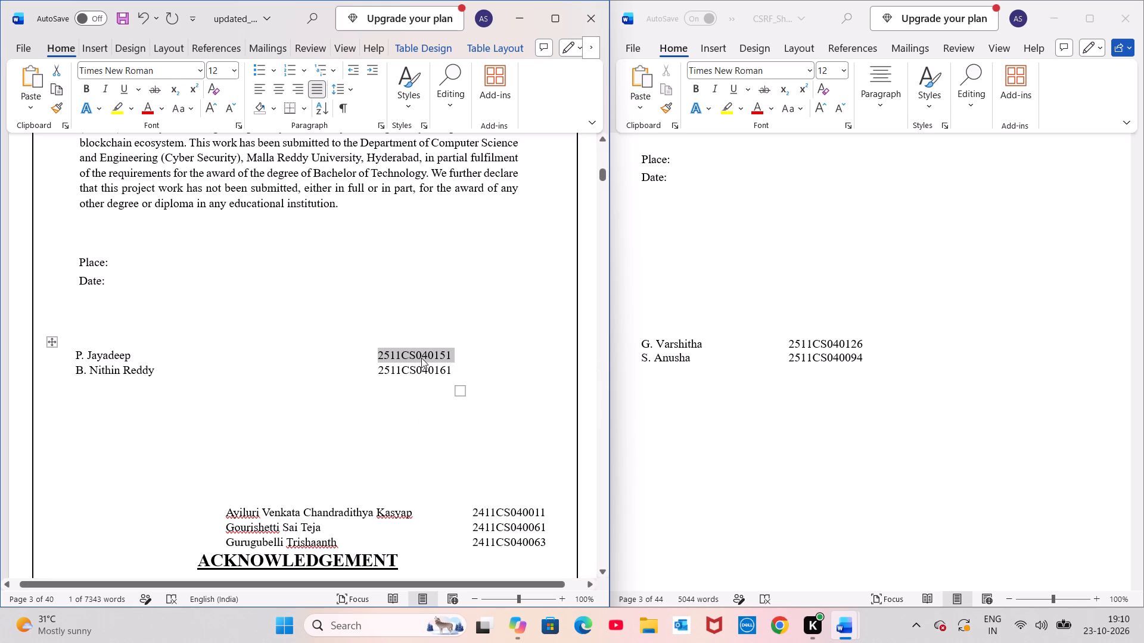
click(192, 352)
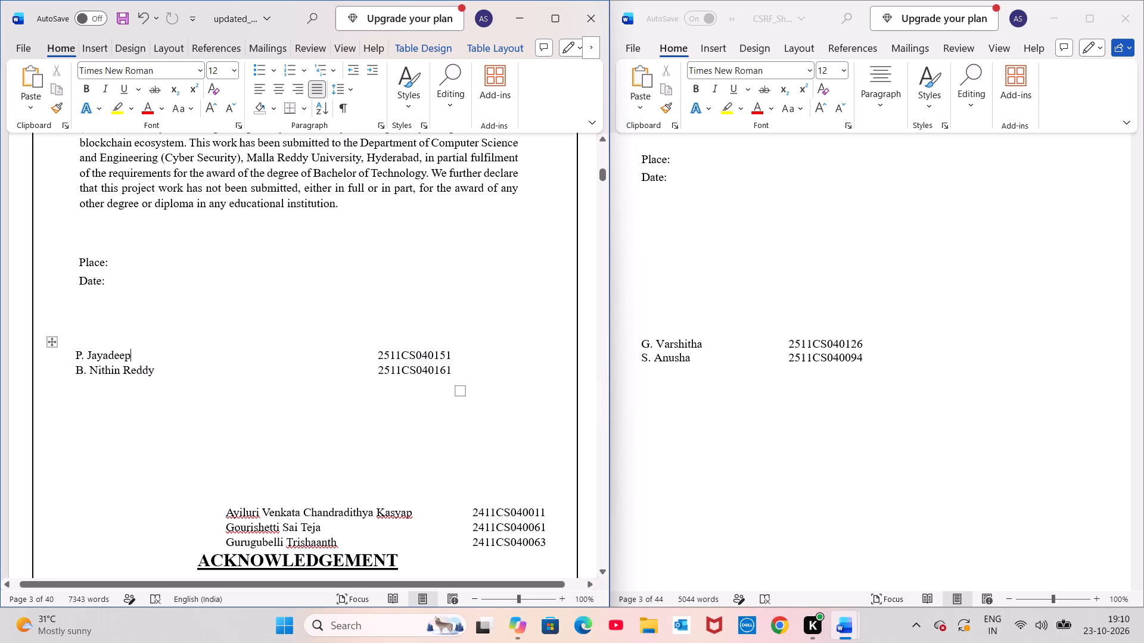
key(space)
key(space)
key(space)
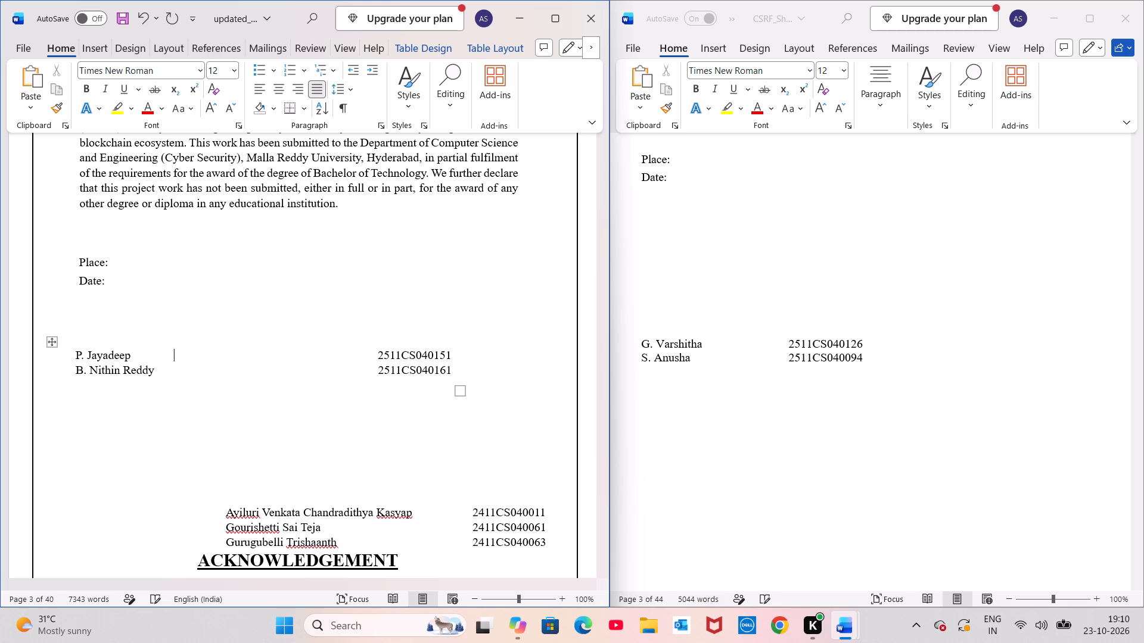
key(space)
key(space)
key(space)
key(ctrl+v)
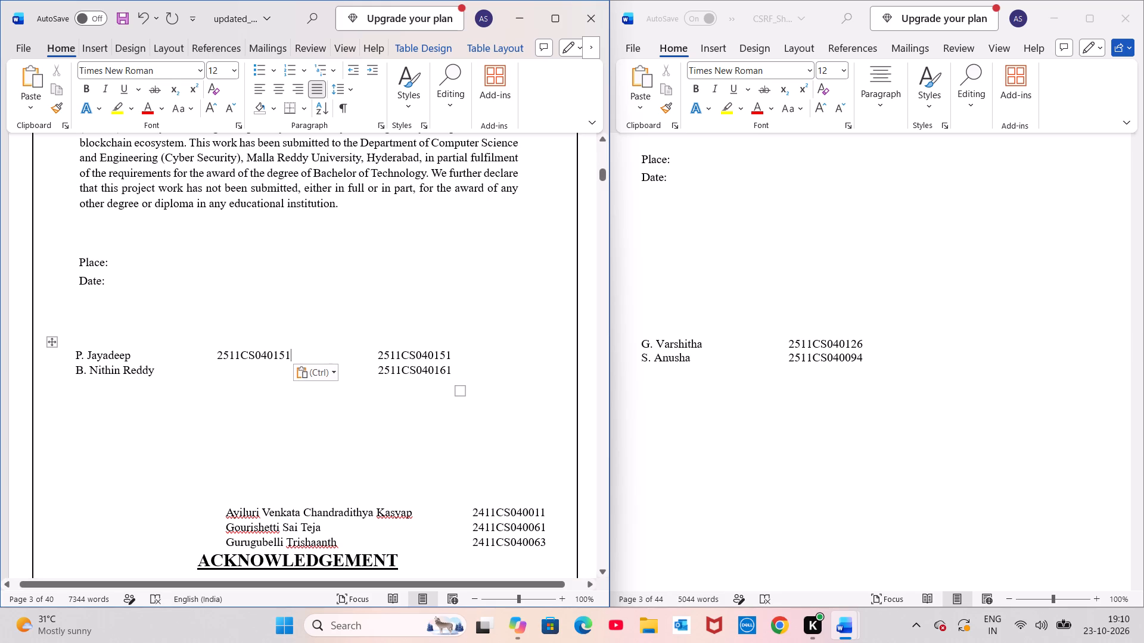
Copy the second student's roll number and pad the space after that name to line up with the roll number above.
click(380, 369)
drag(380, 369, 440, 376)
key(ctrl+c)
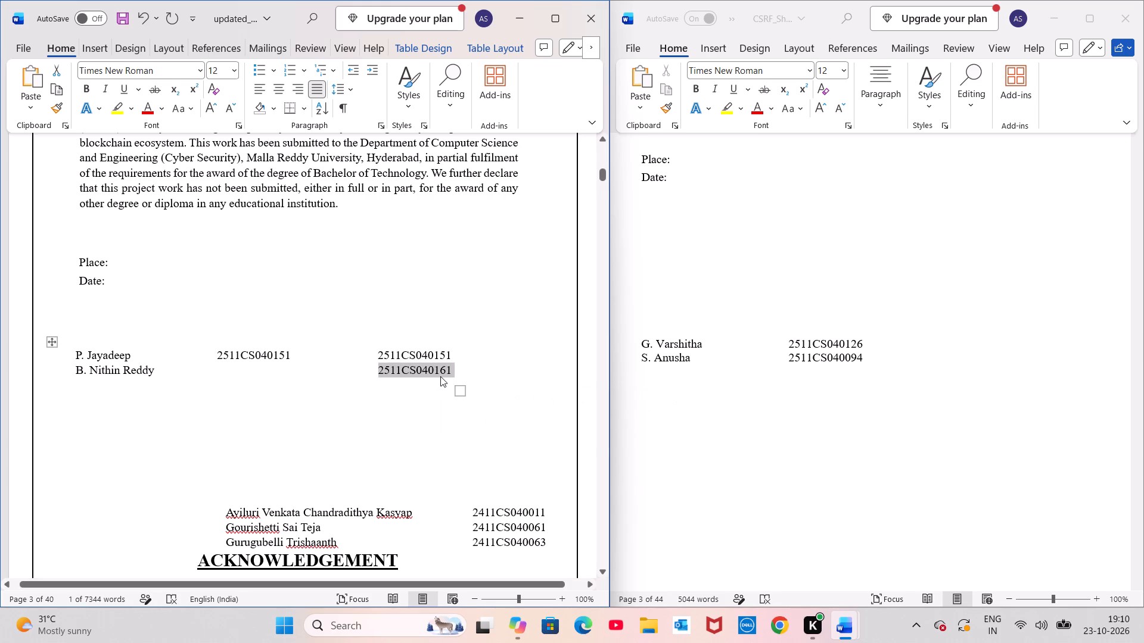
click(222, 367)
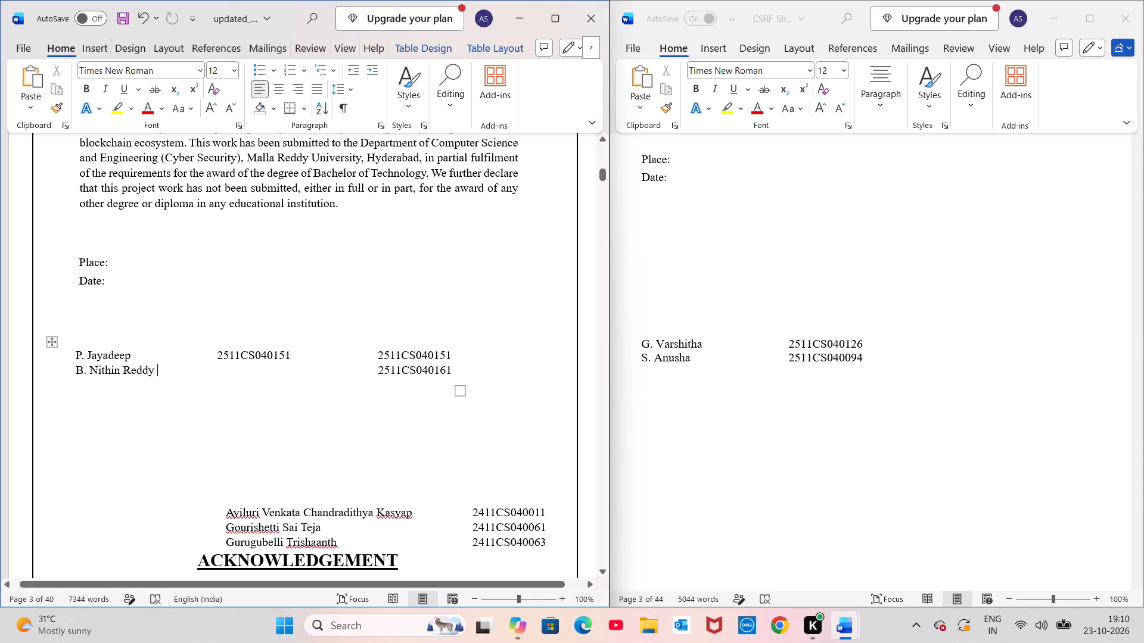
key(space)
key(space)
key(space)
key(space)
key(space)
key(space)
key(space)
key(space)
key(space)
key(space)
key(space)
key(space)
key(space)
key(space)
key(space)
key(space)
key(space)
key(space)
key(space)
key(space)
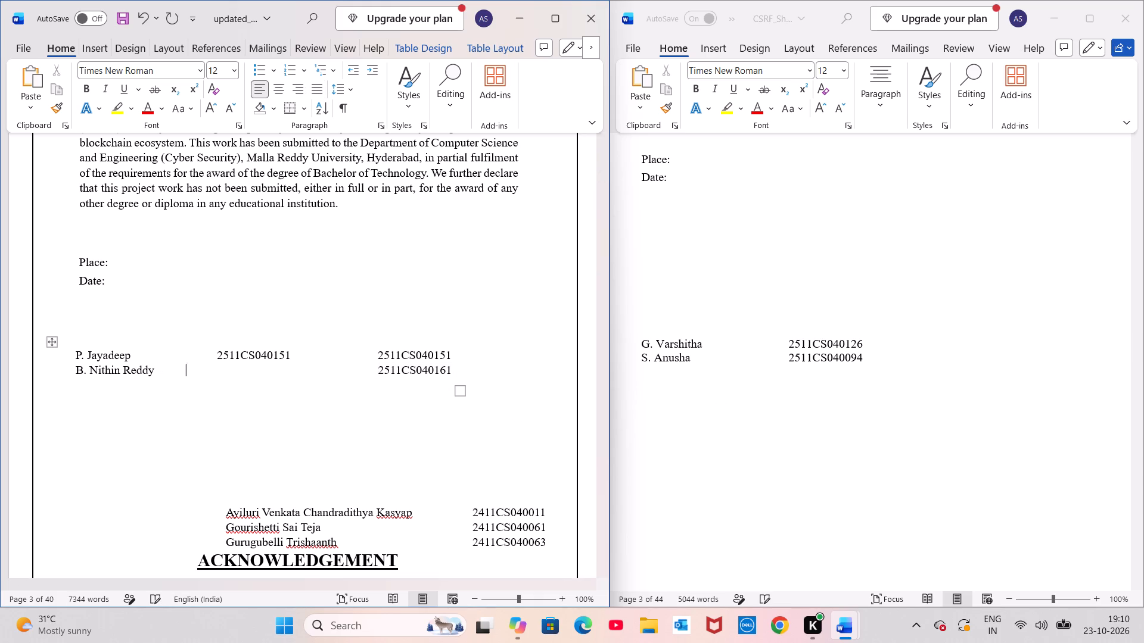
key(BackSpace)
key(BackSpace)
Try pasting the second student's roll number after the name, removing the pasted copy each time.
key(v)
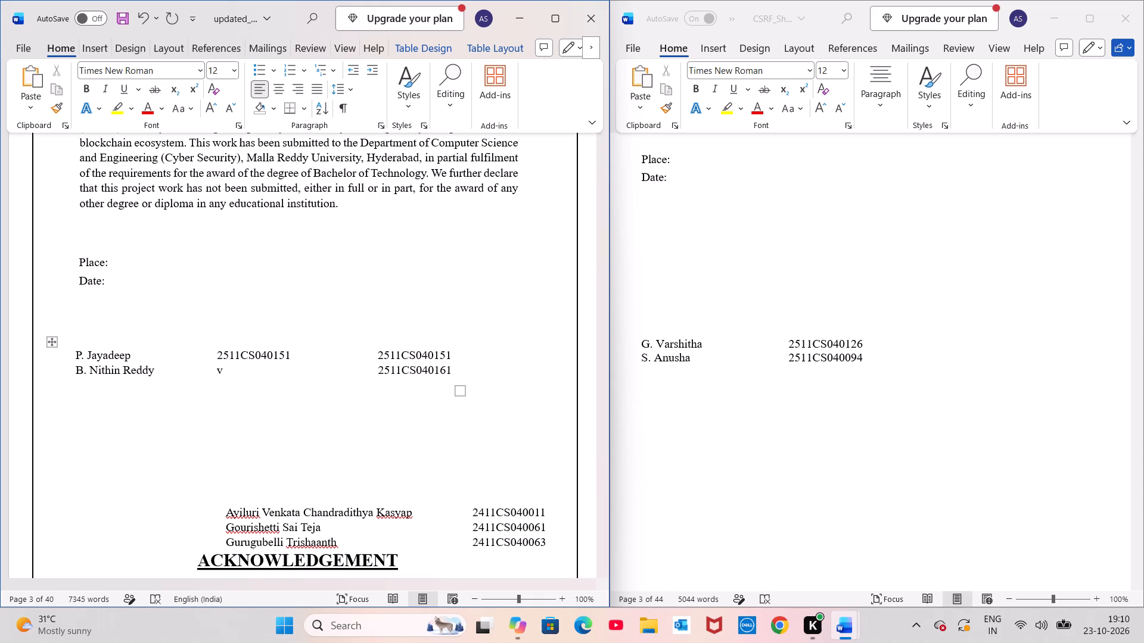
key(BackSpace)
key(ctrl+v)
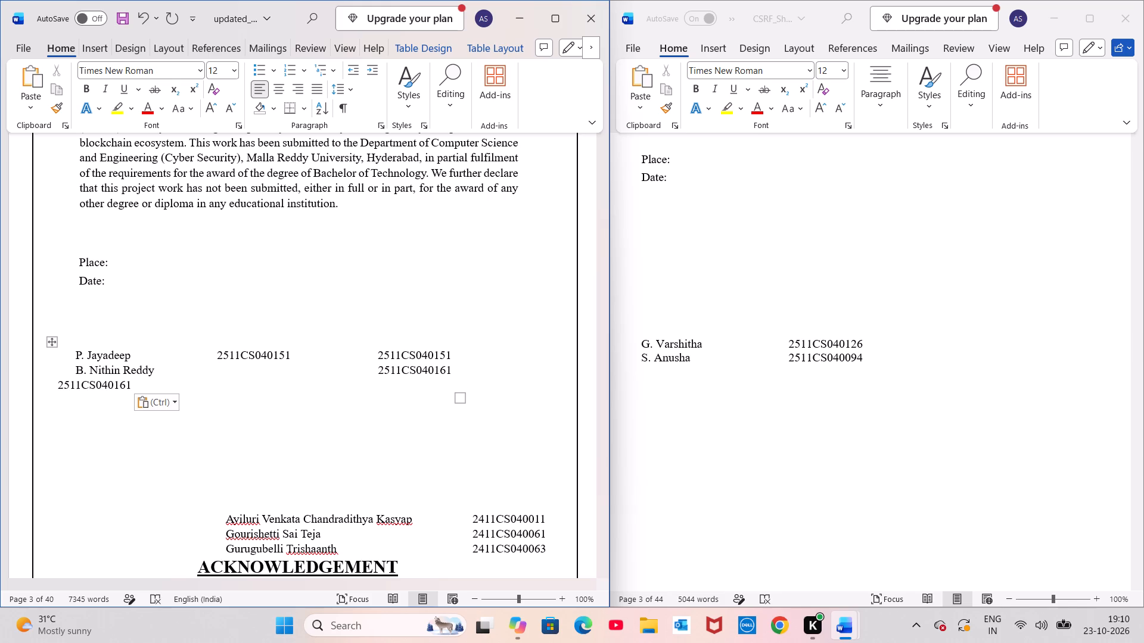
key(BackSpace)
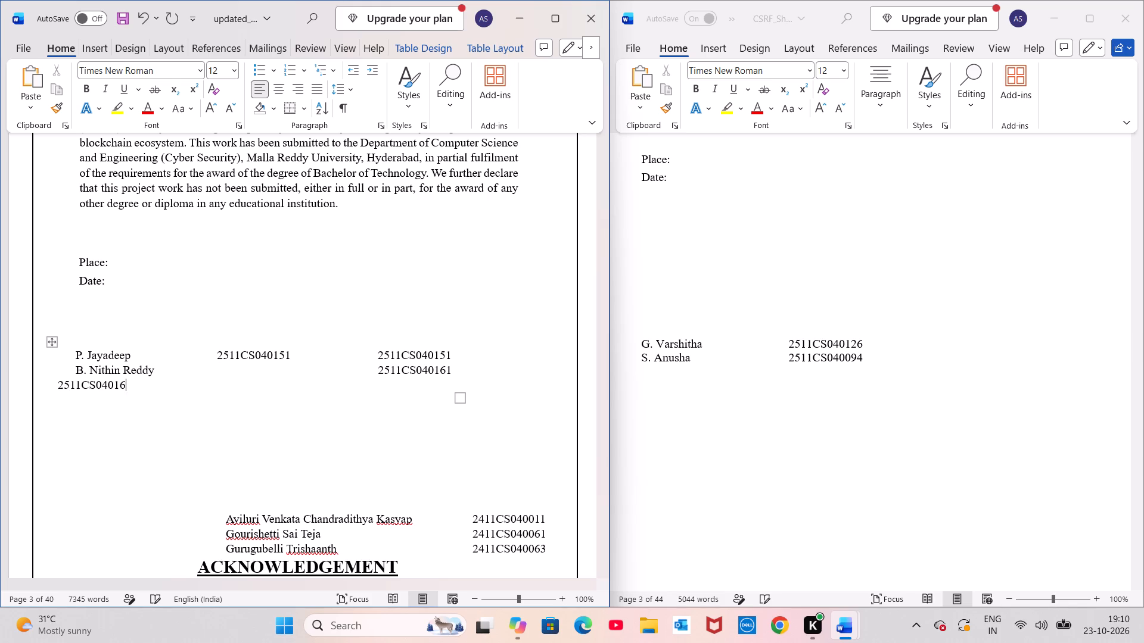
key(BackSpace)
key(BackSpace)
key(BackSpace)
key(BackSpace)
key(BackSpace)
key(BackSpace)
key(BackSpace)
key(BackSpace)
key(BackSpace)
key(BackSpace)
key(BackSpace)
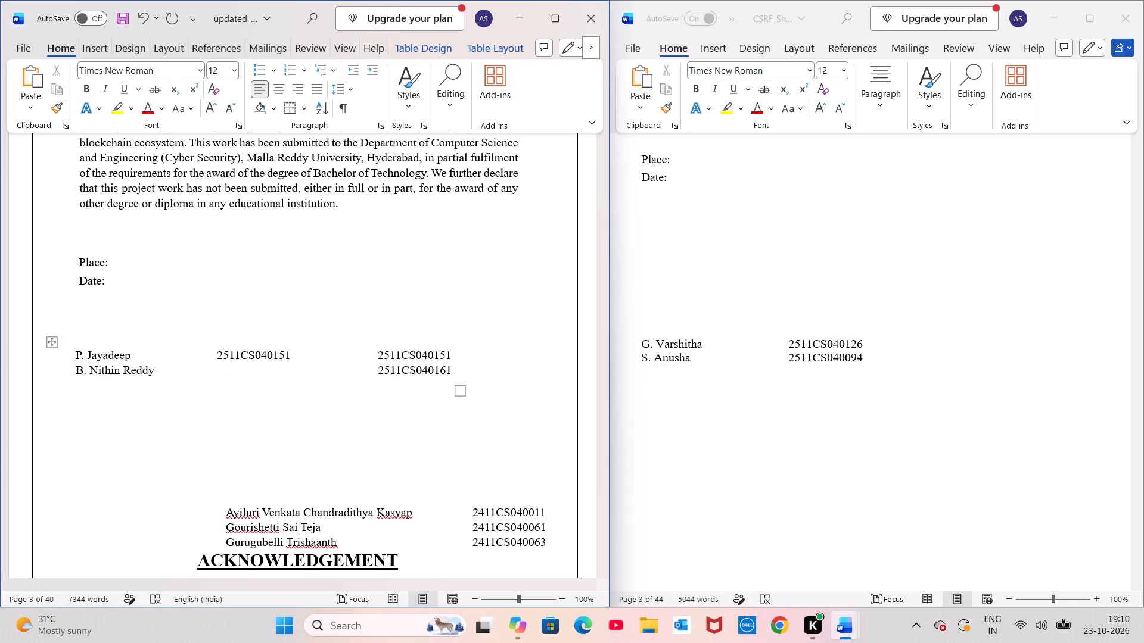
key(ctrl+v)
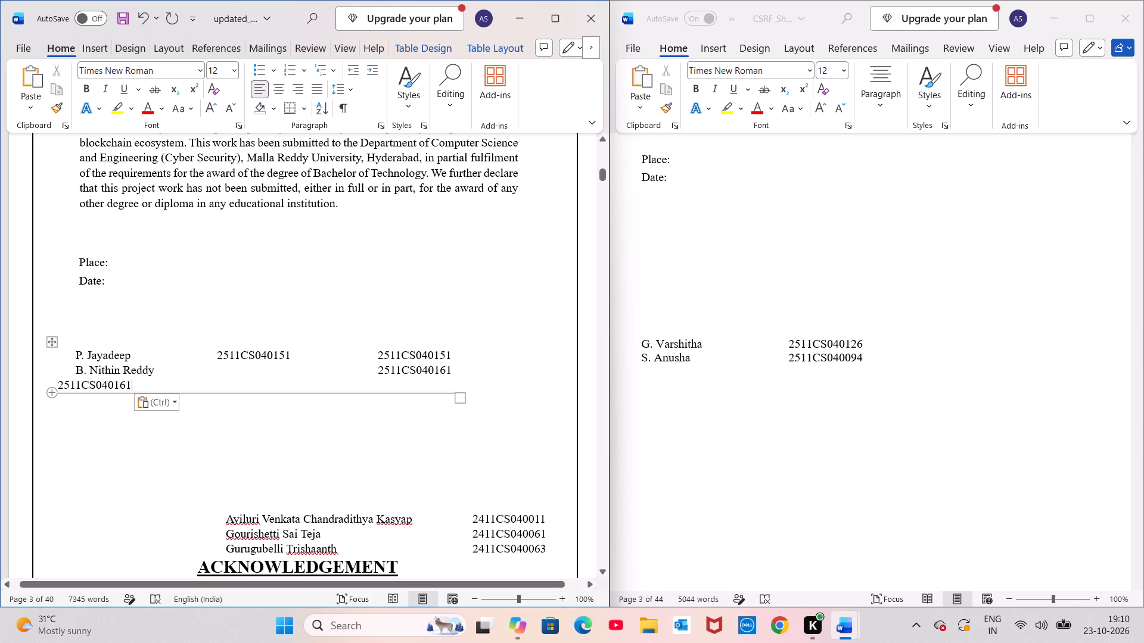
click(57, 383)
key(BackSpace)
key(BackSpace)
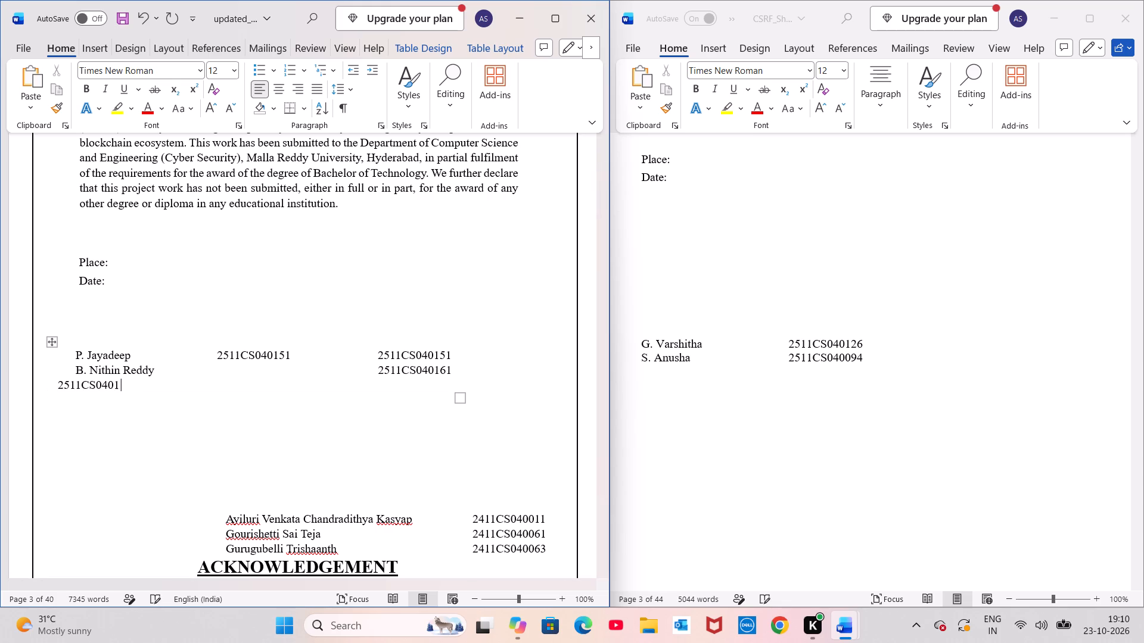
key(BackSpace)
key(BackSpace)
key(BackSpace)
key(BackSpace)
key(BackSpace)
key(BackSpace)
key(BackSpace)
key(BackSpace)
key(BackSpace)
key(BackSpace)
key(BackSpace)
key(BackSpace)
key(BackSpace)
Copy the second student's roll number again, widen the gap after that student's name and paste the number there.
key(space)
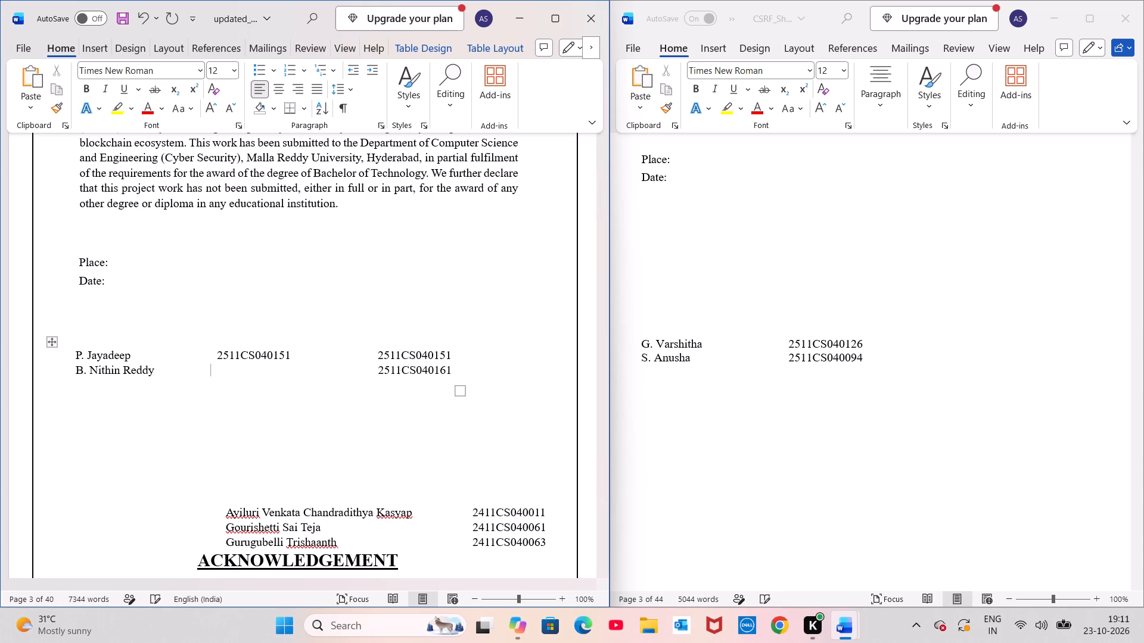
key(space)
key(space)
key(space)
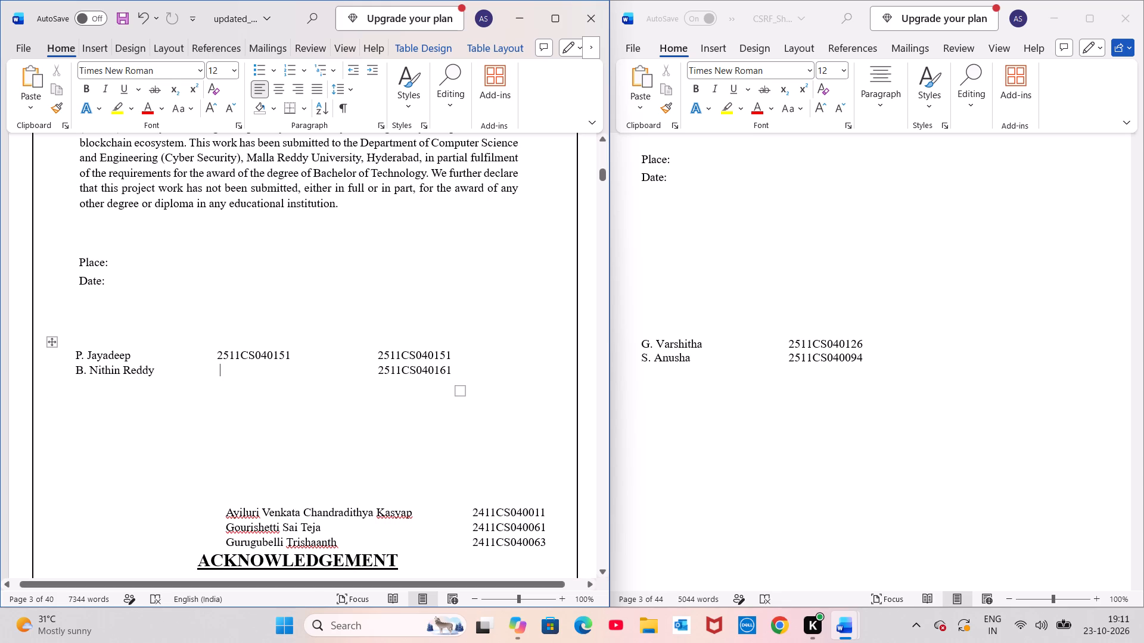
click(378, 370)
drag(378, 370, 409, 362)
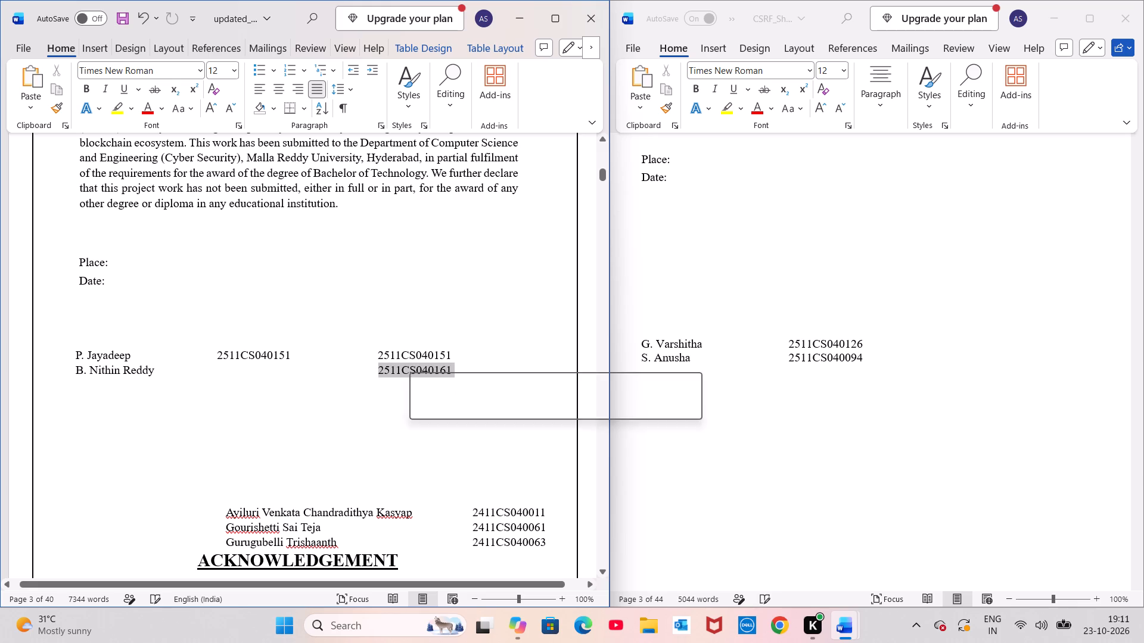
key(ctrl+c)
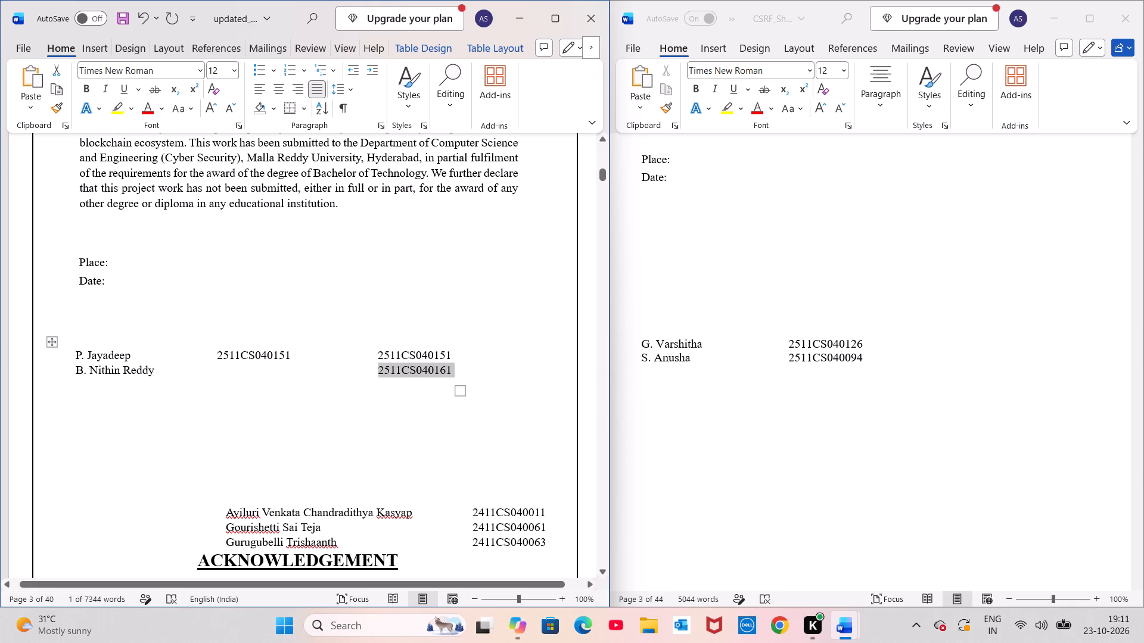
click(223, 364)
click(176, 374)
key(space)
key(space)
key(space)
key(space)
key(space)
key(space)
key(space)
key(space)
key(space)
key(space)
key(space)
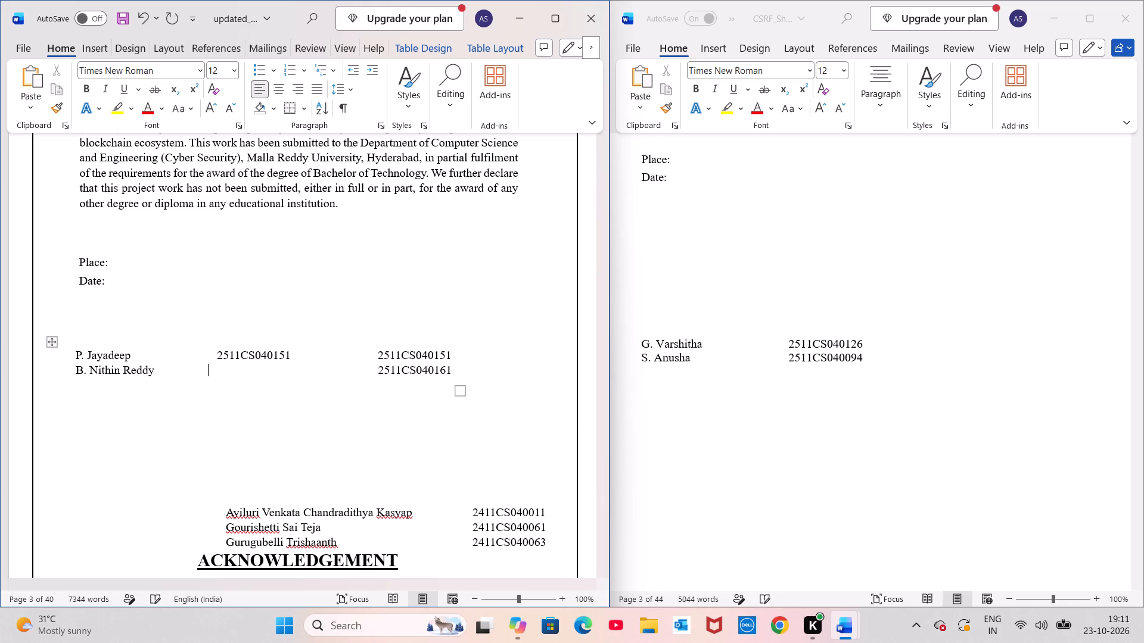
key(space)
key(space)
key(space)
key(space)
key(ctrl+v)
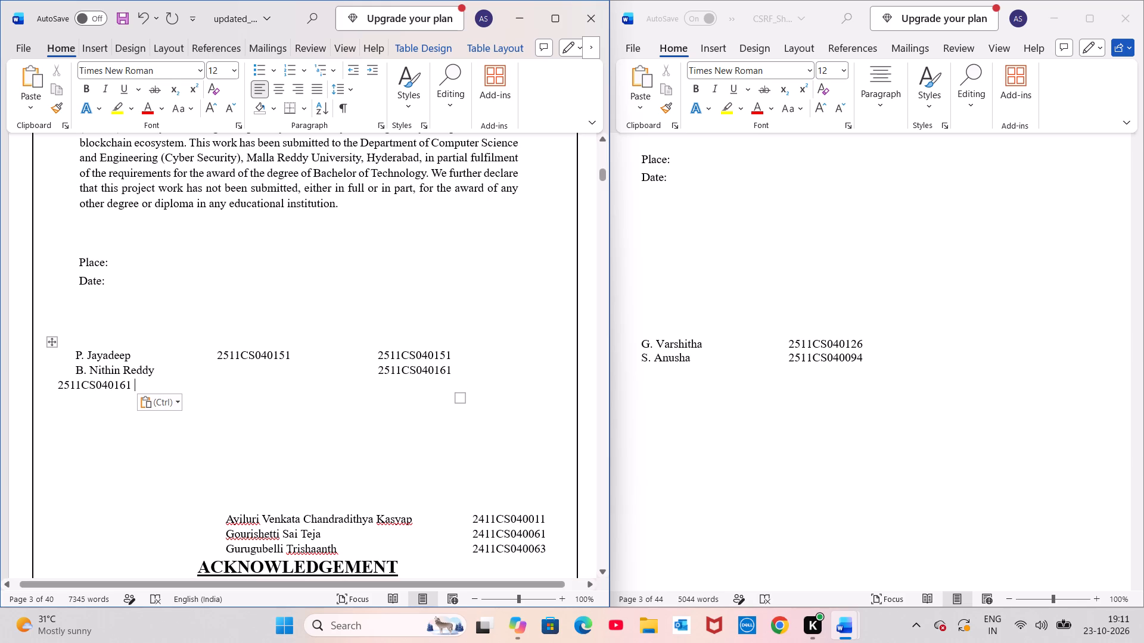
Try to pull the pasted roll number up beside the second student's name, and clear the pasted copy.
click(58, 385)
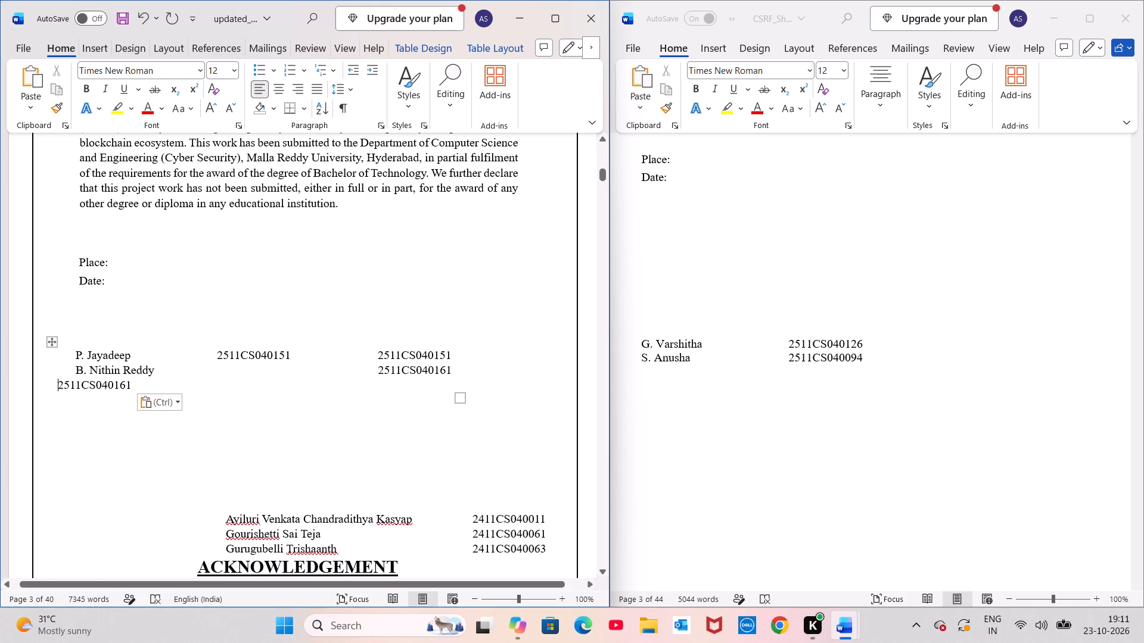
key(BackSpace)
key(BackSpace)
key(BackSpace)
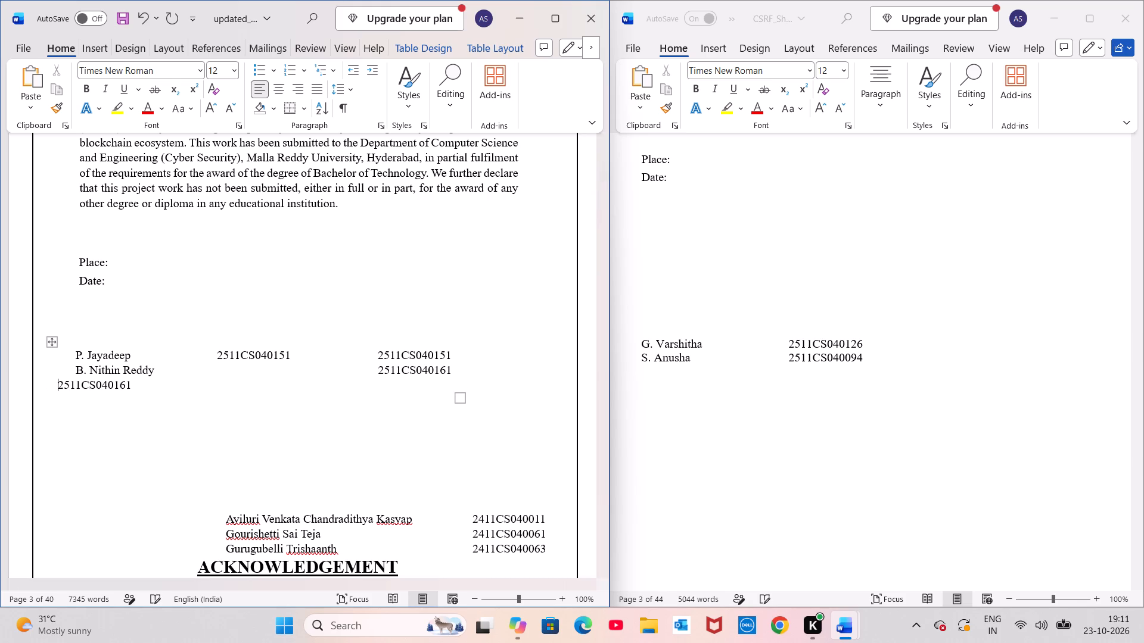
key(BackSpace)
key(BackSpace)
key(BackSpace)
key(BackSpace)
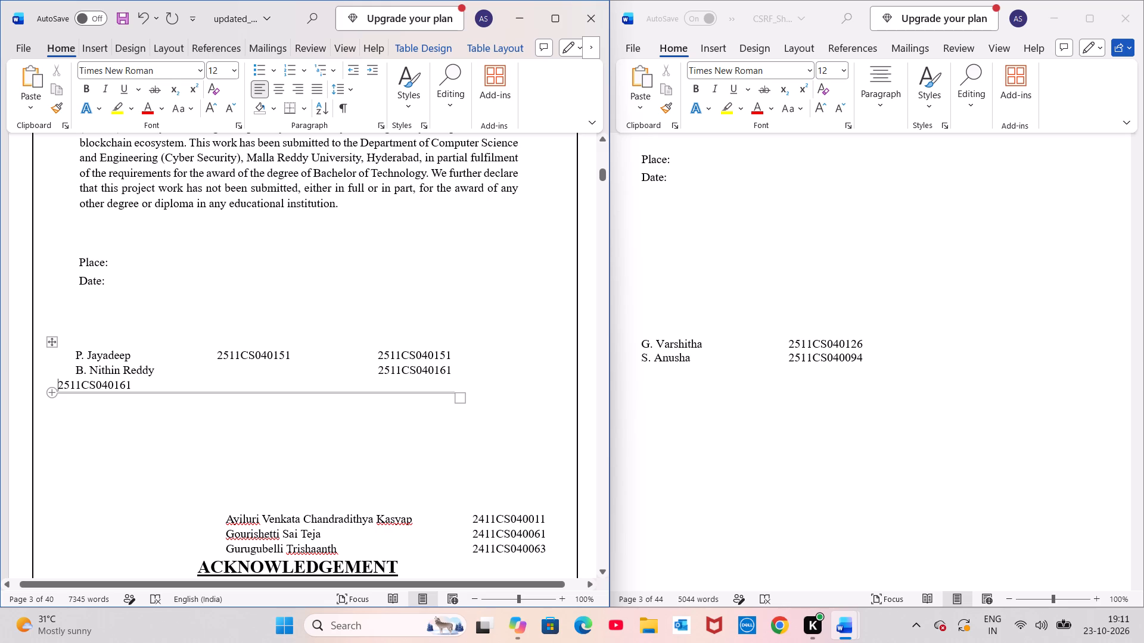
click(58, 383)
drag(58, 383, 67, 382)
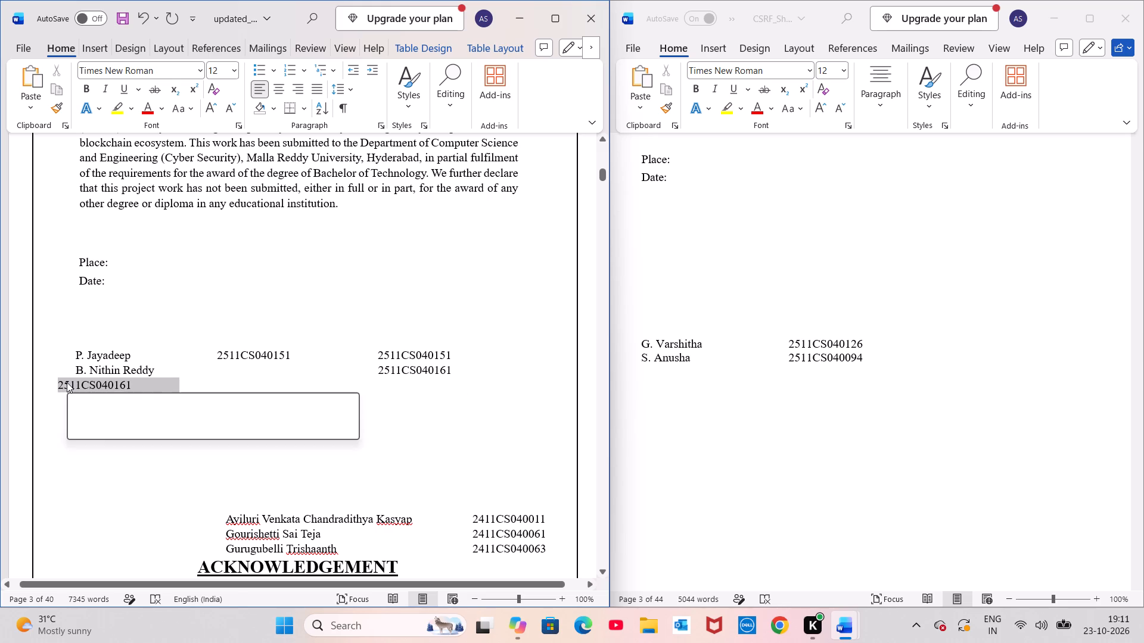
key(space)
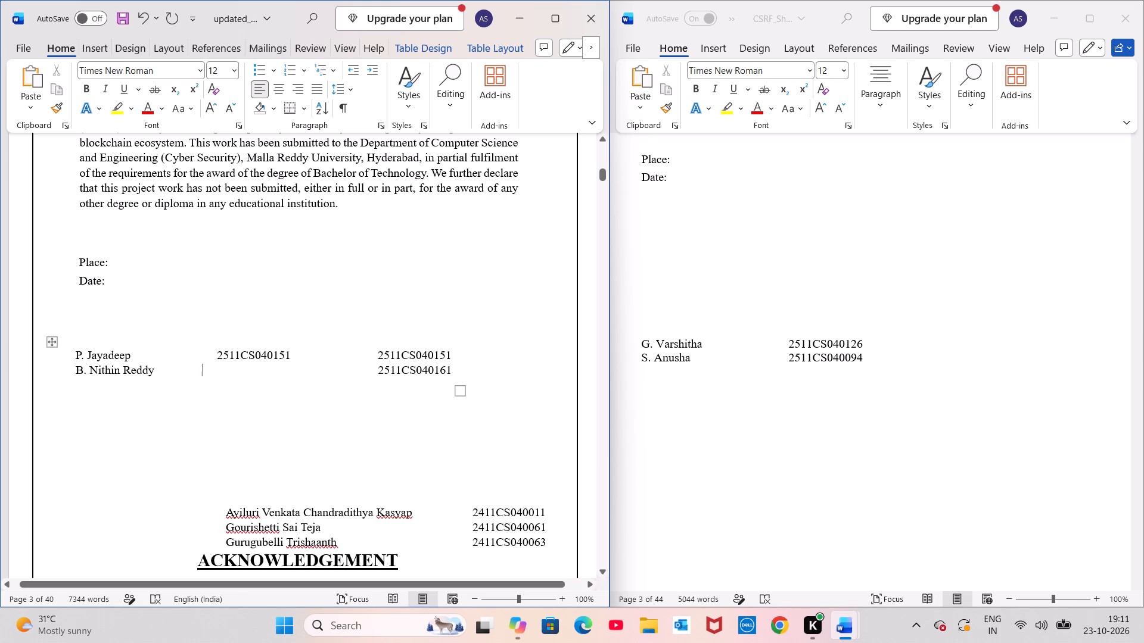
Delete the second student's original roll number from the far column of the student list.
click(377, 369)
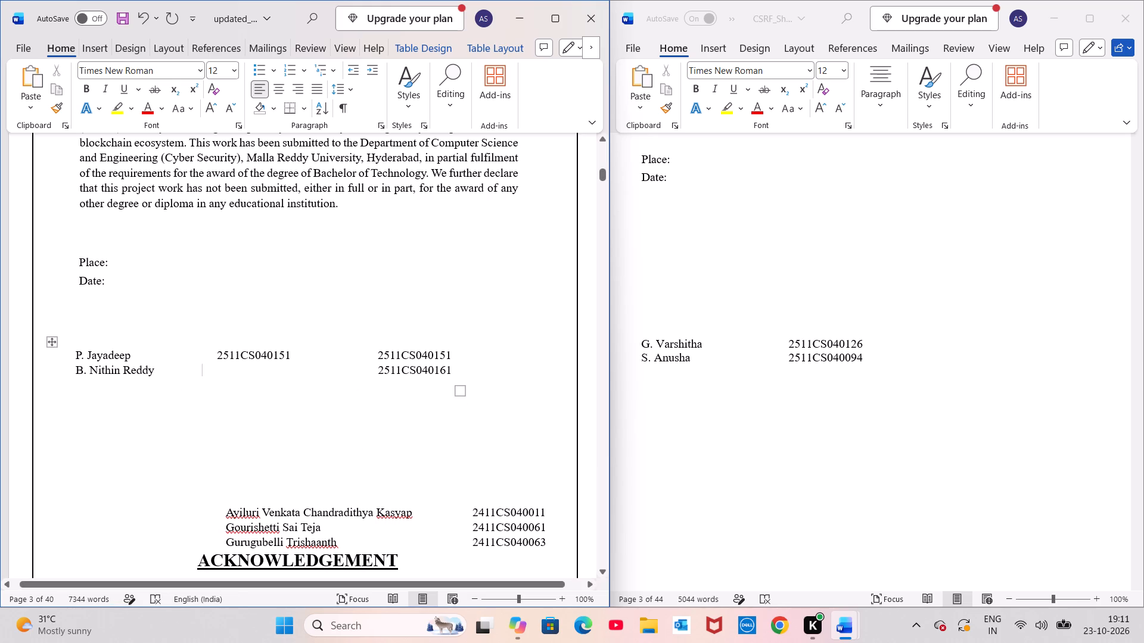
click(390, 369)
key(BackSpace)
key(BackSpace)
key(BackSpace)
key(BackSpace)
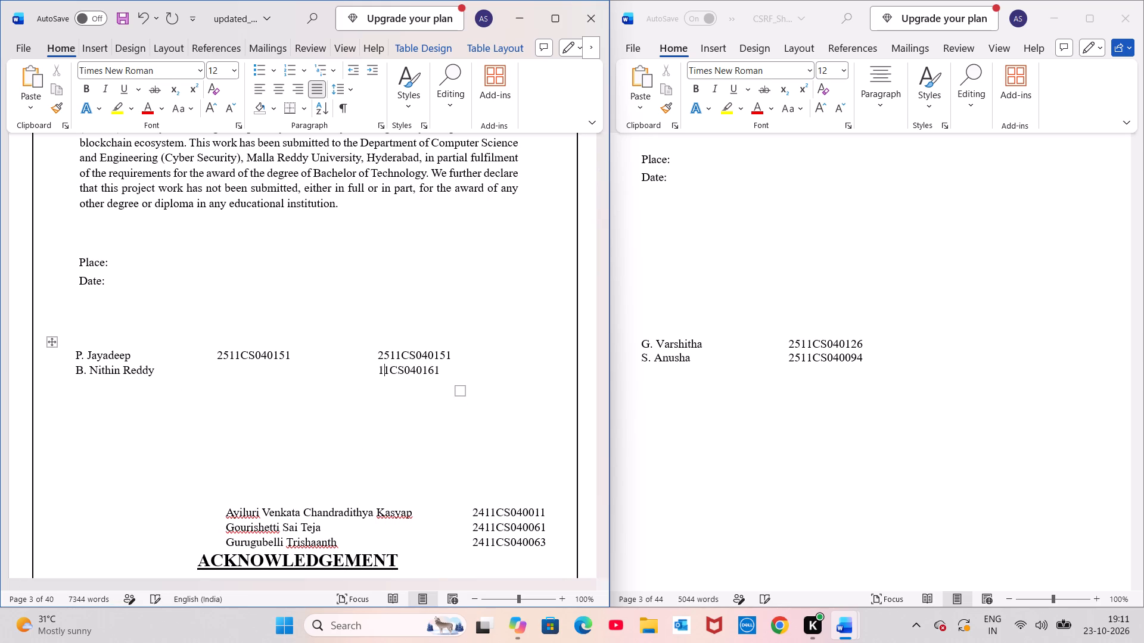
key(BackSpace)
key(BackSpace)
key(BackSpace)
key(BackSpace)
key(BackSpace)
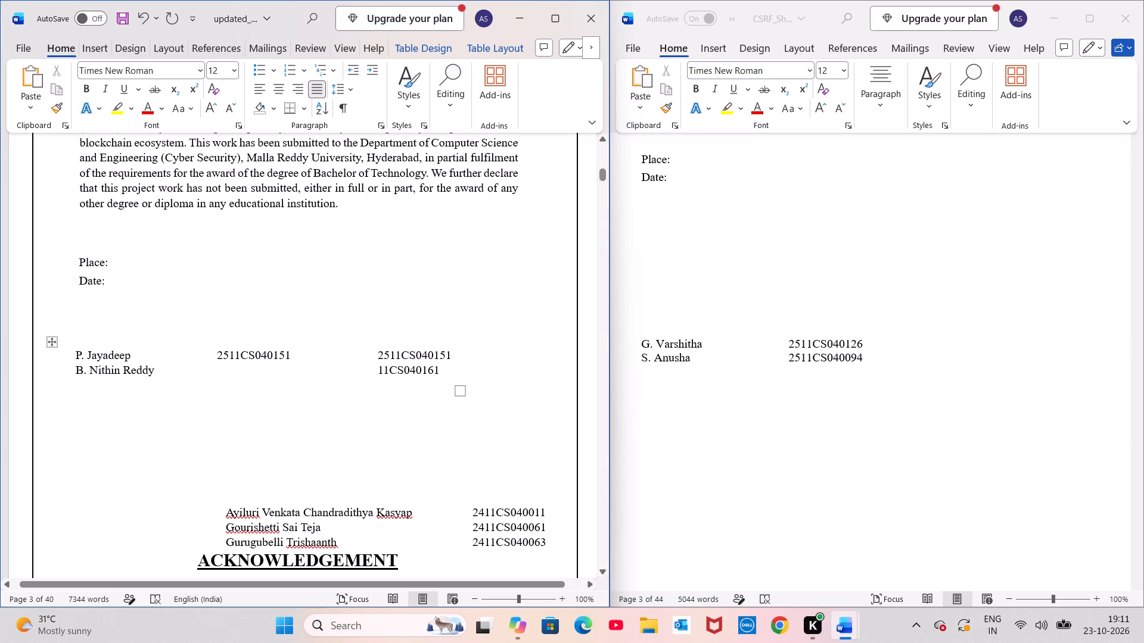
click(447, 366)
key(BackSpace)
key(BackSpace)
key(BackSpace)
key(BackSpace)
key(BackSpace)
key(BackSpace)
key(BackSpace)
key(BackSpace)
key(BackSpace)
key(BackSpace)
key(BackSpace)
key(BackSpace)
key(BackSpace)
key(BackSpace)
key(BackSpace)
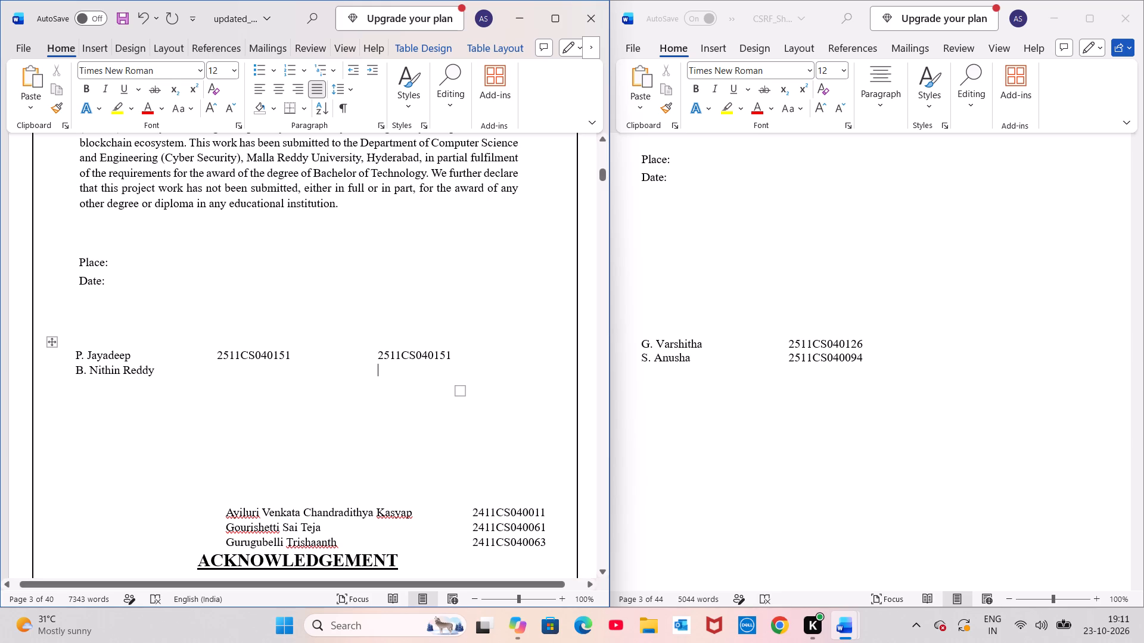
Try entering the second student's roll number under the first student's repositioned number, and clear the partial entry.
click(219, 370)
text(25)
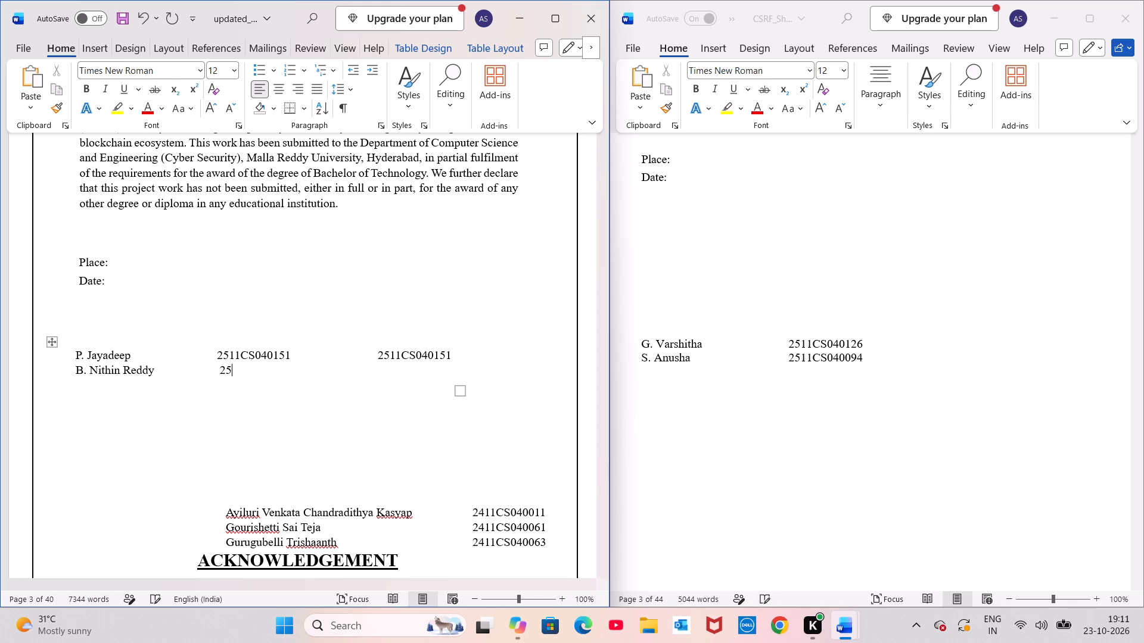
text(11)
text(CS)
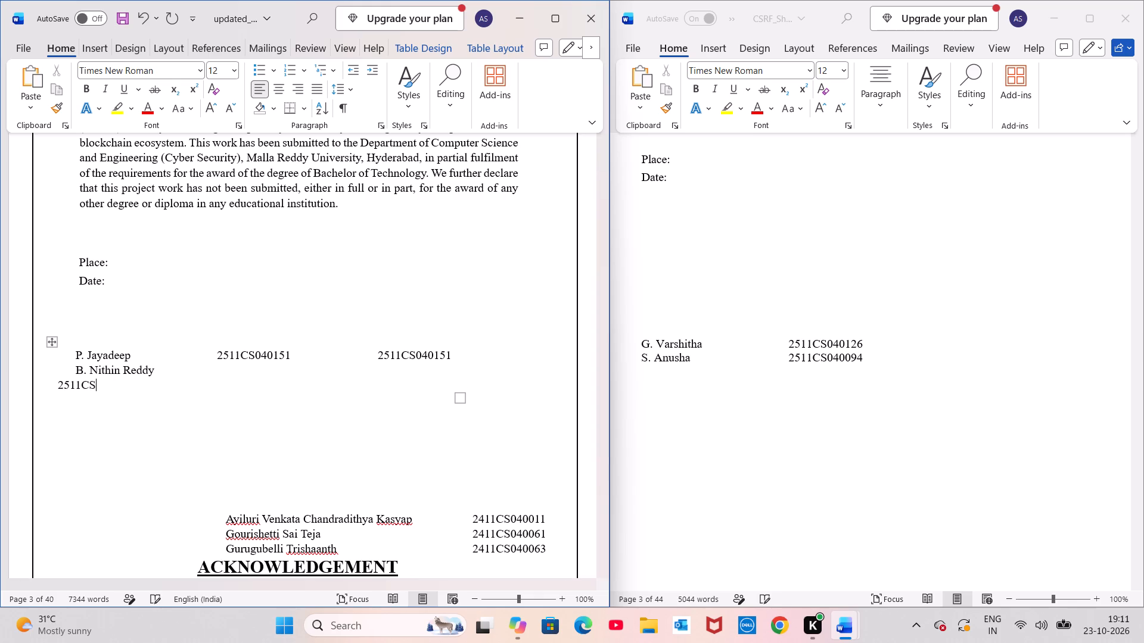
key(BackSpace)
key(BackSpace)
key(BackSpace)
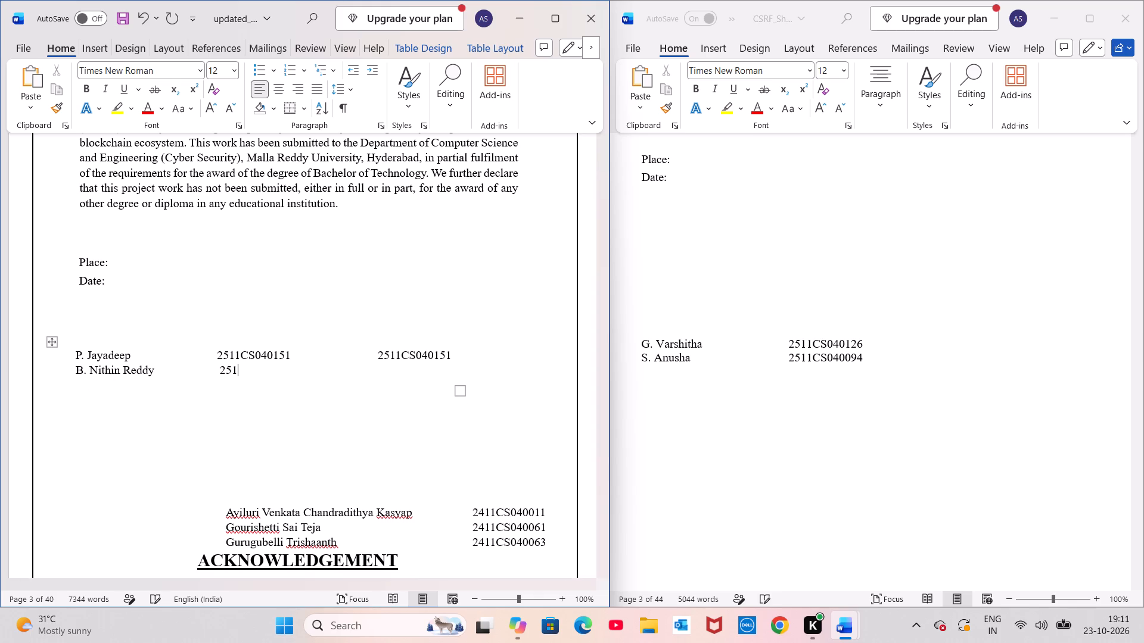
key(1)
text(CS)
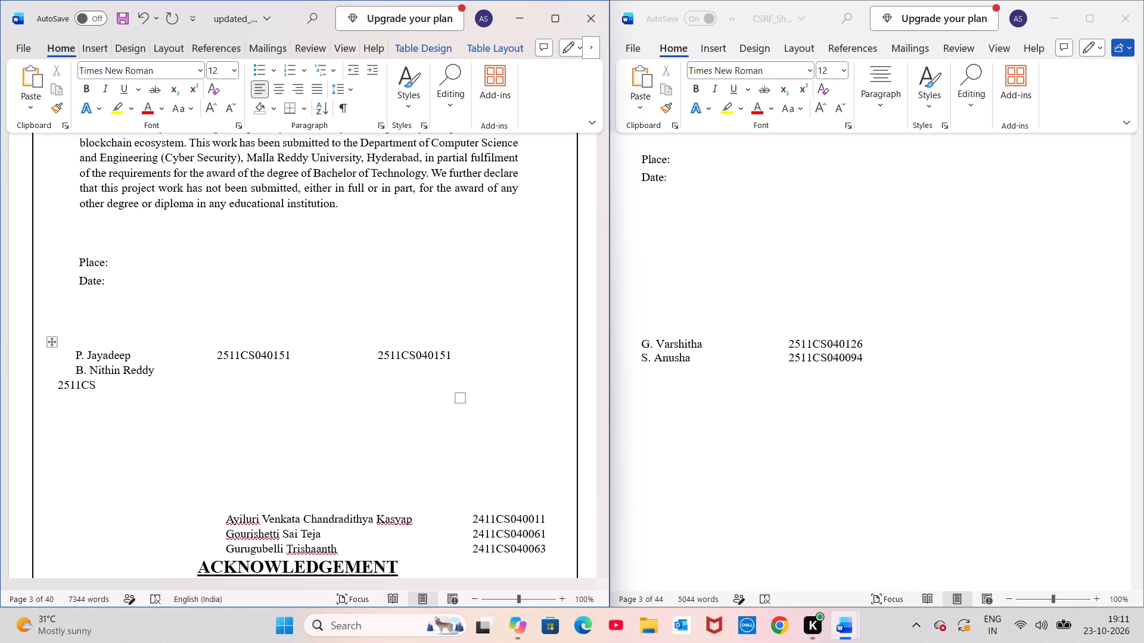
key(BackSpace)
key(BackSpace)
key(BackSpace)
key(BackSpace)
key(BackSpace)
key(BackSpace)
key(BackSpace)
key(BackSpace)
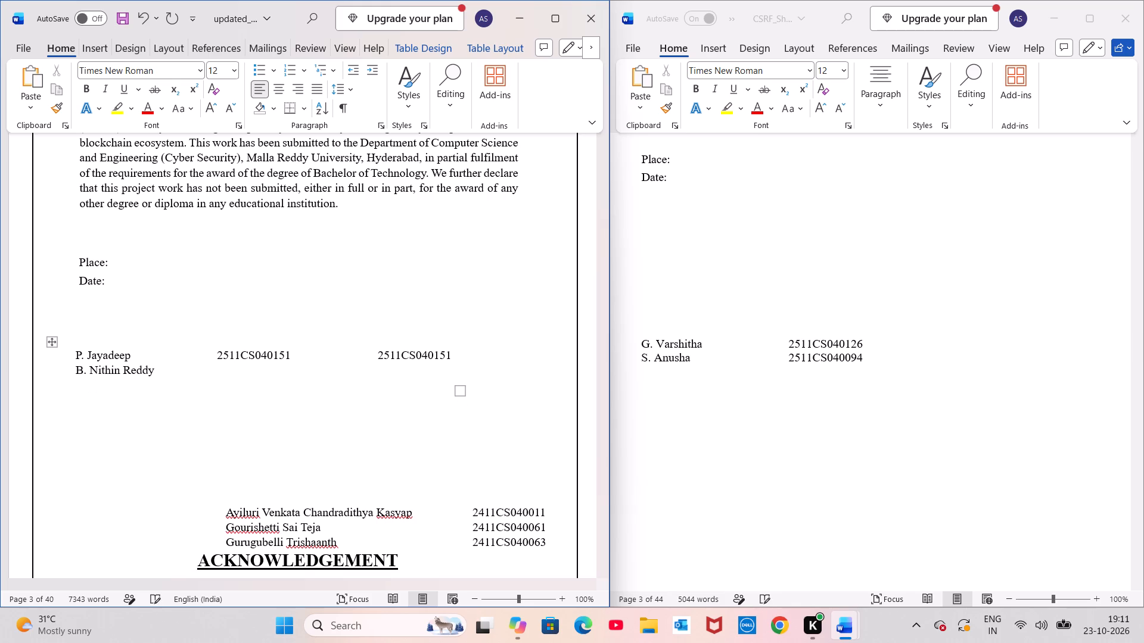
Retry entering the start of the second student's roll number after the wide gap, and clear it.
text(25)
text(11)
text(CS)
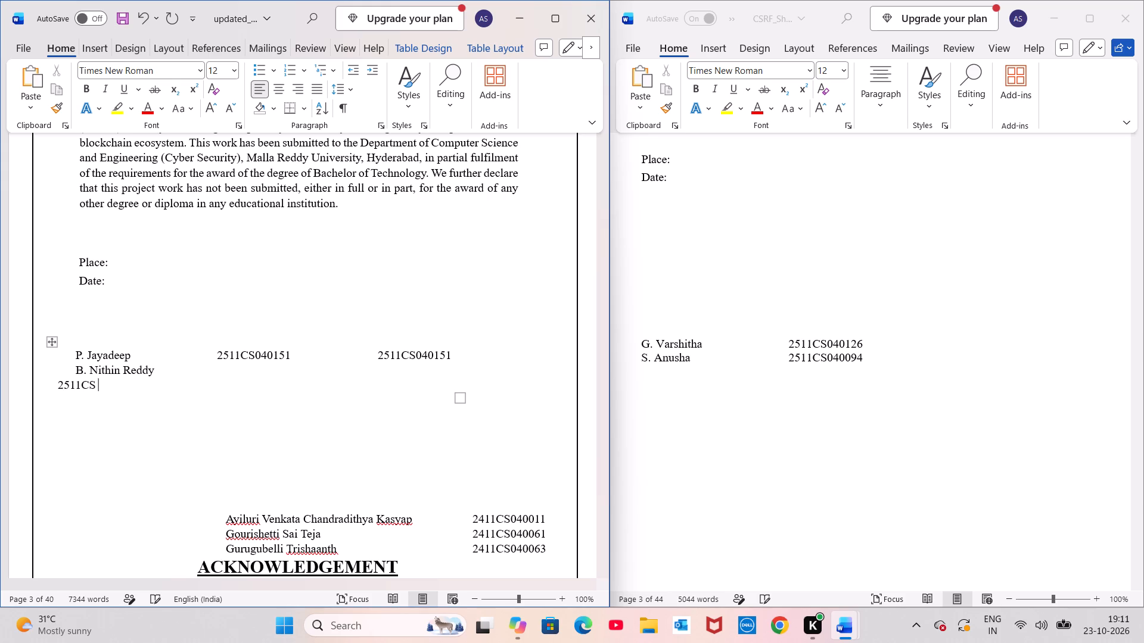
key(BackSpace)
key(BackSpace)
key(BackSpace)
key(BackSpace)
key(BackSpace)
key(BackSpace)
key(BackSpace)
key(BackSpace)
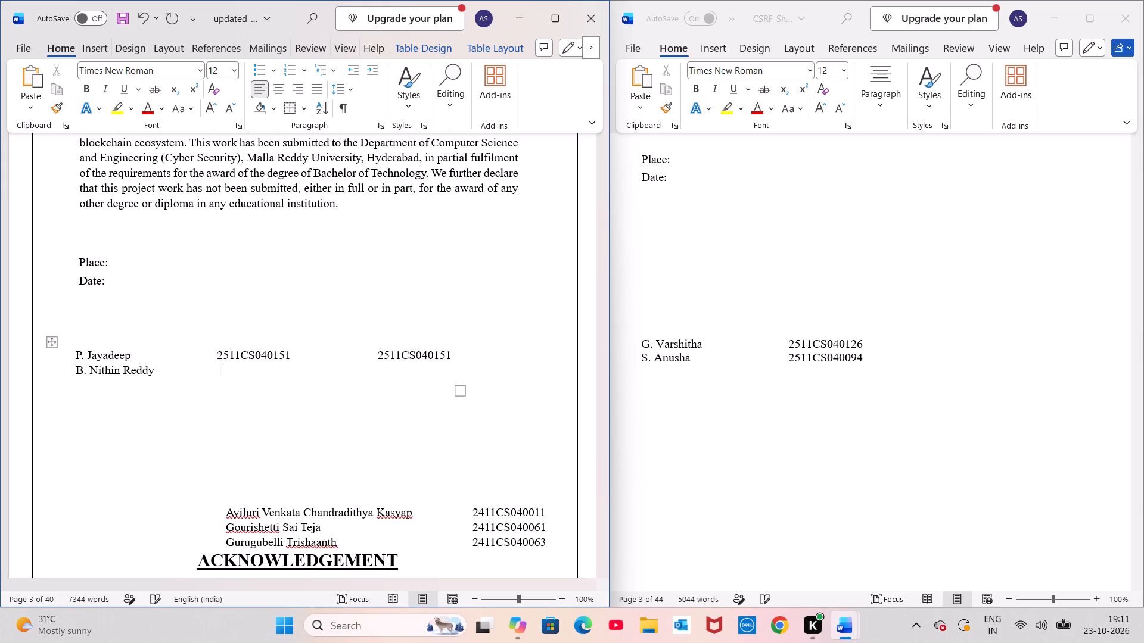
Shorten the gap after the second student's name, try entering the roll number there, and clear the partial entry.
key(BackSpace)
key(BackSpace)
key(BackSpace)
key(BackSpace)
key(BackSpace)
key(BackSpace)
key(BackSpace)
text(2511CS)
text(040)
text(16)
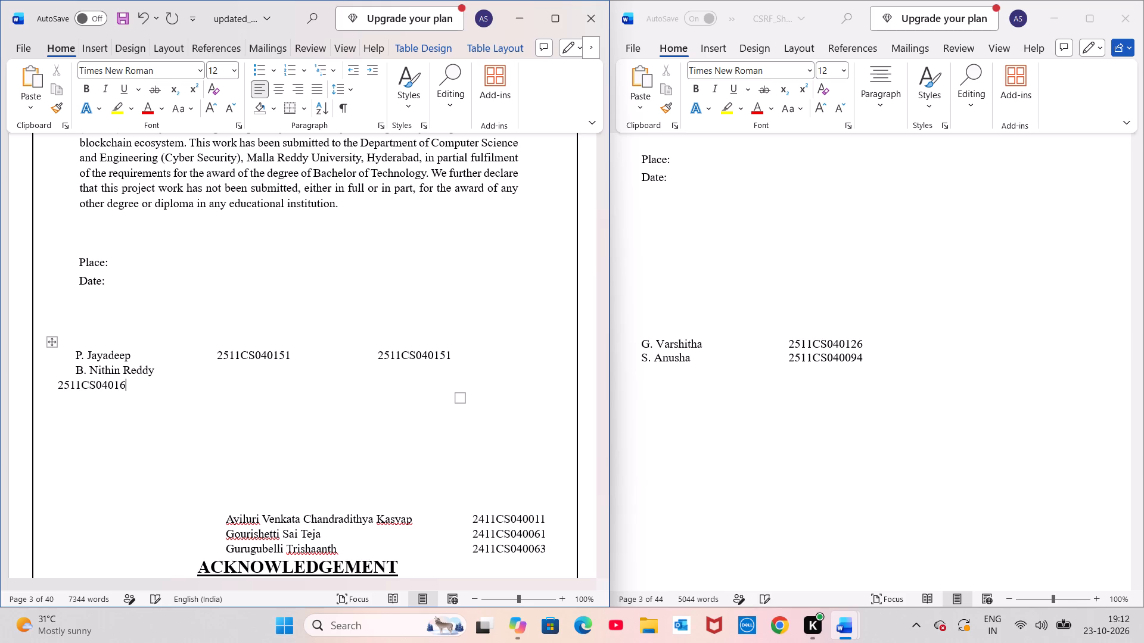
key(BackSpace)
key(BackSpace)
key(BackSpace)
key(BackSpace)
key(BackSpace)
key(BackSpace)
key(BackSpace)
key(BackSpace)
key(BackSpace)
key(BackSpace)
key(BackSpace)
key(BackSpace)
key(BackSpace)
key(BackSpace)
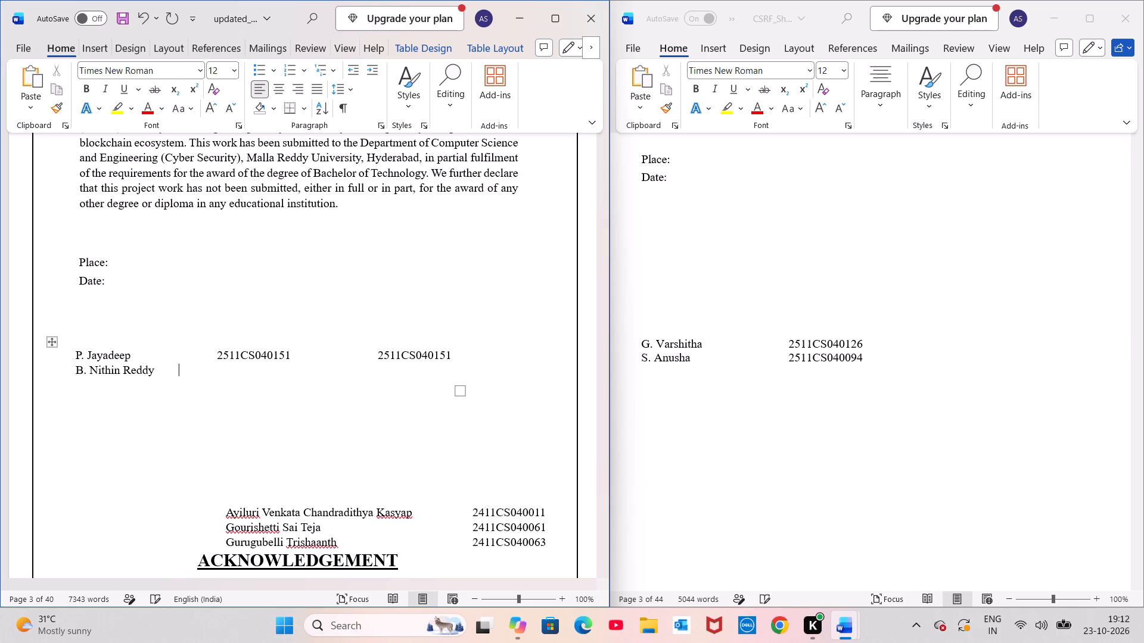
Reduce the gap after the second student's name to a few spaces and enter that student's full roll number.
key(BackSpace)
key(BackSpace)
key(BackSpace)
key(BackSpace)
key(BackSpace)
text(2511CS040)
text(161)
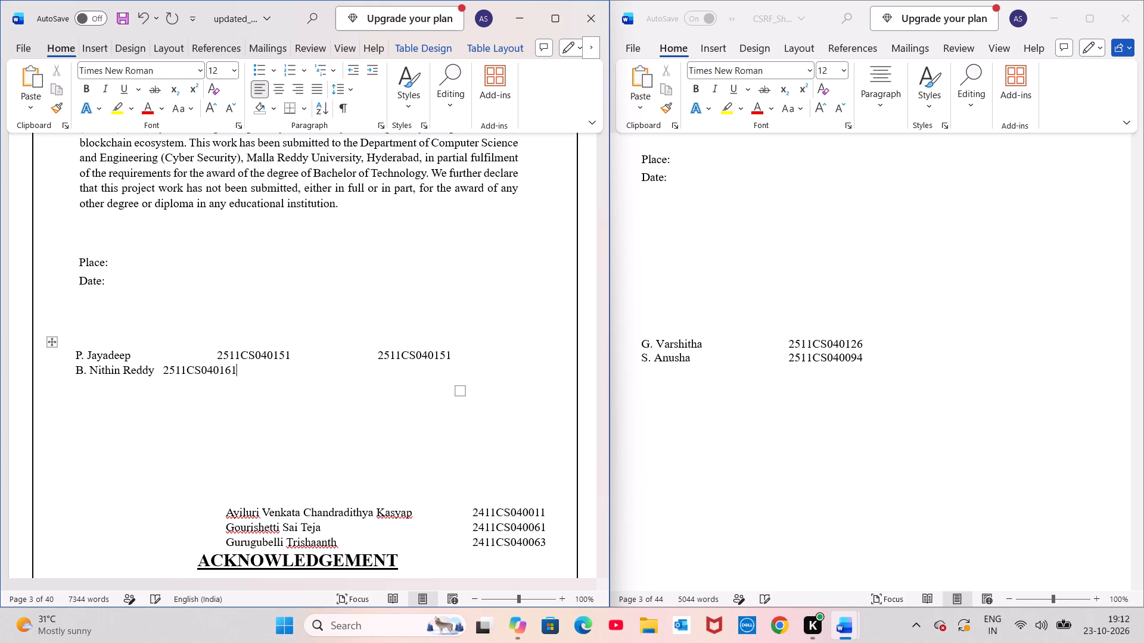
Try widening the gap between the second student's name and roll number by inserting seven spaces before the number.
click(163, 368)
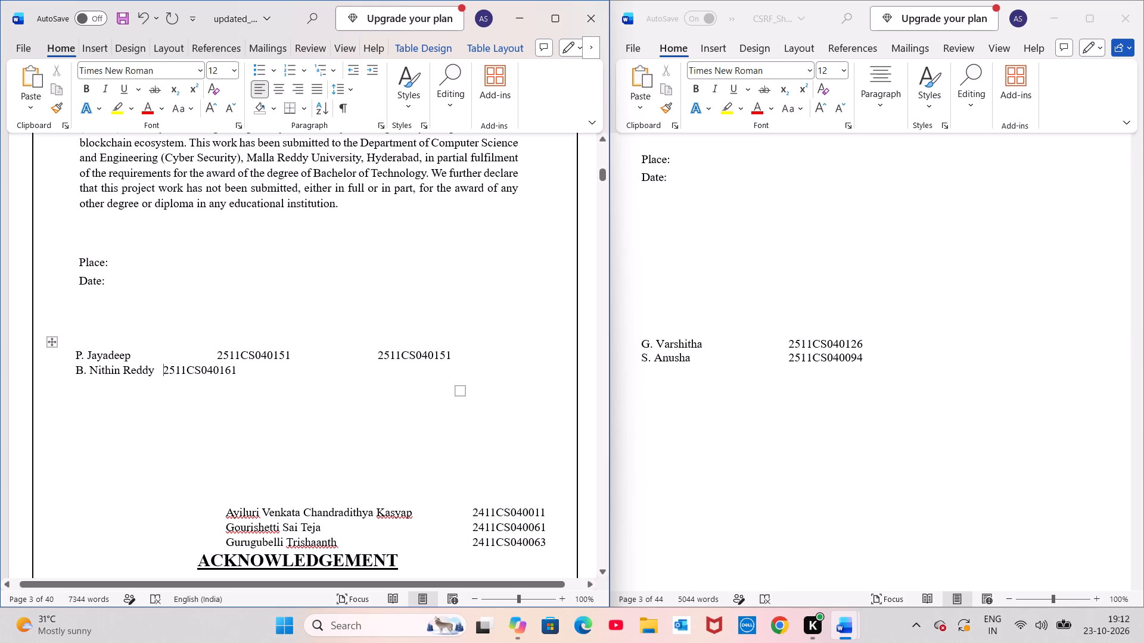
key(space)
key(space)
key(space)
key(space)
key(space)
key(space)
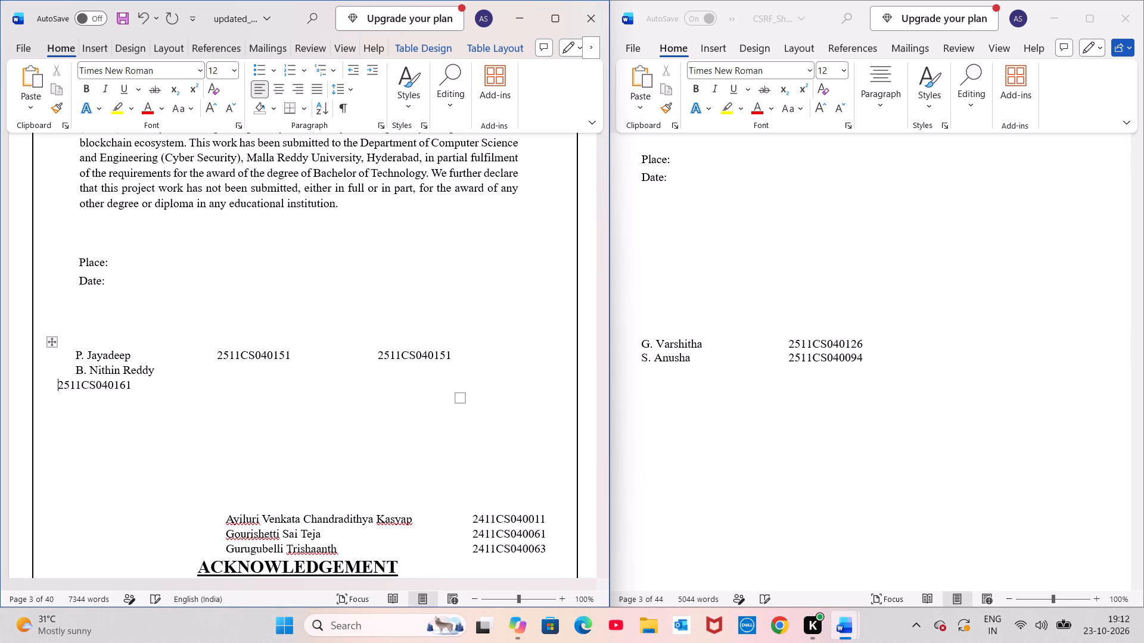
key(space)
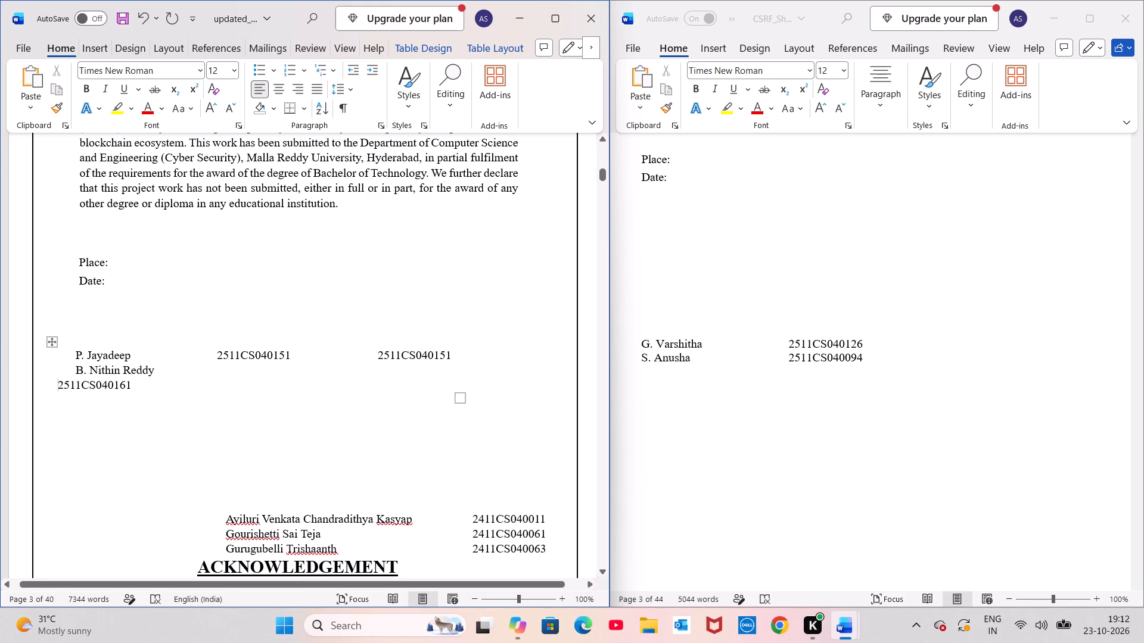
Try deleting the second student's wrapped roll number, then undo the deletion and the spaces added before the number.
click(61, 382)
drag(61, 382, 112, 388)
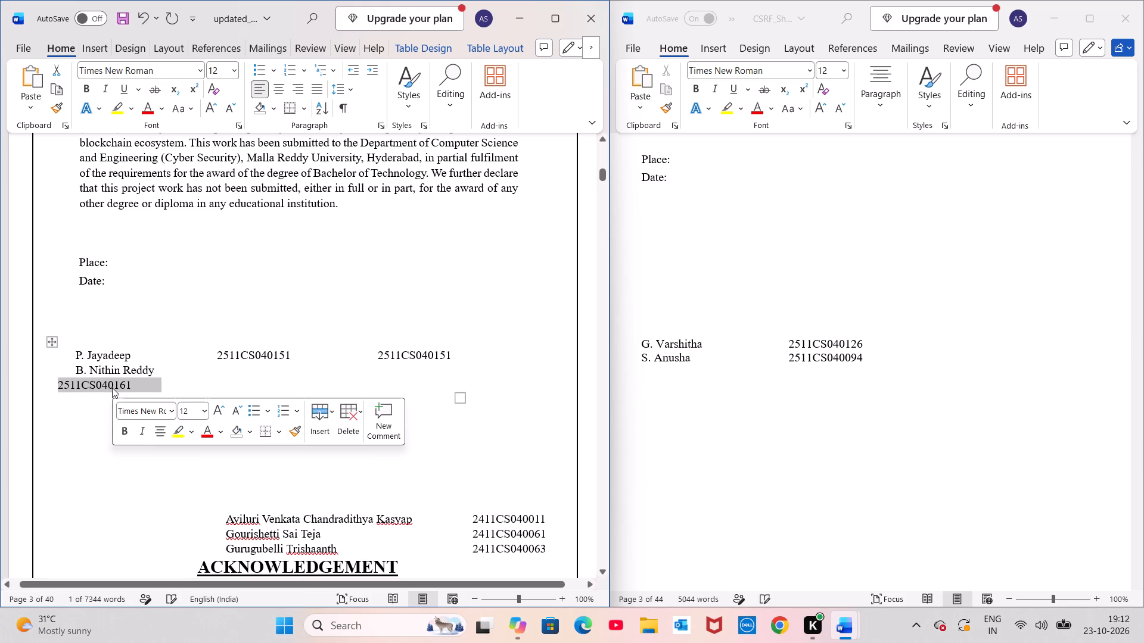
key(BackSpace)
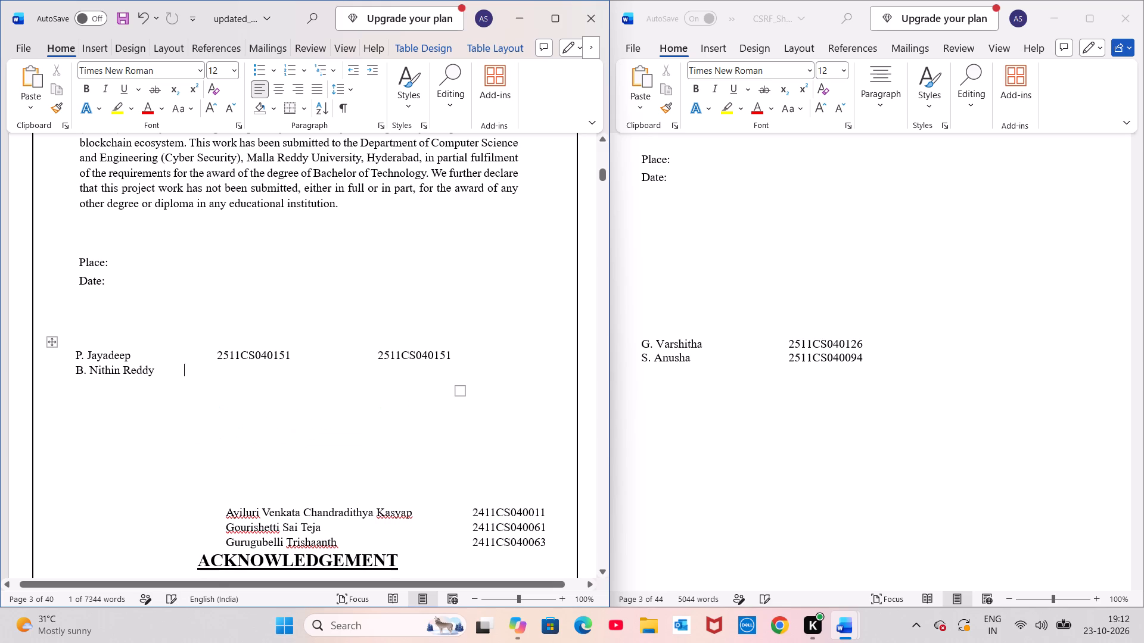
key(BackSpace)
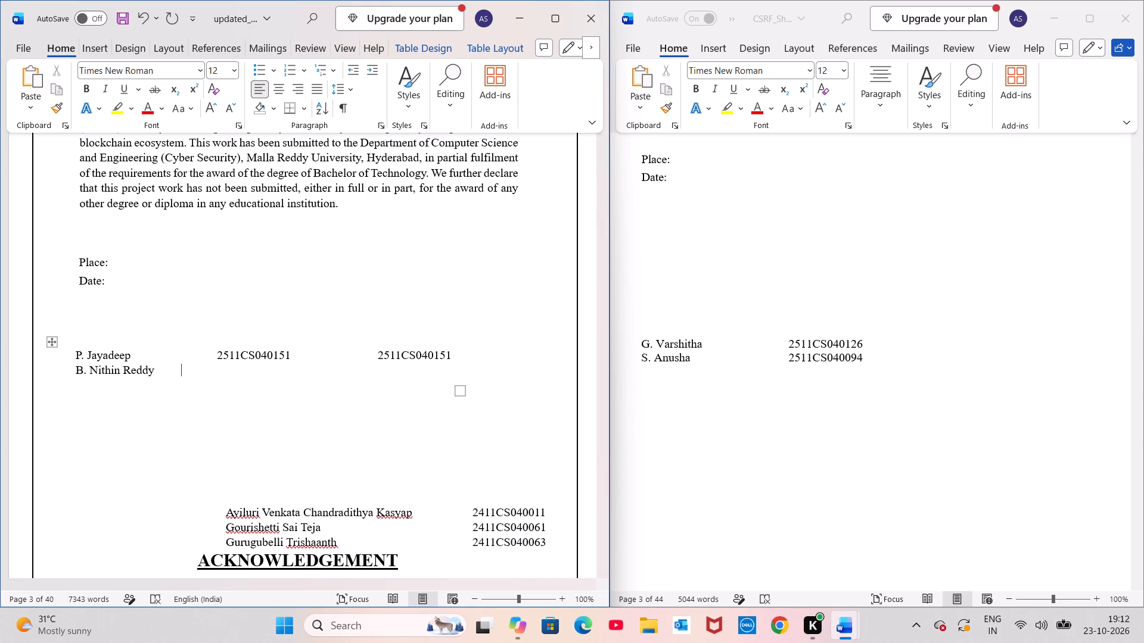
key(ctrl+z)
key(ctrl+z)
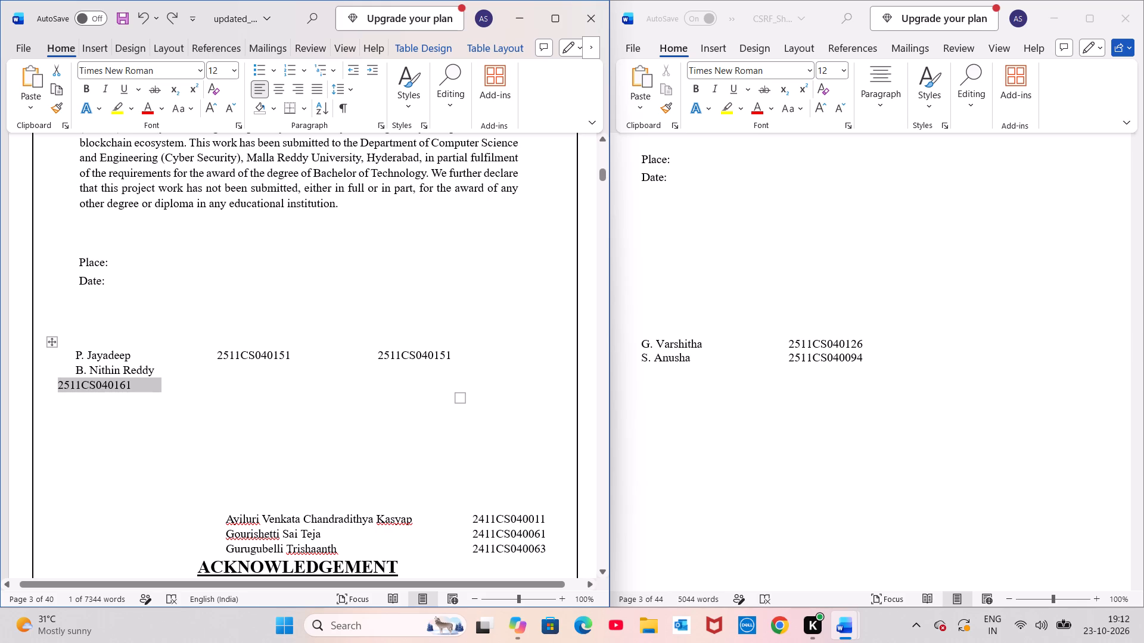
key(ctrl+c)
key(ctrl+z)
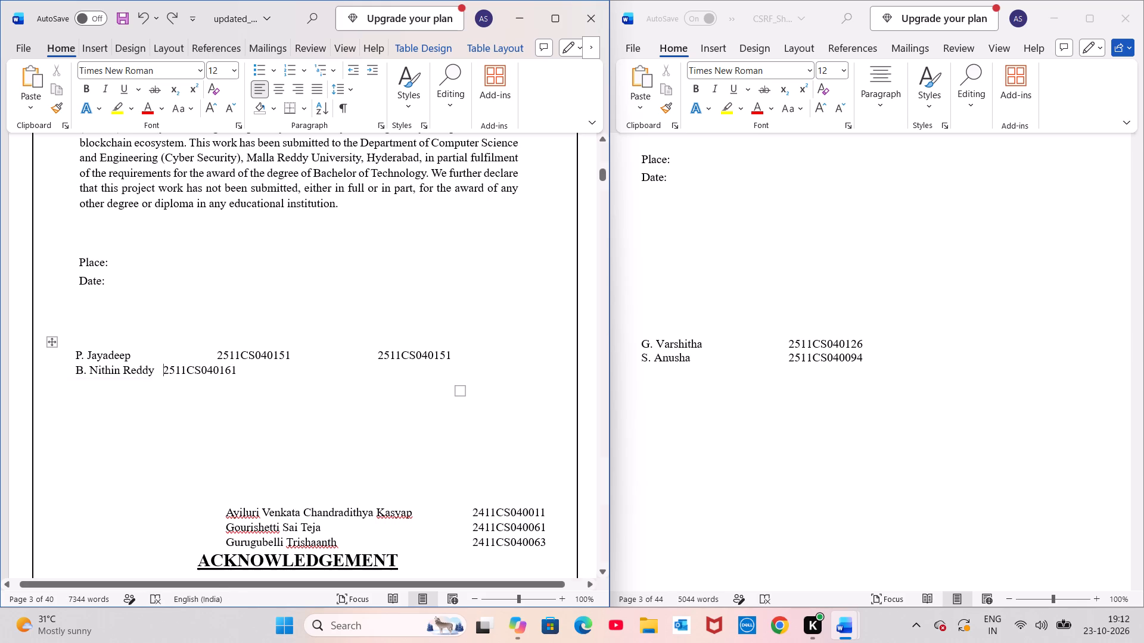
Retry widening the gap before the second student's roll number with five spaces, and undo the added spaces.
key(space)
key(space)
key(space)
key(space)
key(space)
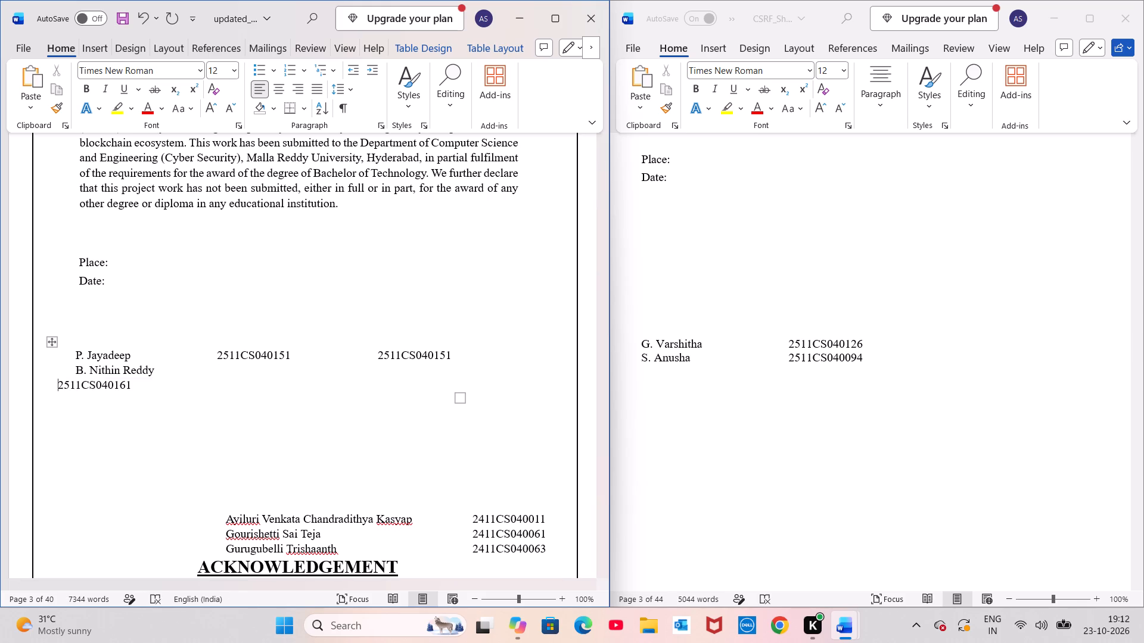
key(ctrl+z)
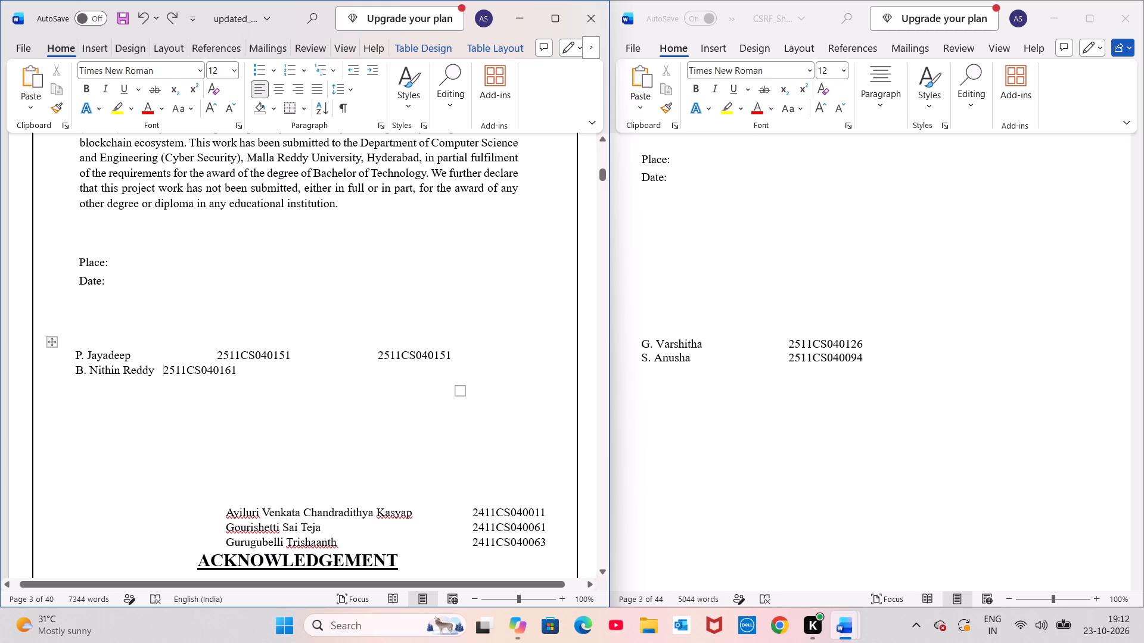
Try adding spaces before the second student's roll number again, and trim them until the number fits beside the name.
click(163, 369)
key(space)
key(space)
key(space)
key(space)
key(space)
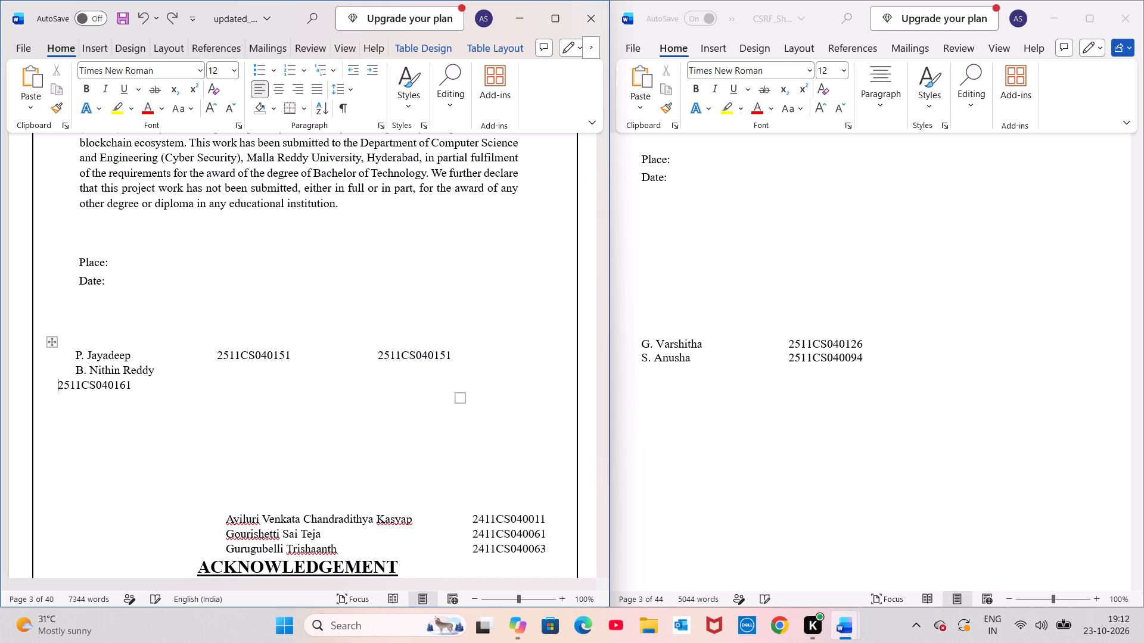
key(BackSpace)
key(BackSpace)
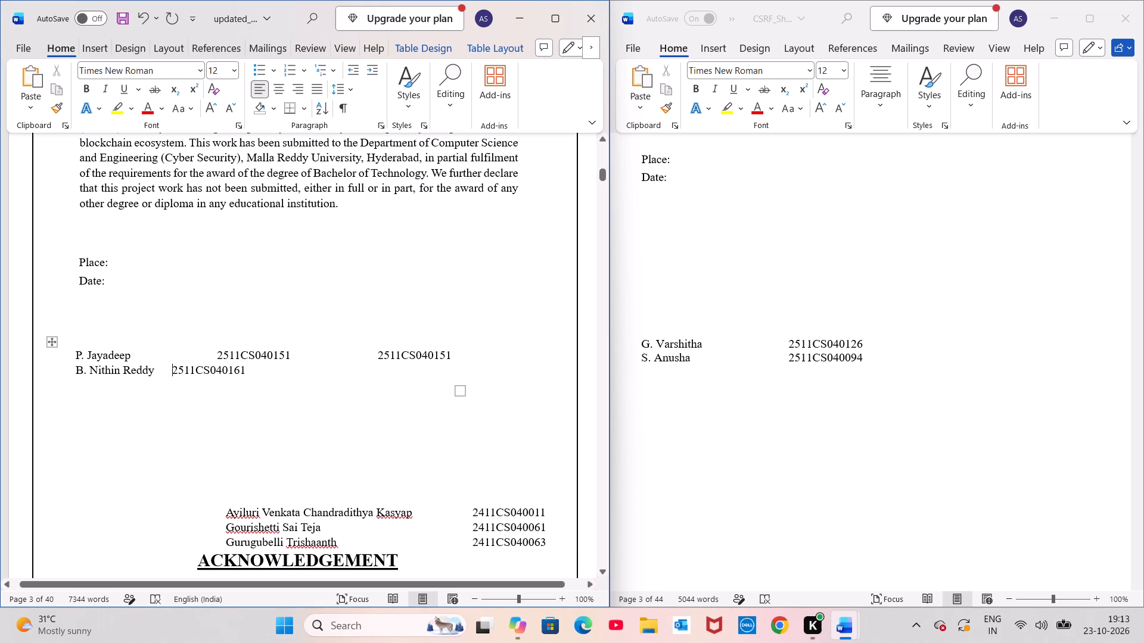
Copy the second student's roll number and remove it from beside the name.
drag(169, 370, 241, 370)
click(241, 370)
drag(244, 371, 195, 366)
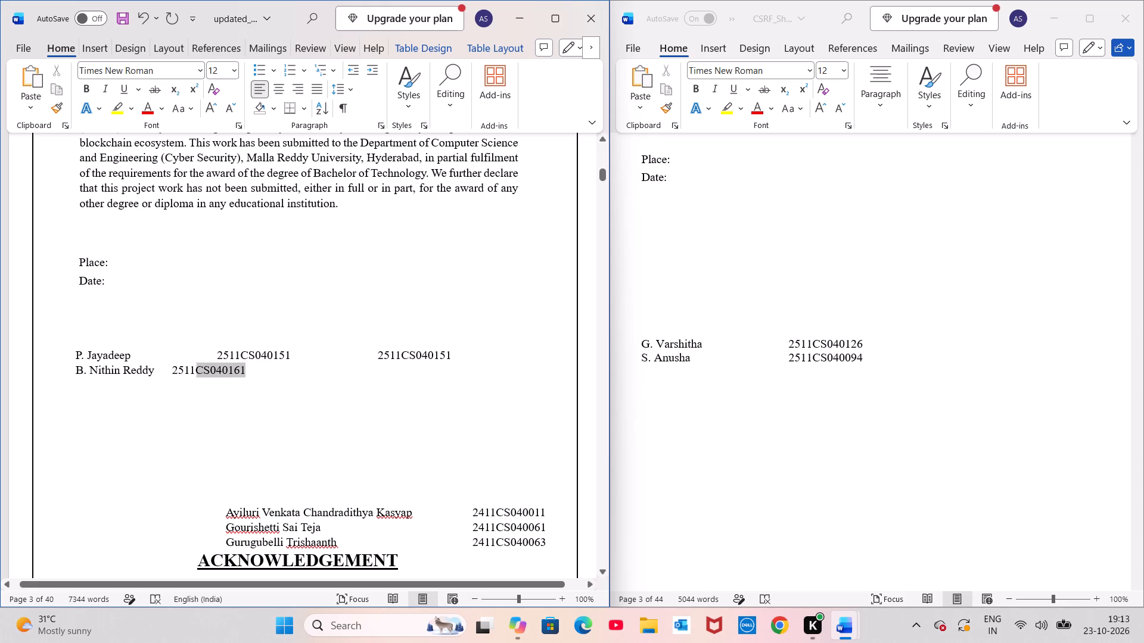
drag(195, 366, 170, 367)
key(ctrl+c)
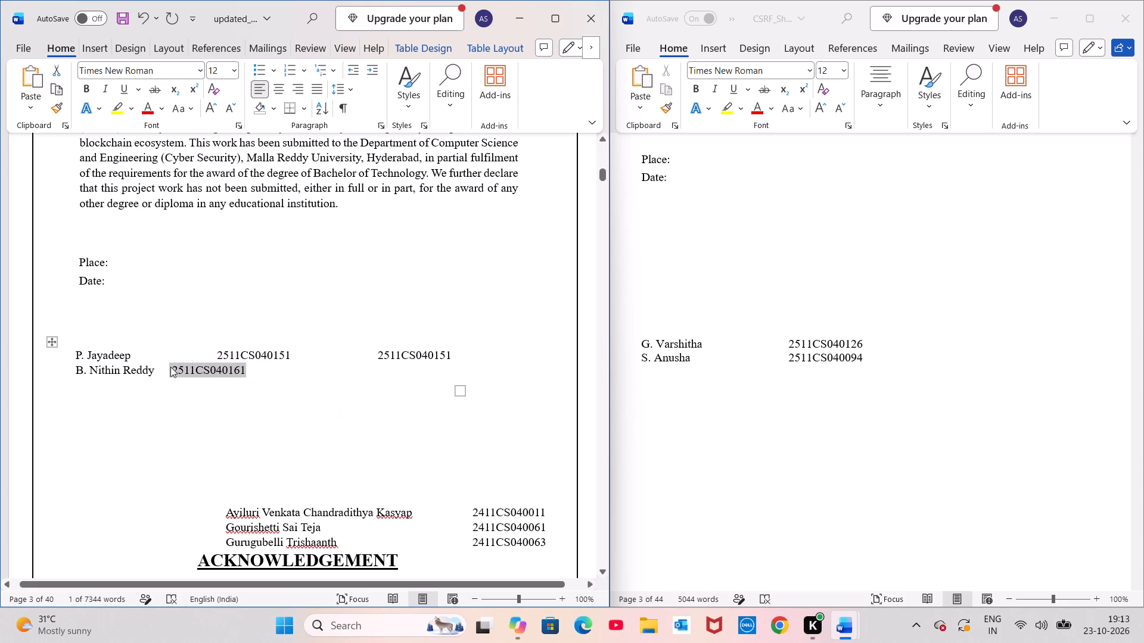
key(ctrl+c)
key(ctrl+c)
key(BackSpace)
key(BackSpace)
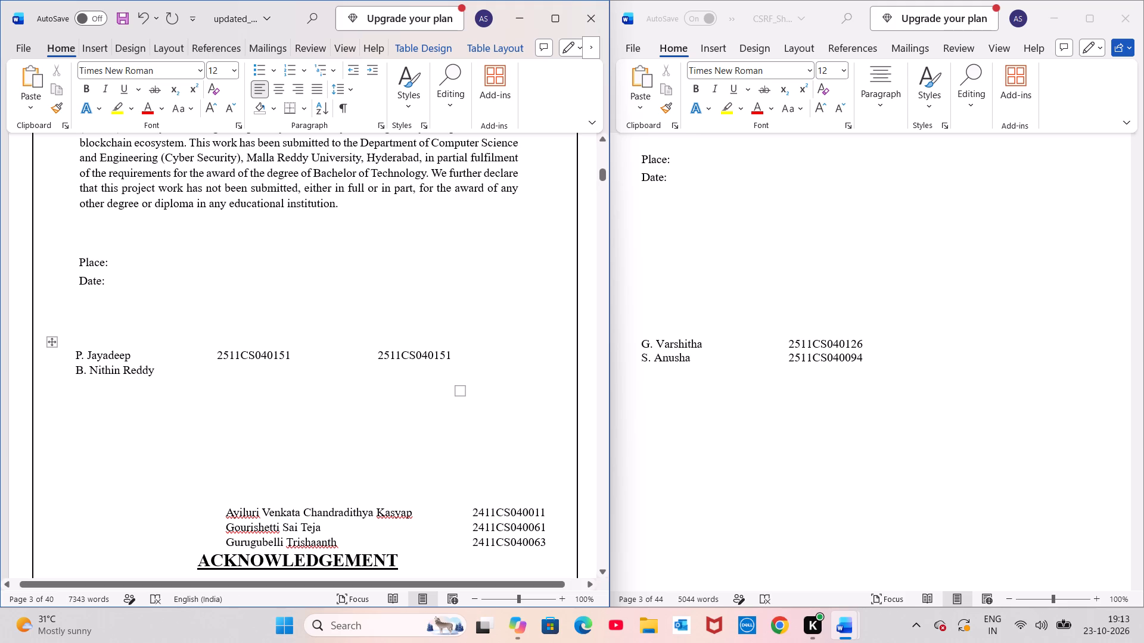
Add a line below the first student's roll number, indent it with spaces to align beneath that number, and paste the copied roll number.
click(303, 355)
key(Return)
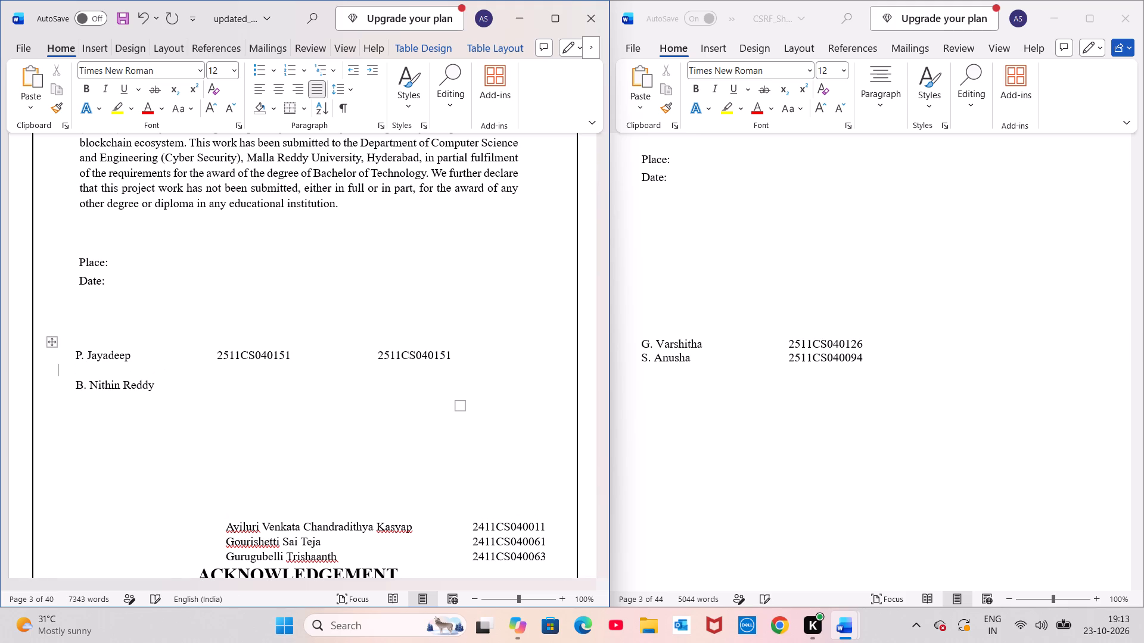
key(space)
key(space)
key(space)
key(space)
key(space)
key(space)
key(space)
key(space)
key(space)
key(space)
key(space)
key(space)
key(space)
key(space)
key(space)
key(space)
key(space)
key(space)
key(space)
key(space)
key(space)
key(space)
key(BackSpace)
key(ctrl+v)
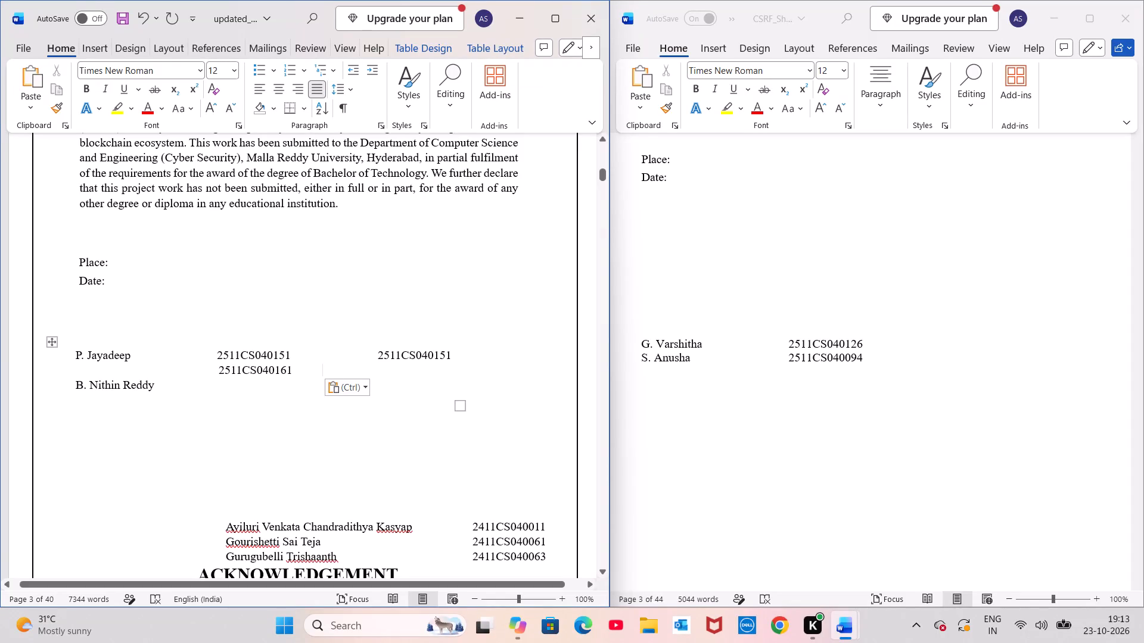
Delete the duplicate of the first student's roll number from the last column of the student list.
drag(379, 354, 464, 362)
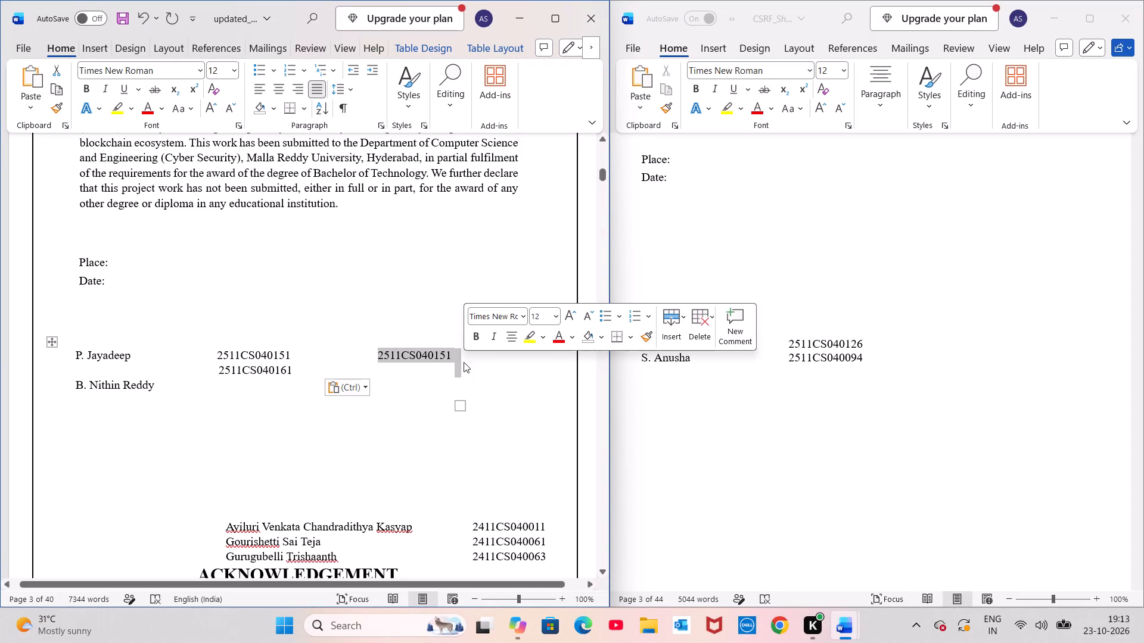
click(464, 362)
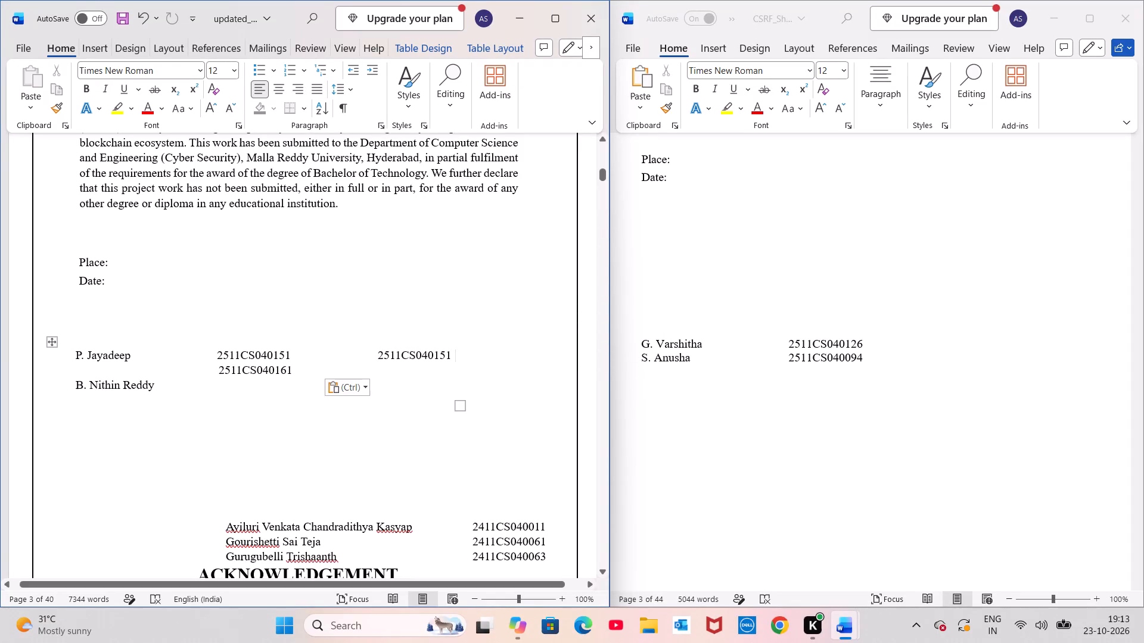
drag(456, 355, 378, 329)
drag(378, 329, 374, 339)
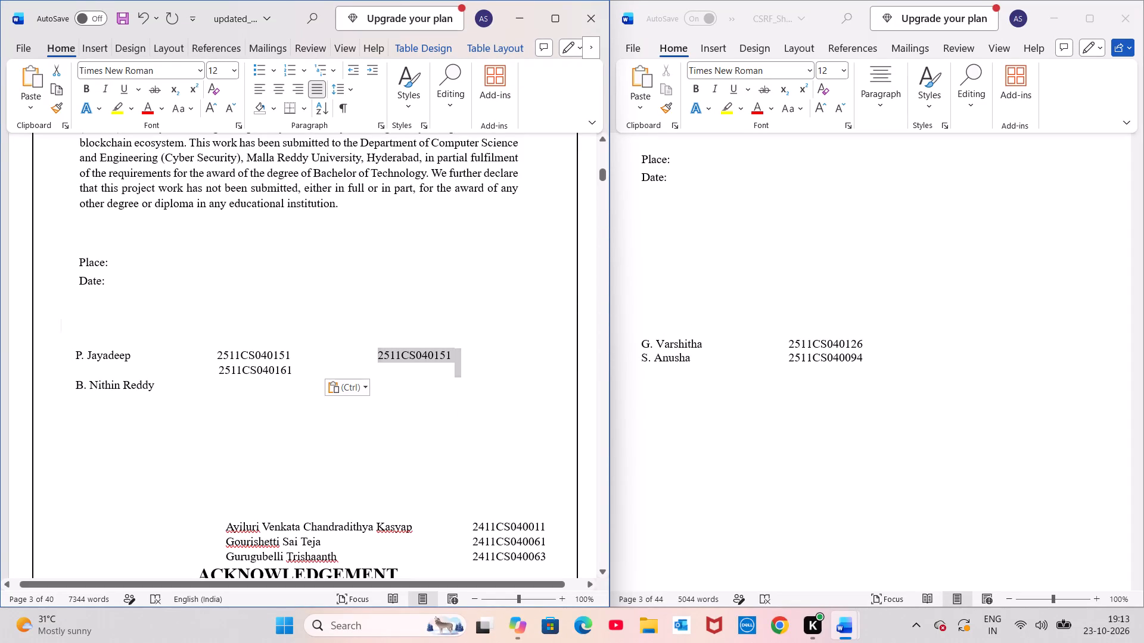
drag(374, 339, 382, 348)
click(382, 348)
click(381, 364)
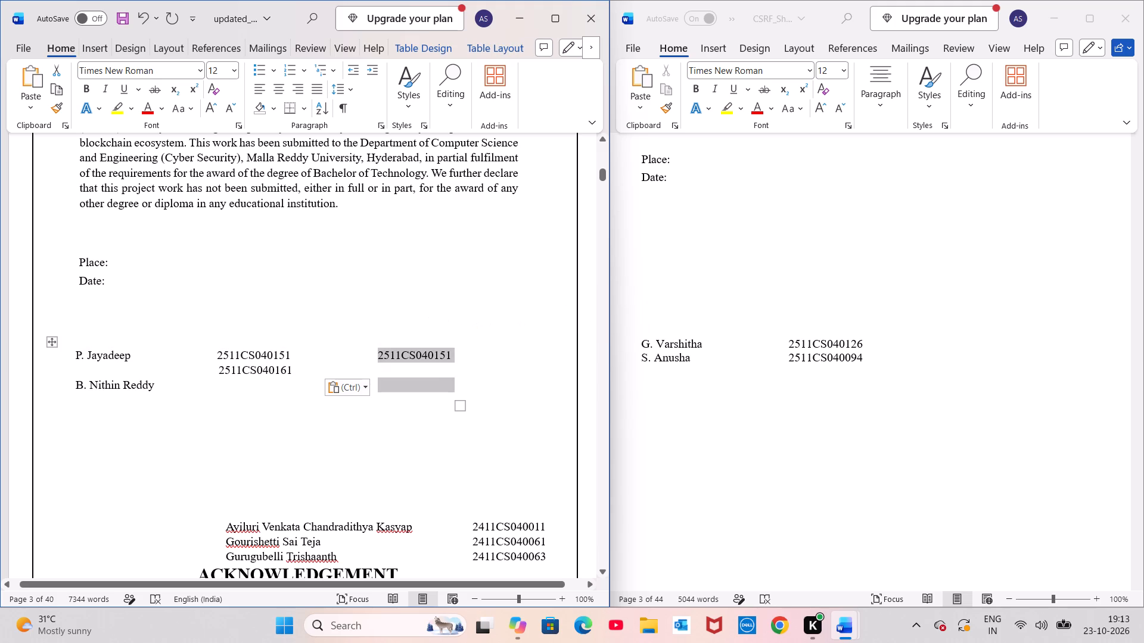
drag(377, 357, 392, 357)
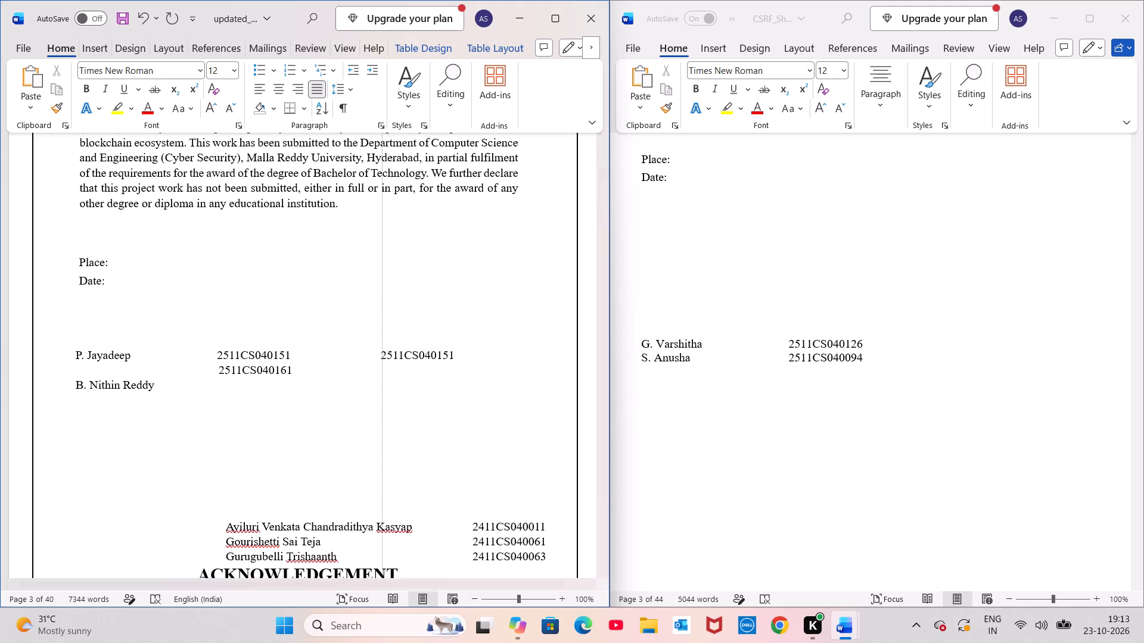
drag(392, 357, 368, 352)
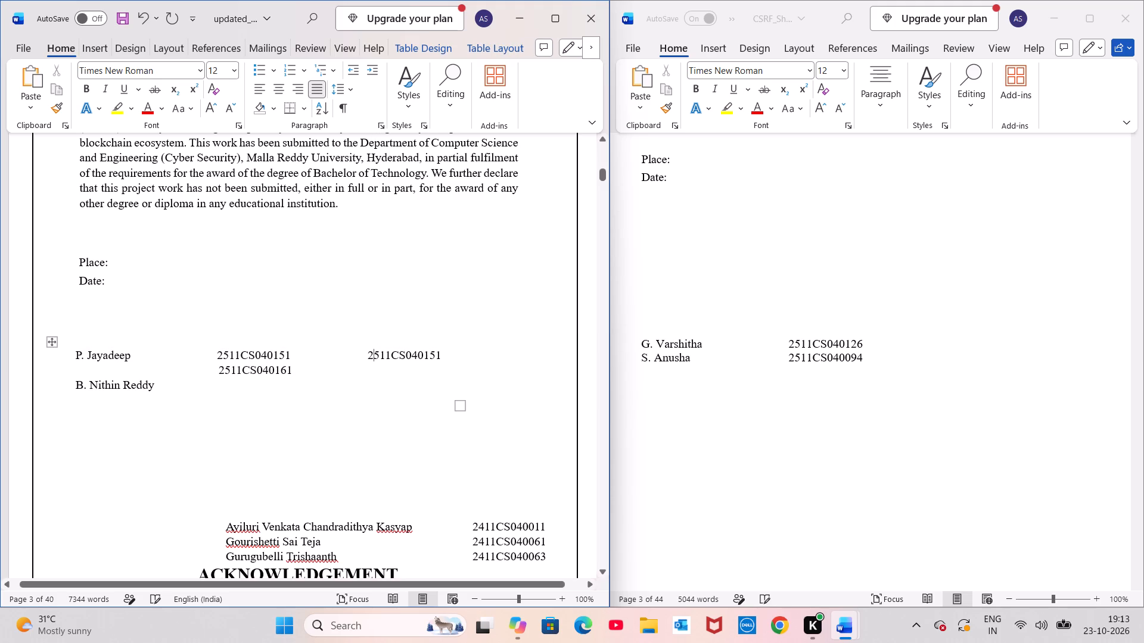
drag(406, 342, 412, 355)
click(412, 355)
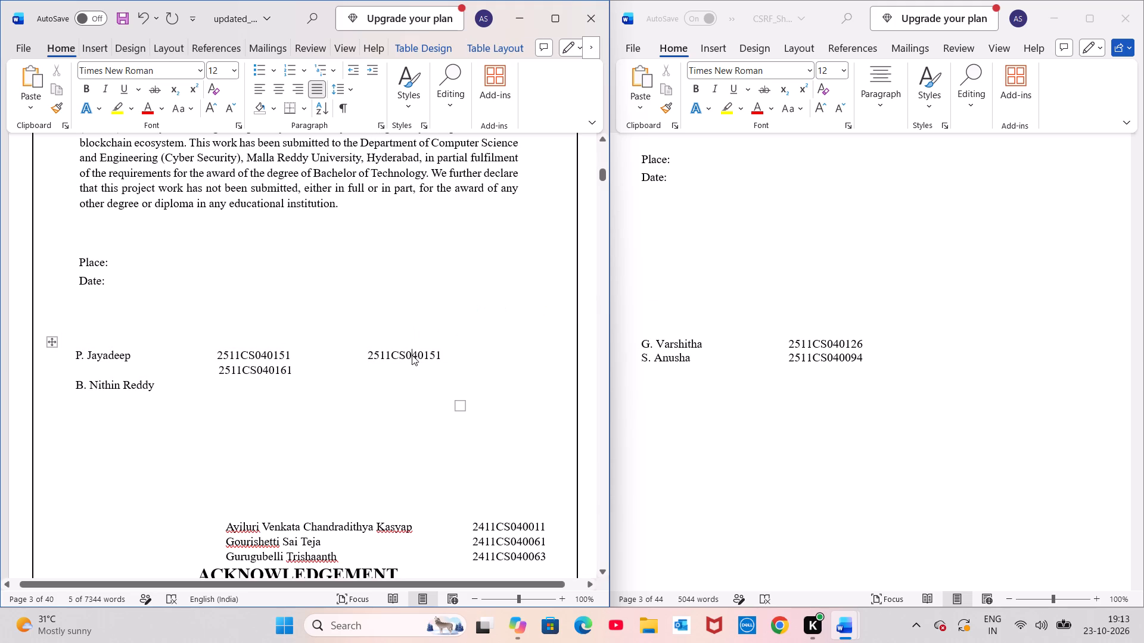
drag(440, 351, 400, 350)
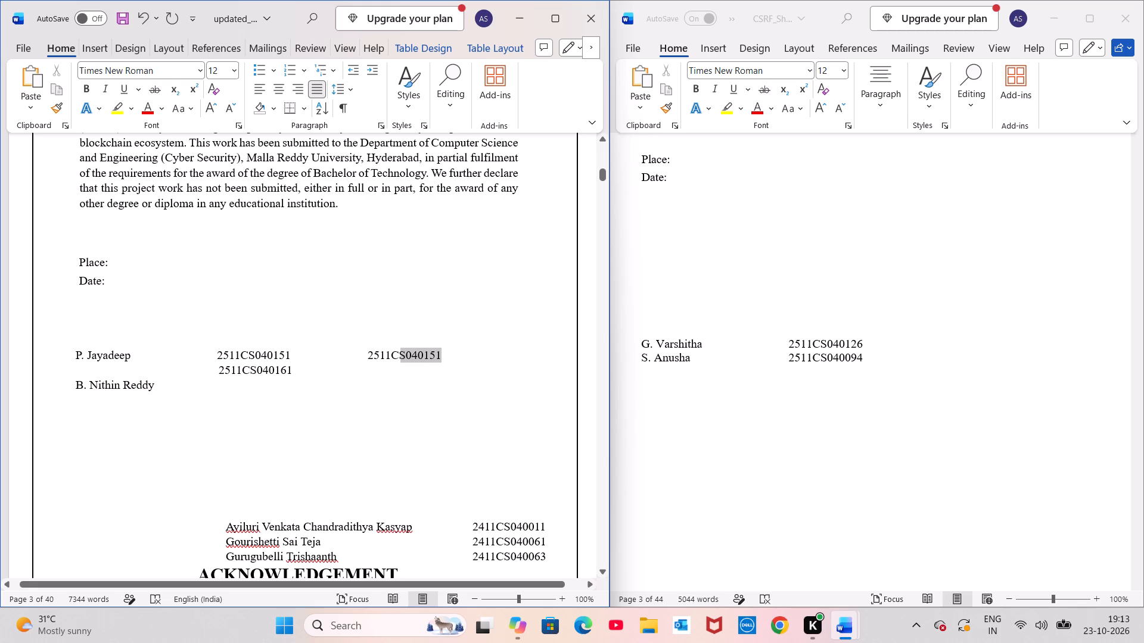
drag(400, 350, 369, 350)
key(BackSpace)
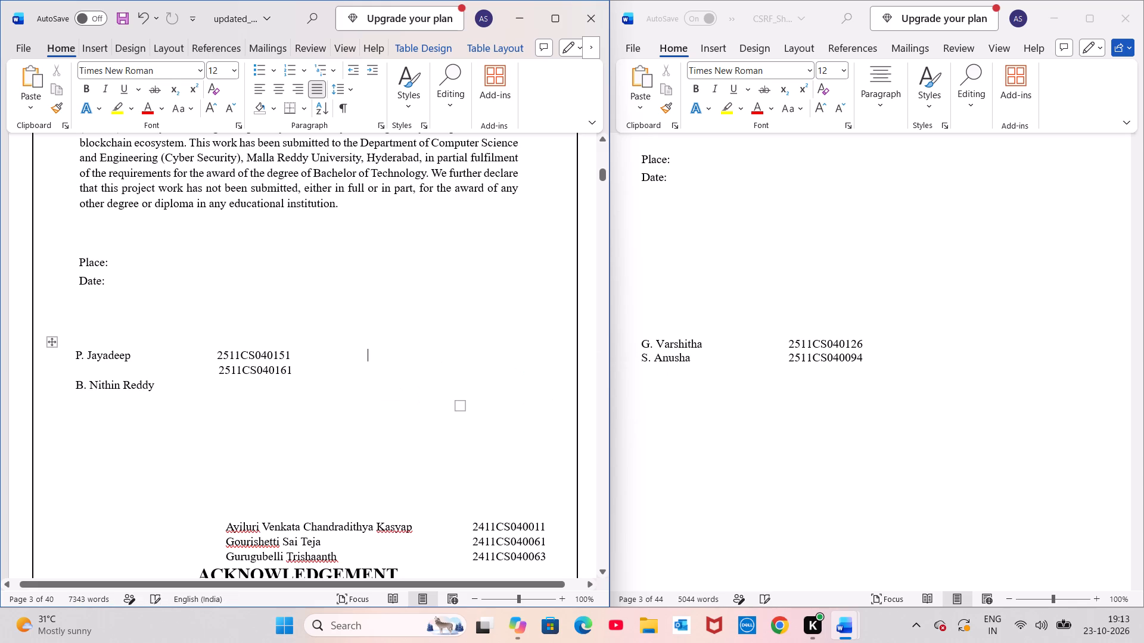
Copy the second student's name and paste it at the start of the line holding that student's roll number.
drag(153, 386, 69, 391)
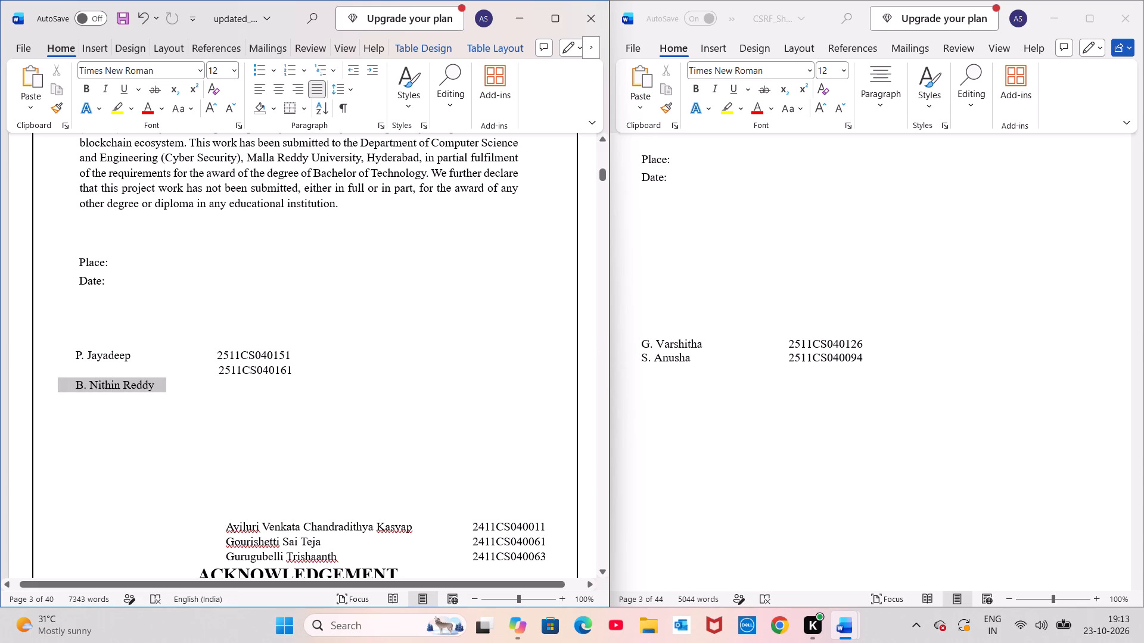
drag(69, 391, 76, 391)
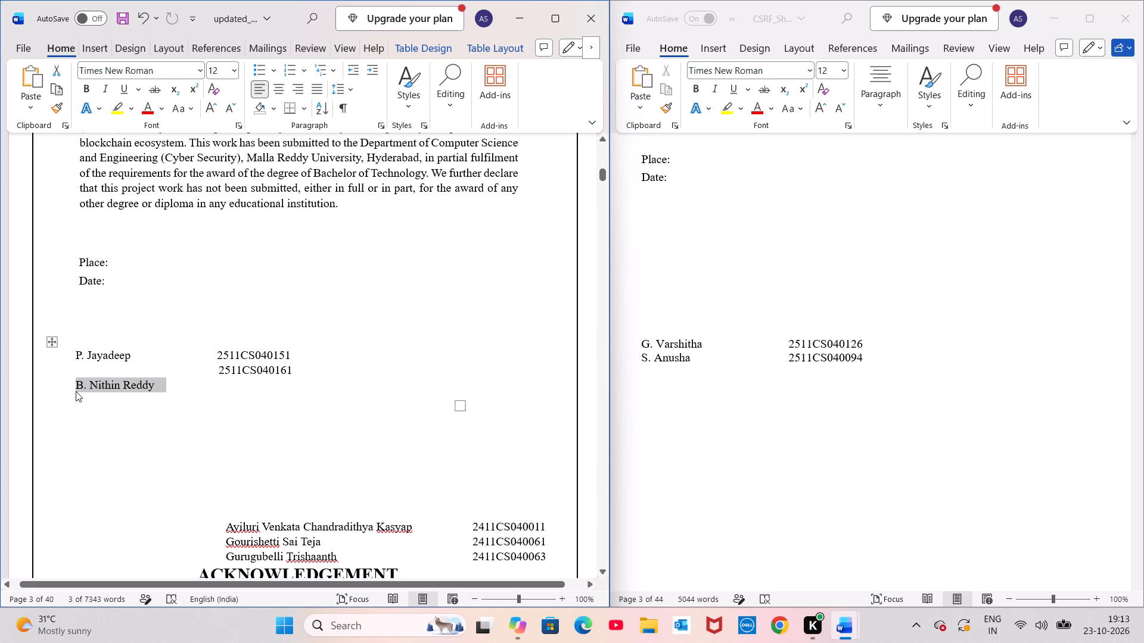
key(ctrl+c)
click(136, 357)
click(109, 367)
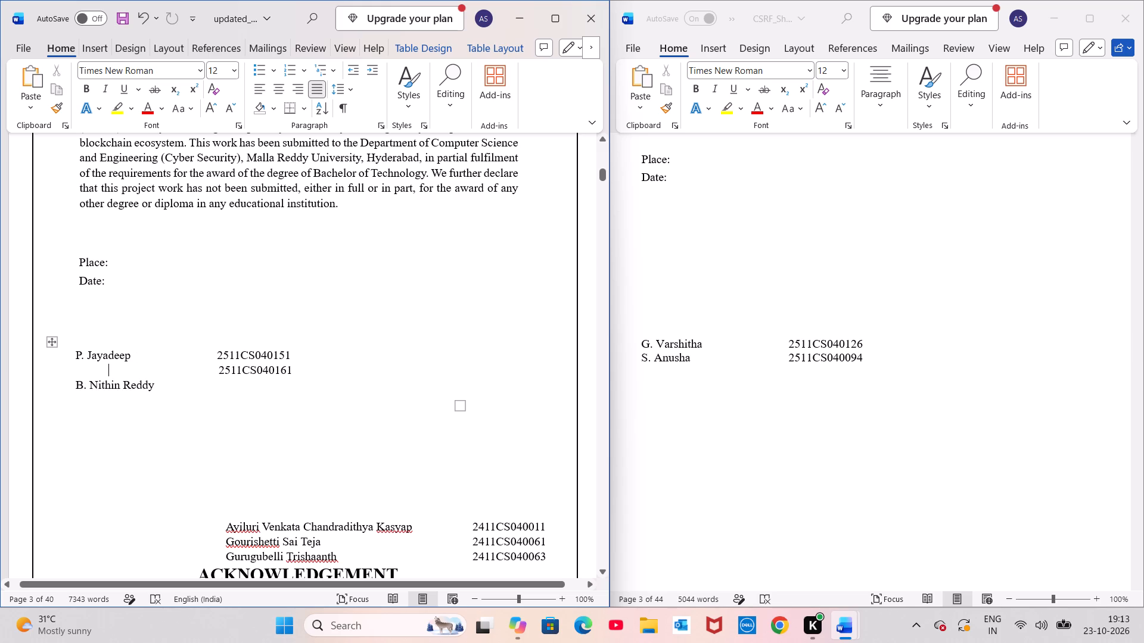
key(BackSpace)
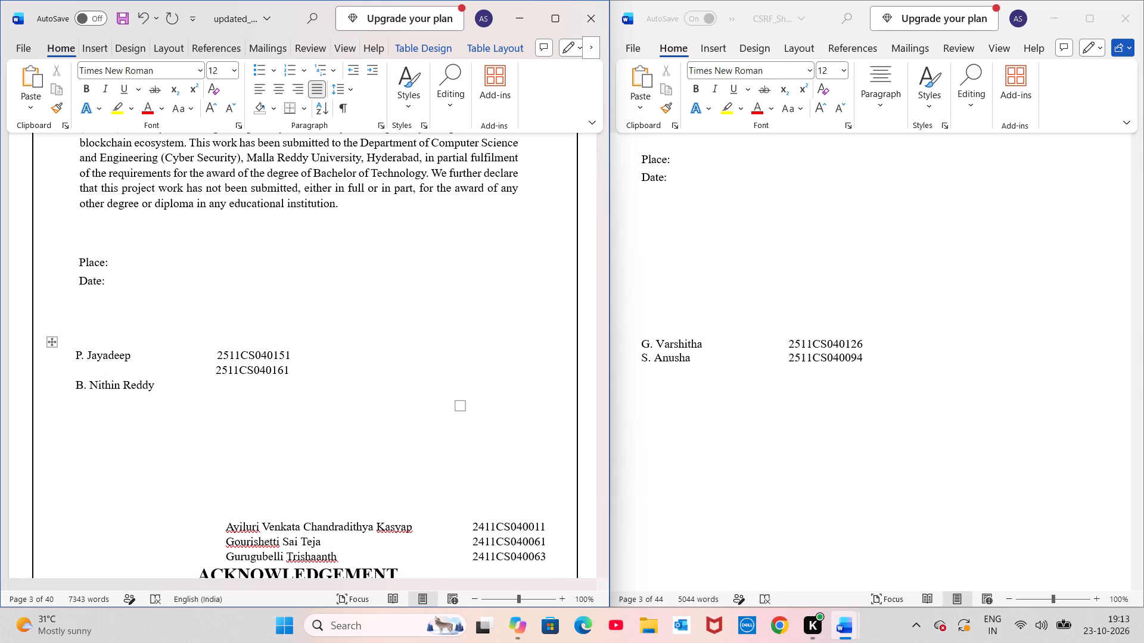
click(77, 365)
key(ctrl+v)
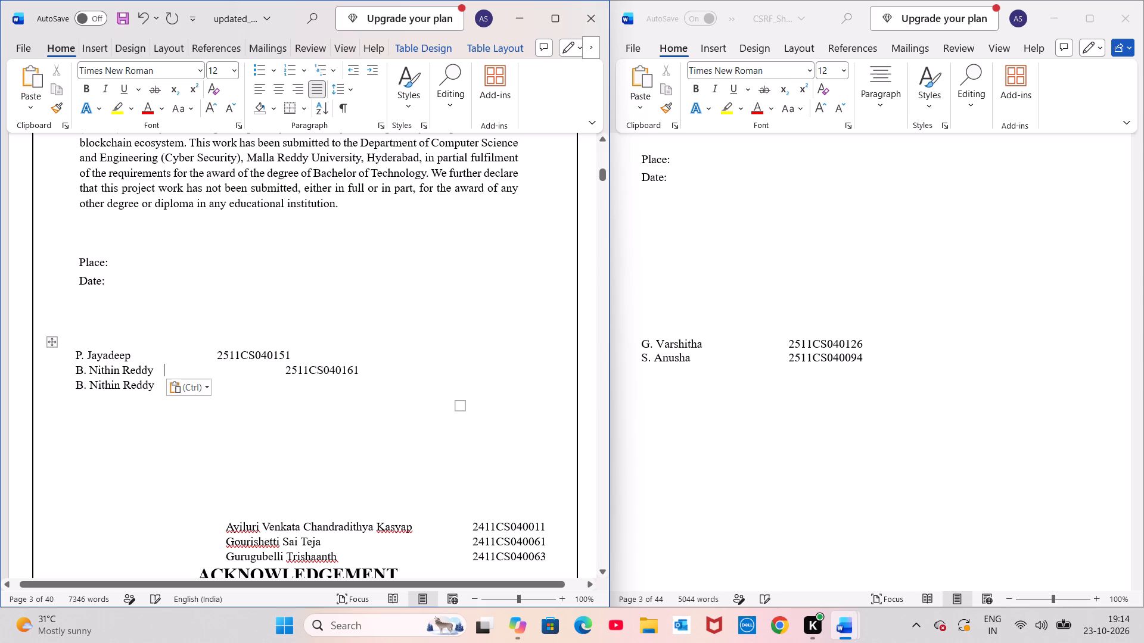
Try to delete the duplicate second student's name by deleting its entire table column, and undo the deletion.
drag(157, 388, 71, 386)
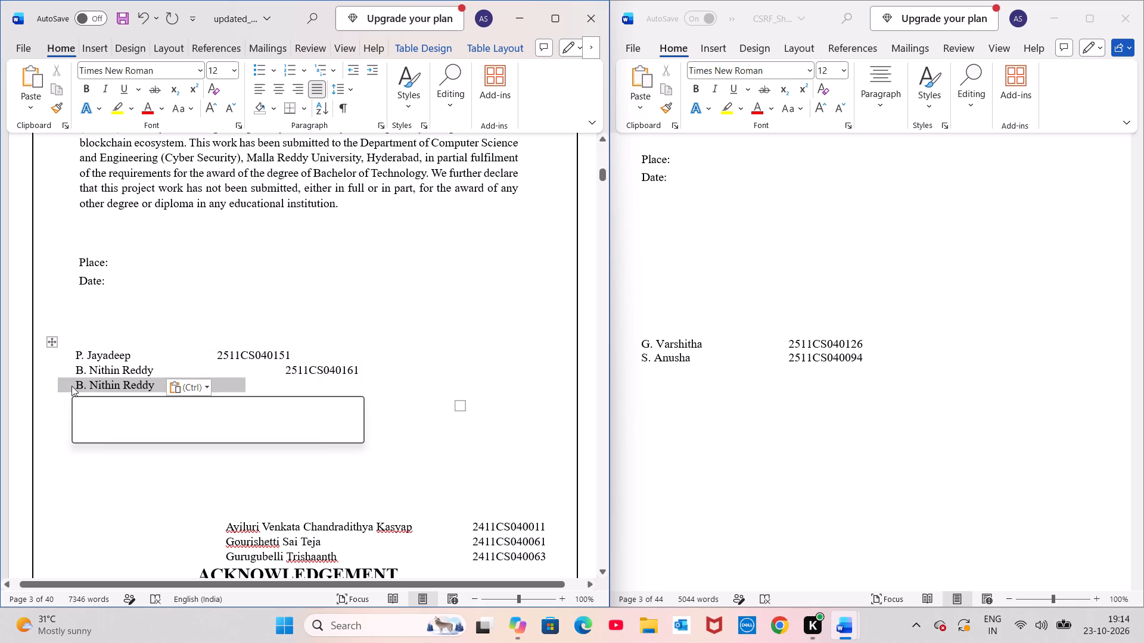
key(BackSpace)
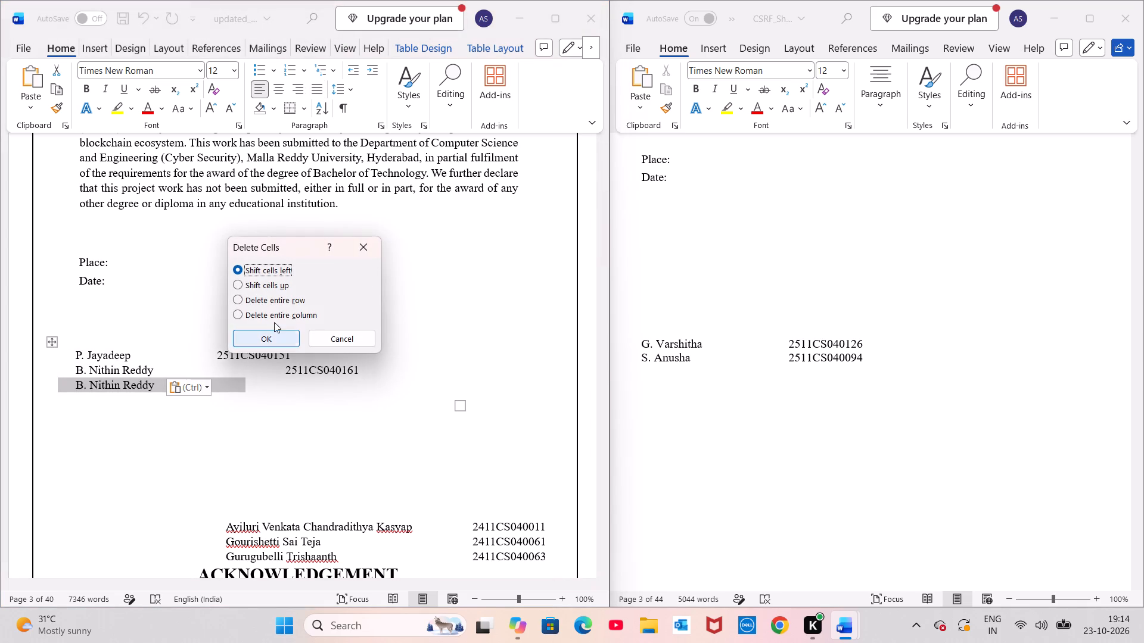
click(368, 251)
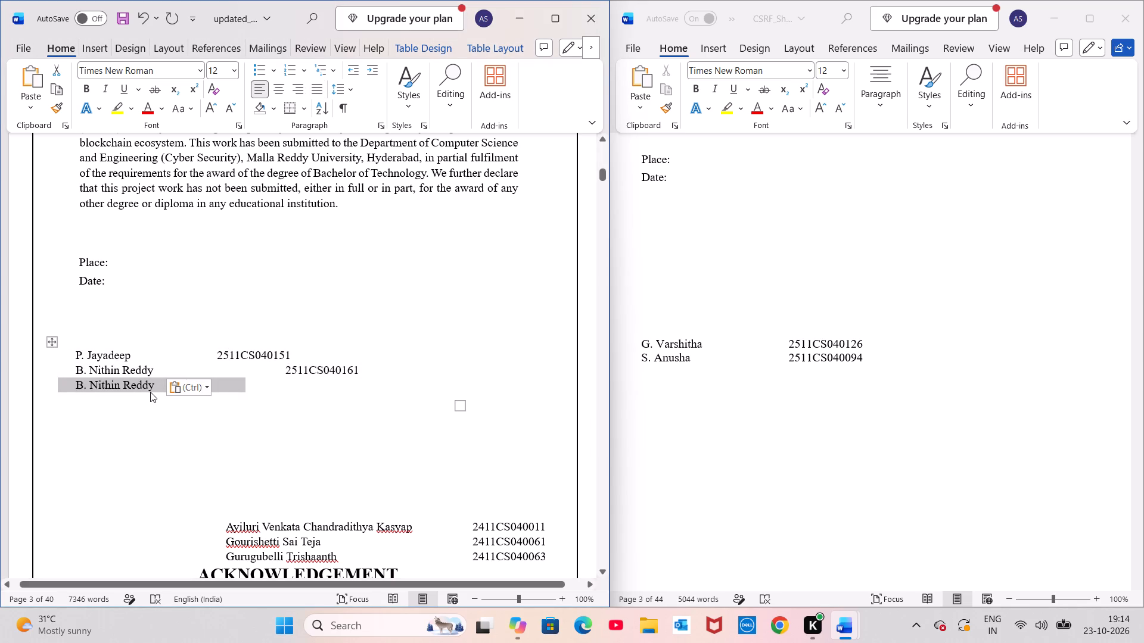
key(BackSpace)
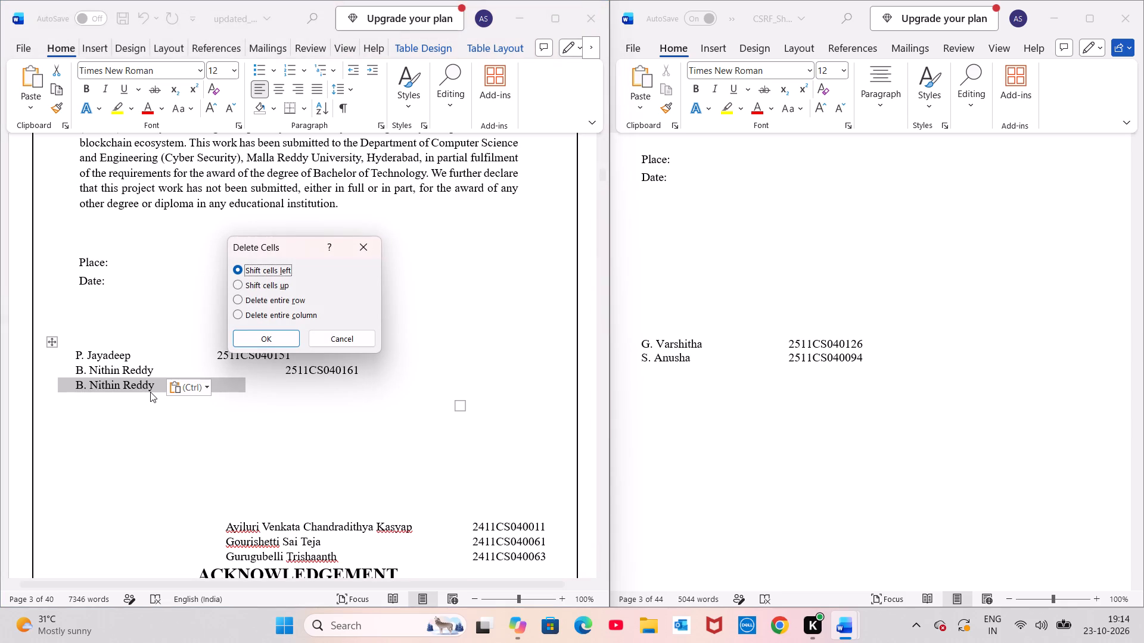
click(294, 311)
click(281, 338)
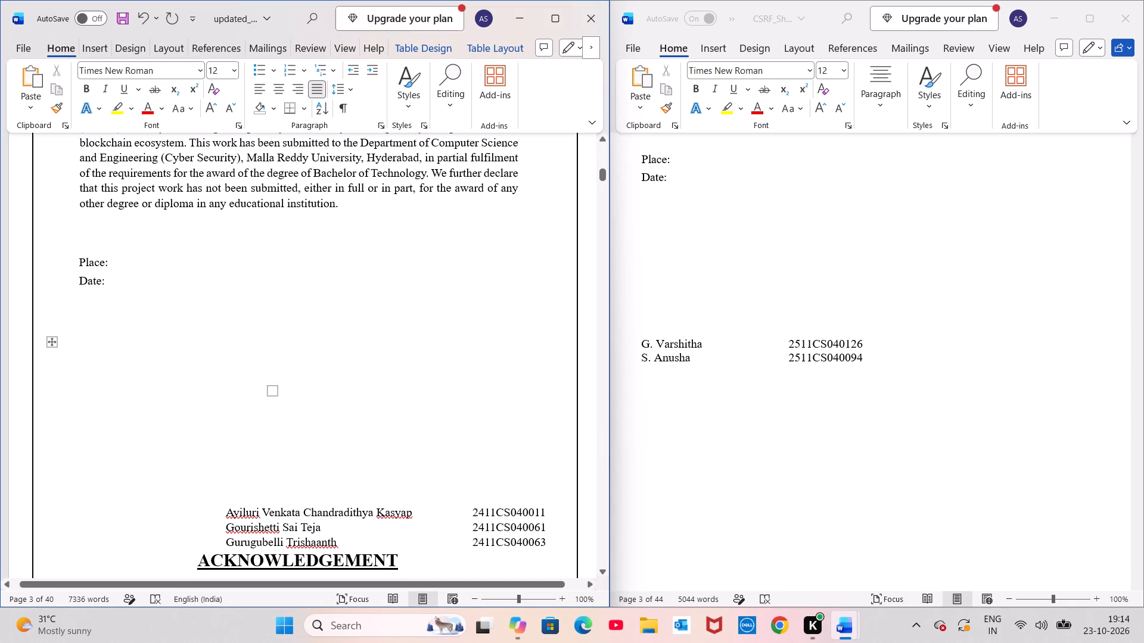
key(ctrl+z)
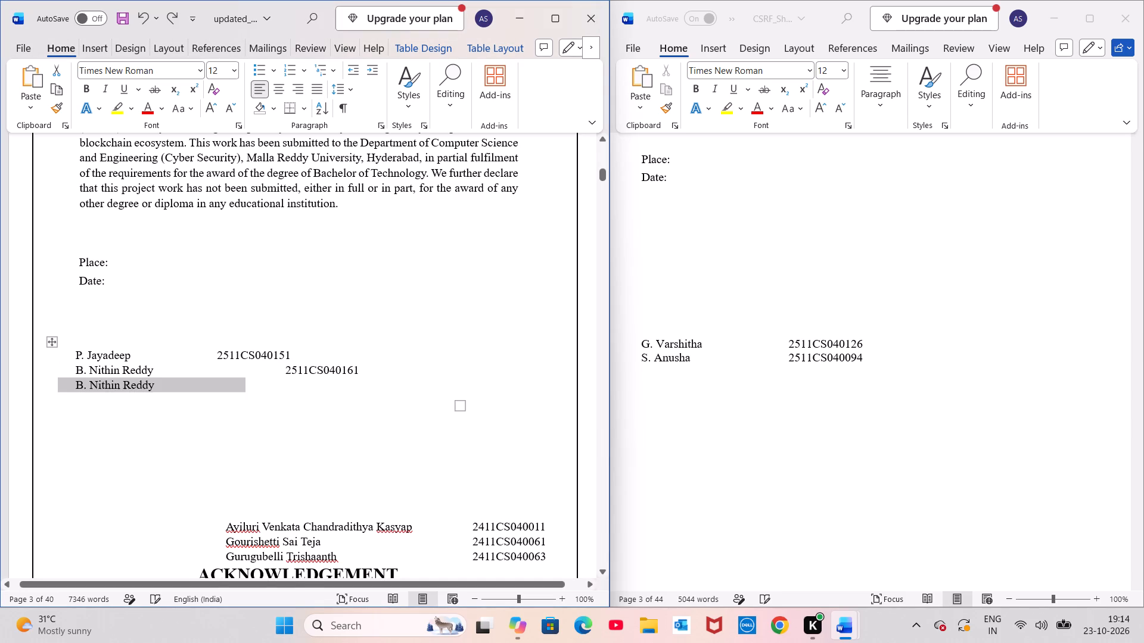
Erase the duplicate of the second student's name from the row below the student list.
click(235, 371)
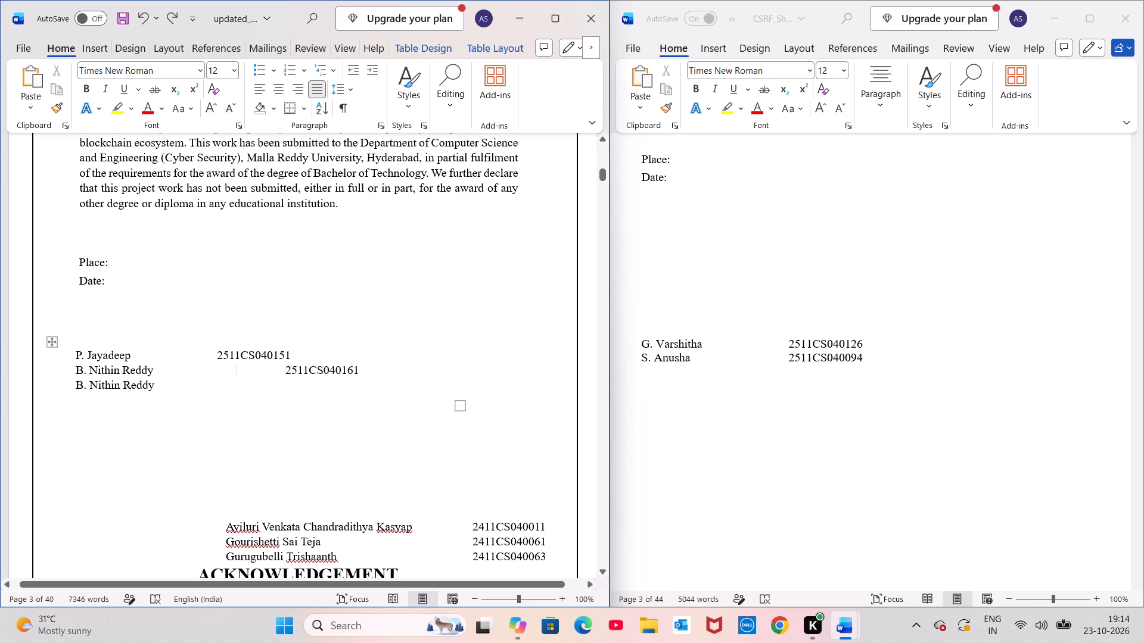
click(166, 389)
key(BackSpace)
key(BackSpace)
key(BackSpace)
key(BackSpace)
key(BackSpace)
key(BackSpace)
key(BackSpace)
key(BackSpace)
key(BackSpace)
key(BackSpace)
key(BackSpace)
key(BackSpace)
key(BackSpace)
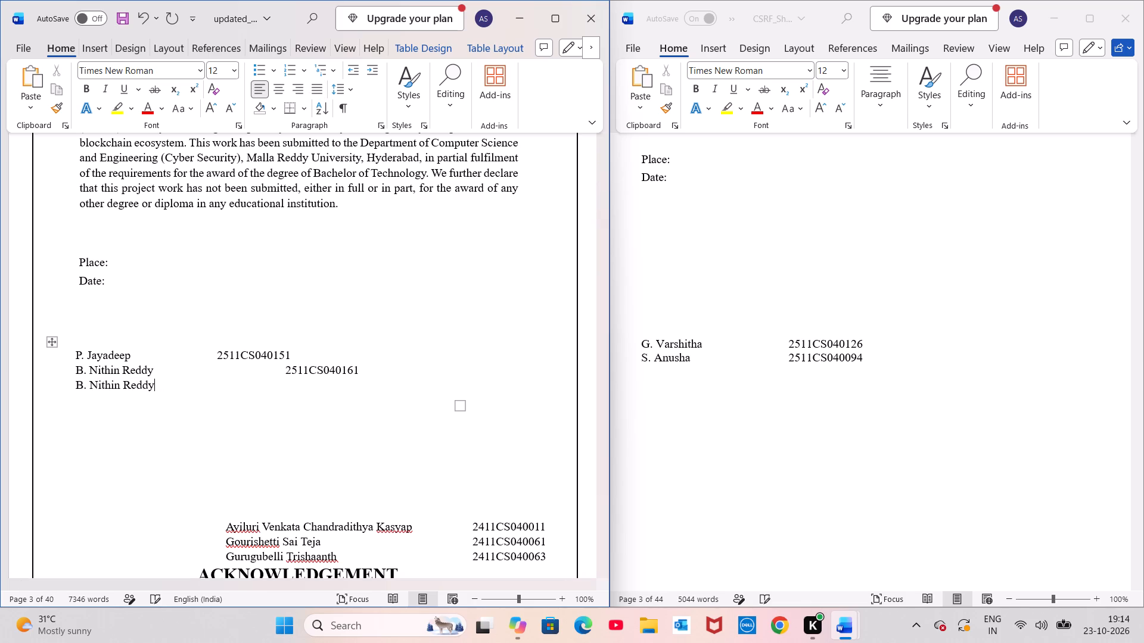
key(BackSpace)
key(BackSpace)
key(BackSpace)
key(BackSpace)
key(BackSpace)
key(BackSpace)
Add spaces before the first student's roll number to align it with the second student's roll number.
click(284, 373)
key(BackSpace)
key(BackSpace)
key(BackSpace)
key(BackSpace)
key(BackSpace)
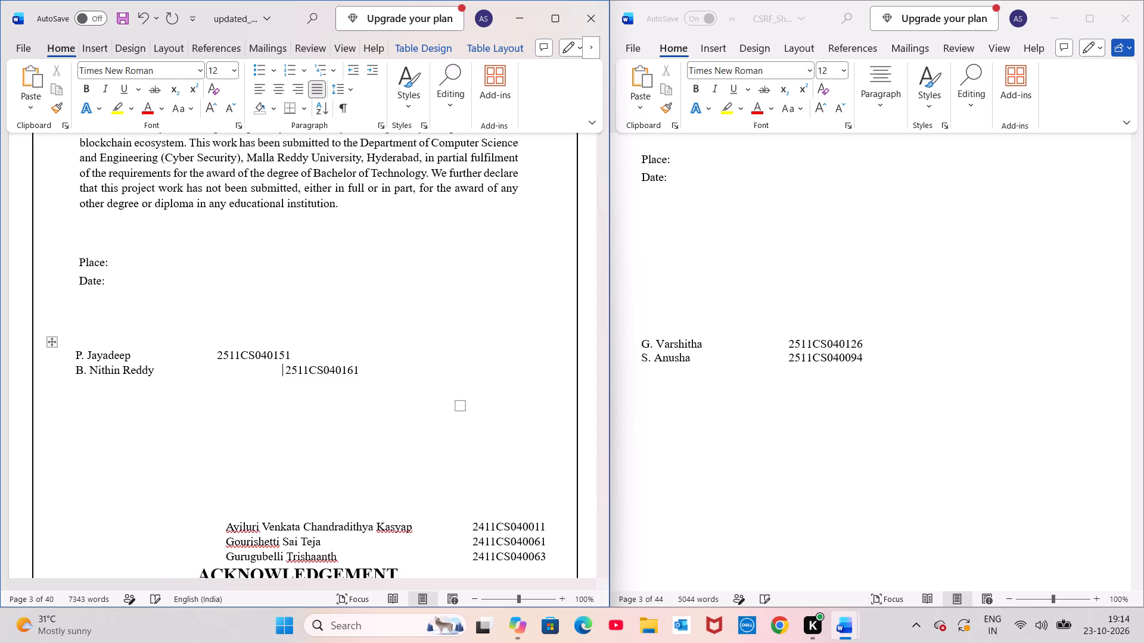
key(BackSpace)
key(BackSpace)
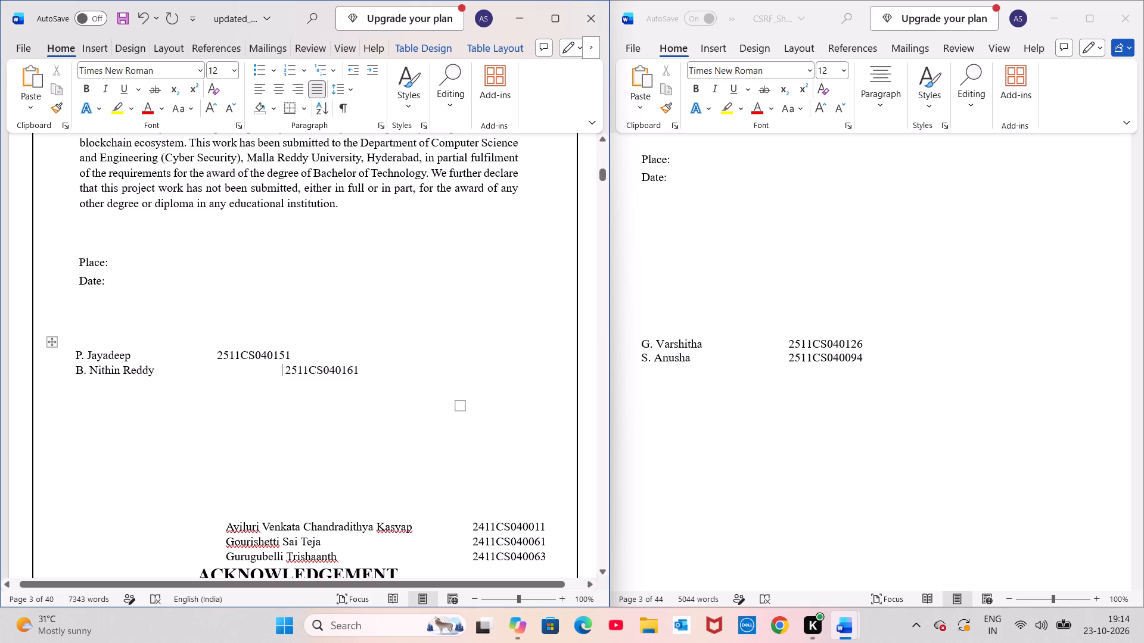
click(213, 351)
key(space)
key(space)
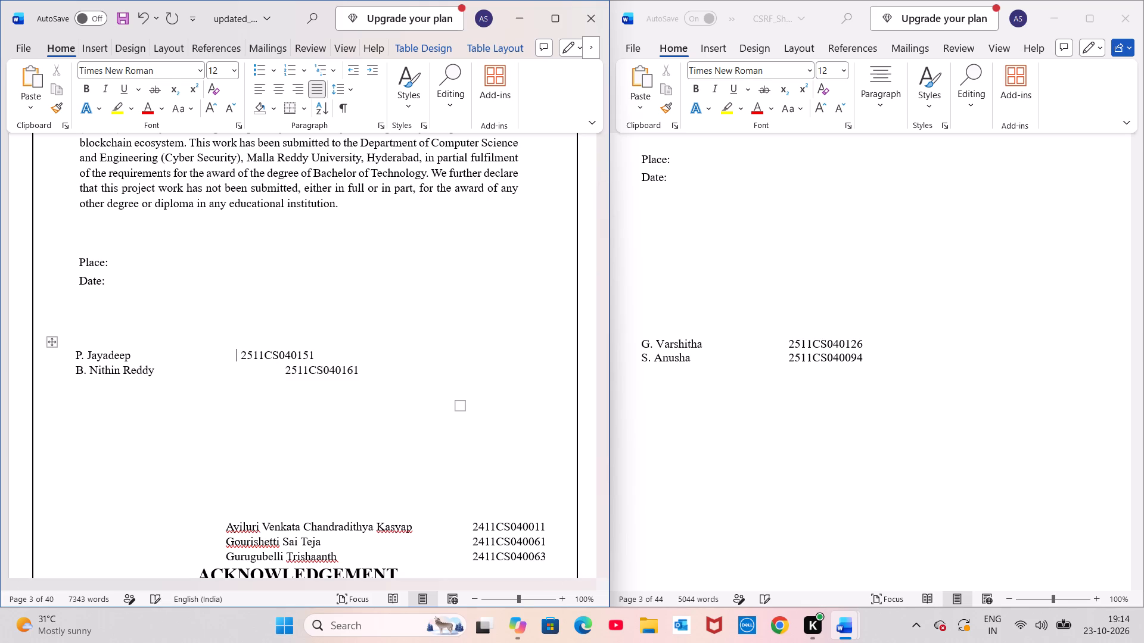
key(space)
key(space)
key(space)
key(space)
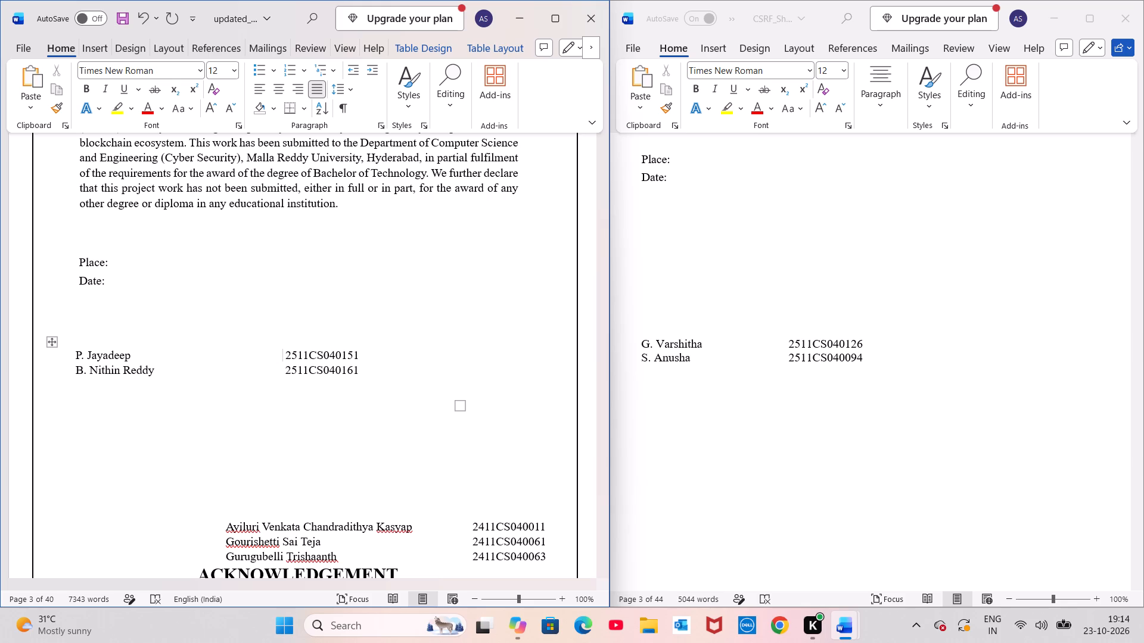
Clear the leftover three-student name and roll number list, together with the ACKNOWLEDGEMENT heading below it.
scroll(256, 436, down, 1)
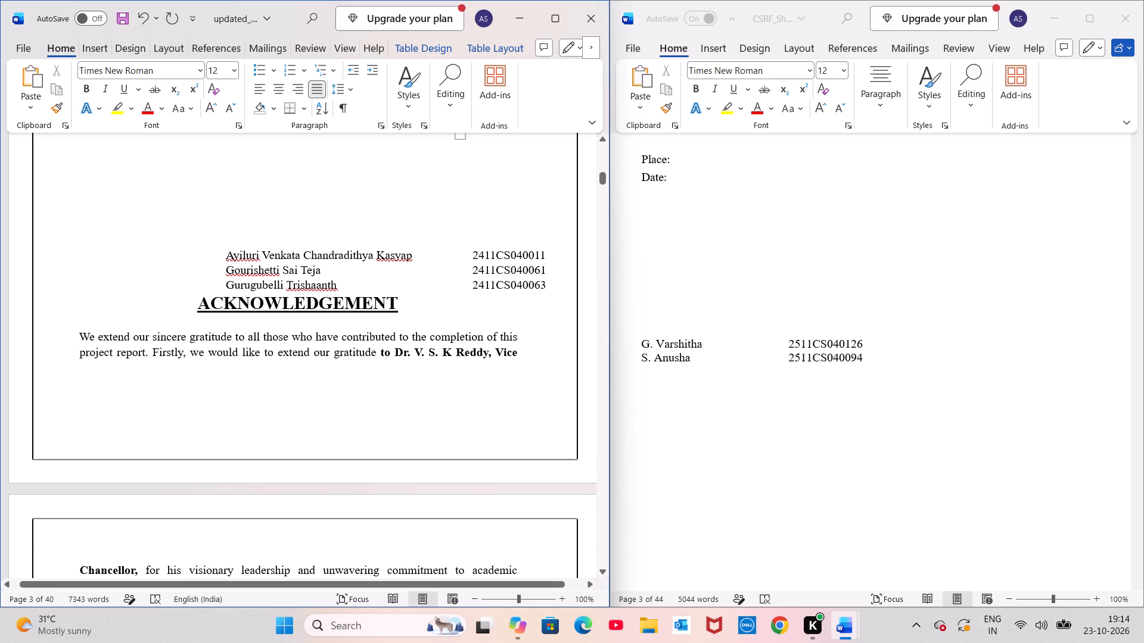
click(227, 259)
drag(227, 259, 533, 285)
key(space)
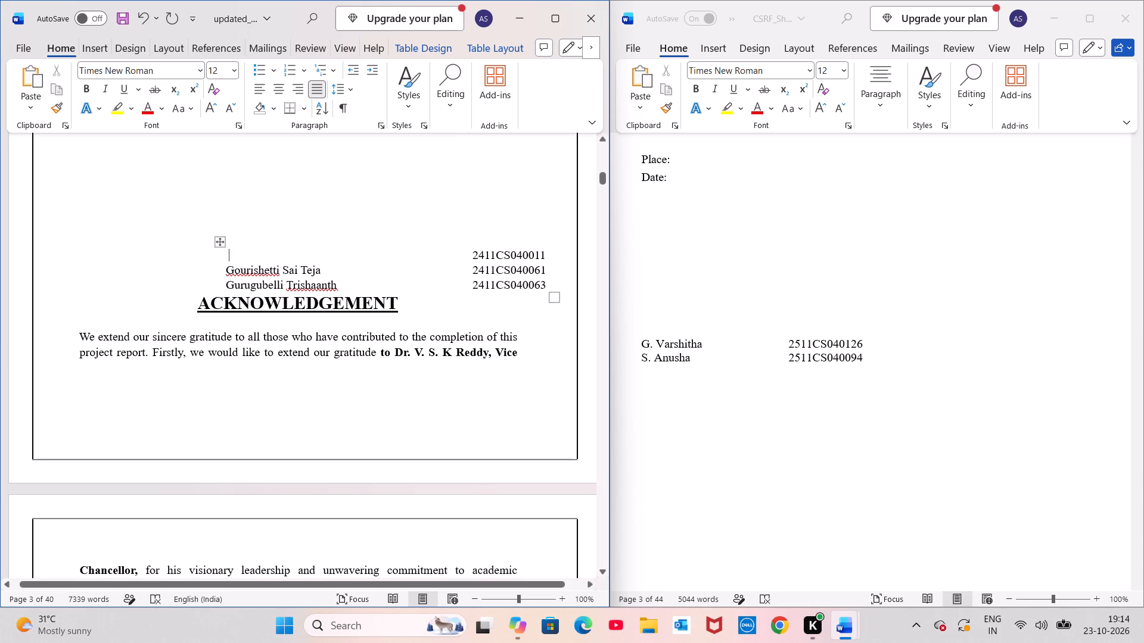
click(228, 265)
drag(228, 265, 562, 290)
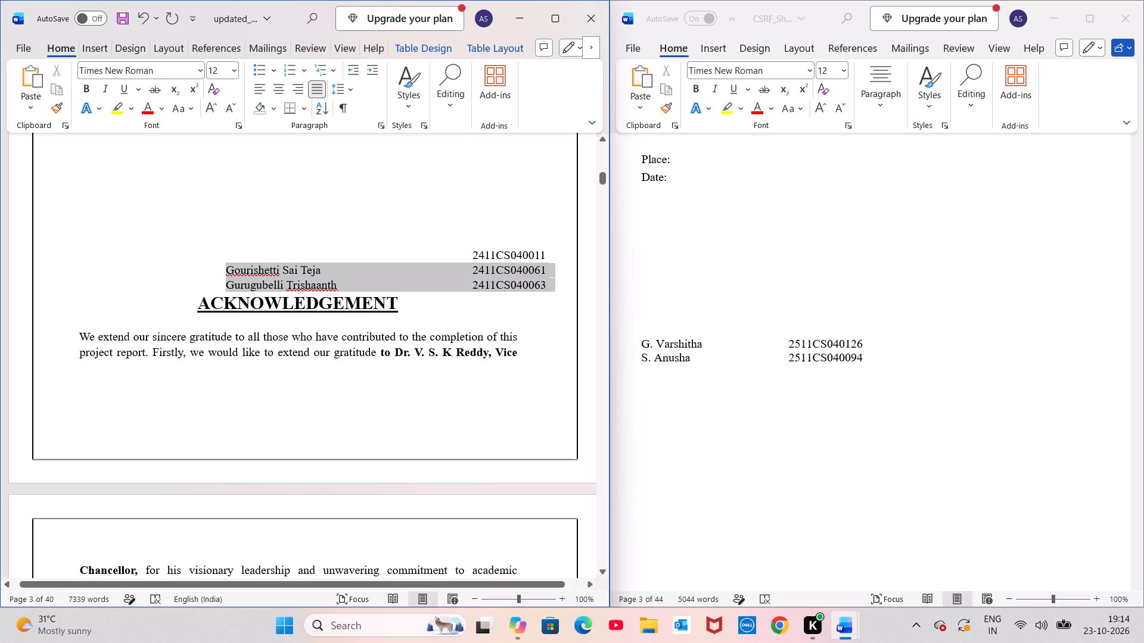
drag(562, 290, 560, 286)
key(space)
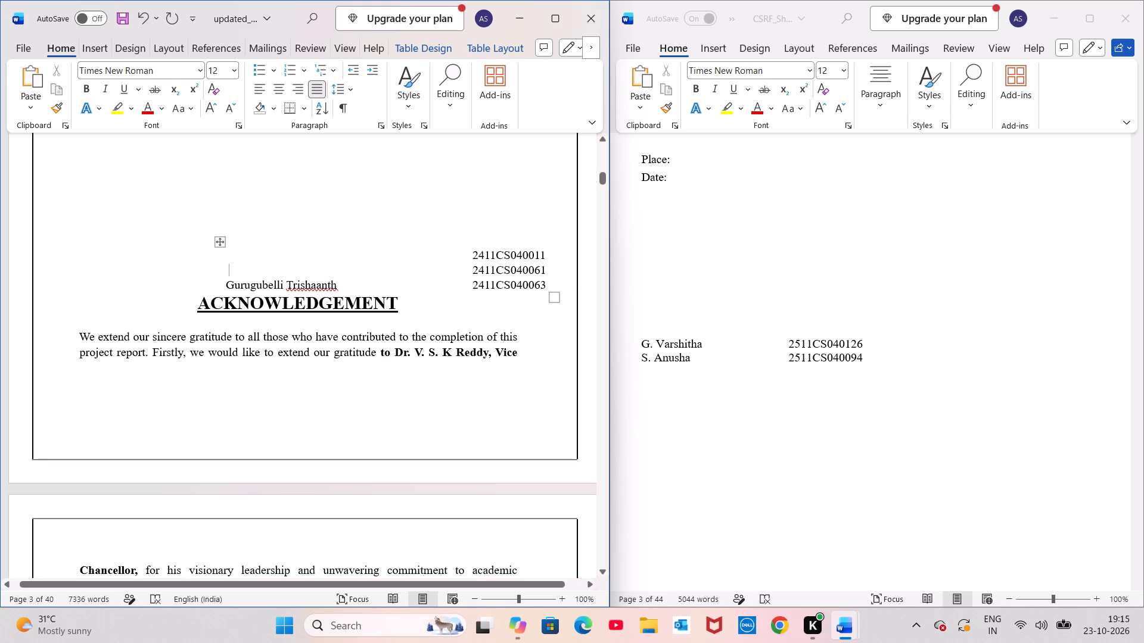
click(474, 254)
drag(474, 254, 530, 298)
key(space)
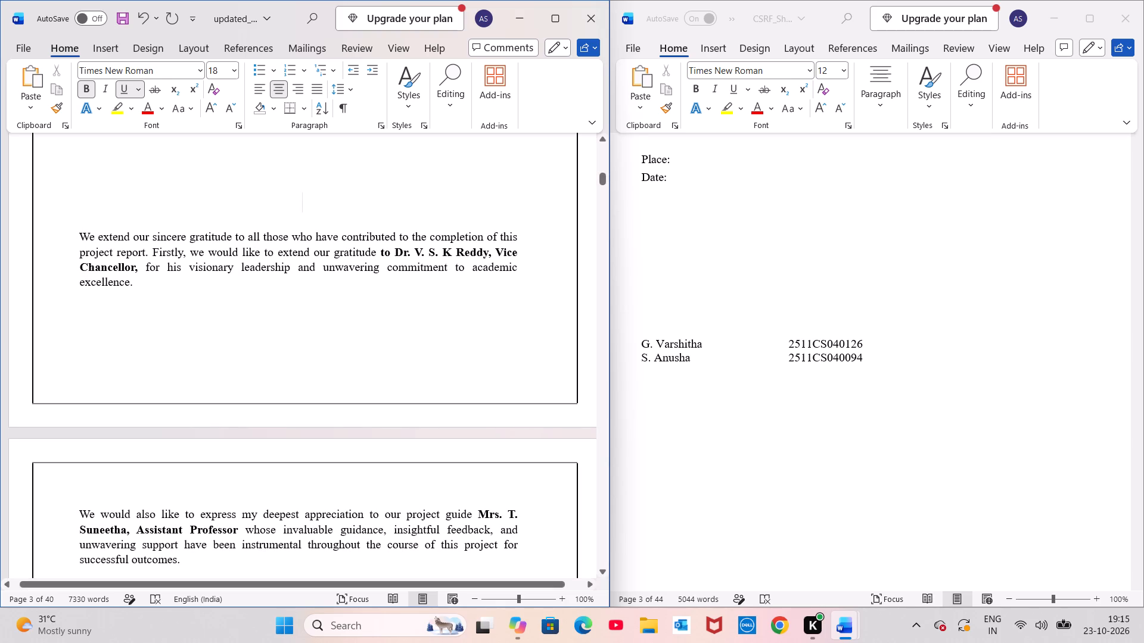
Insert three line breaks before the opening acknowledgement paragraph to push it onto the next page.
click(77, 235)
key(Return)
key(Return)
key(Return)
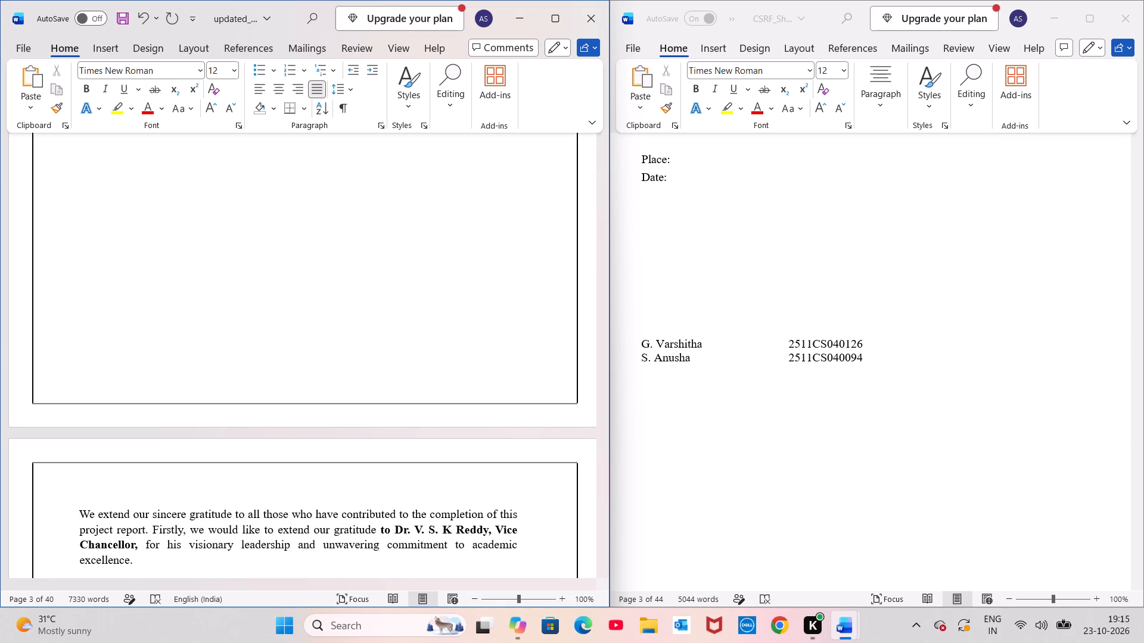
Copy the ACKNOWLEDGEMENT heading from the CSRF Shield reference document.
scroll(764, 451, down, 2)
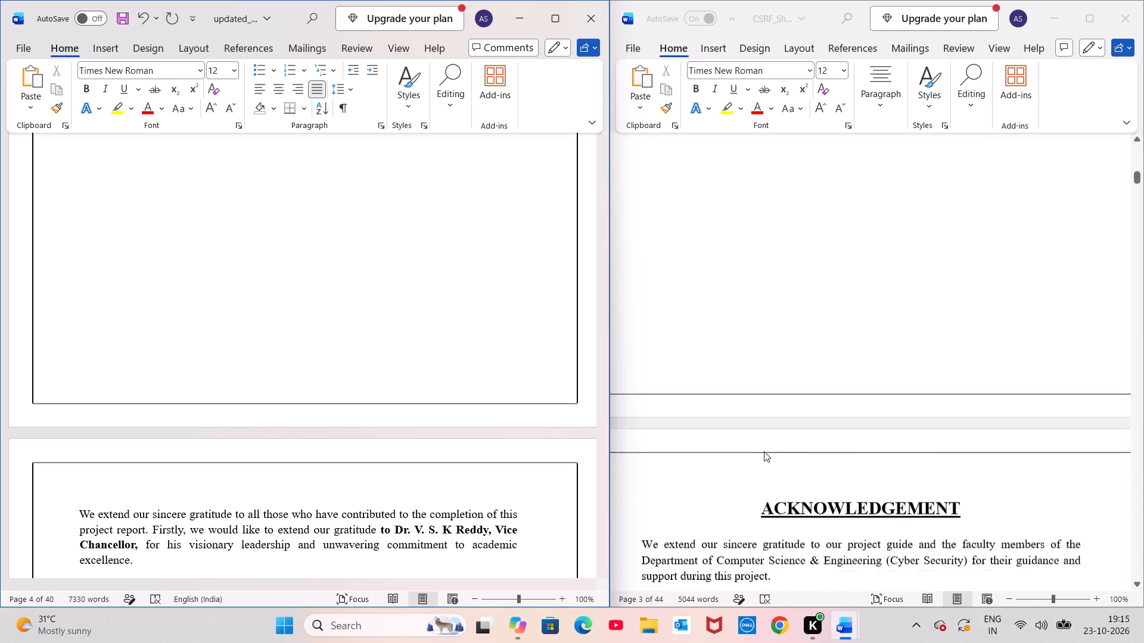
scroll(764, 451, down, 2)
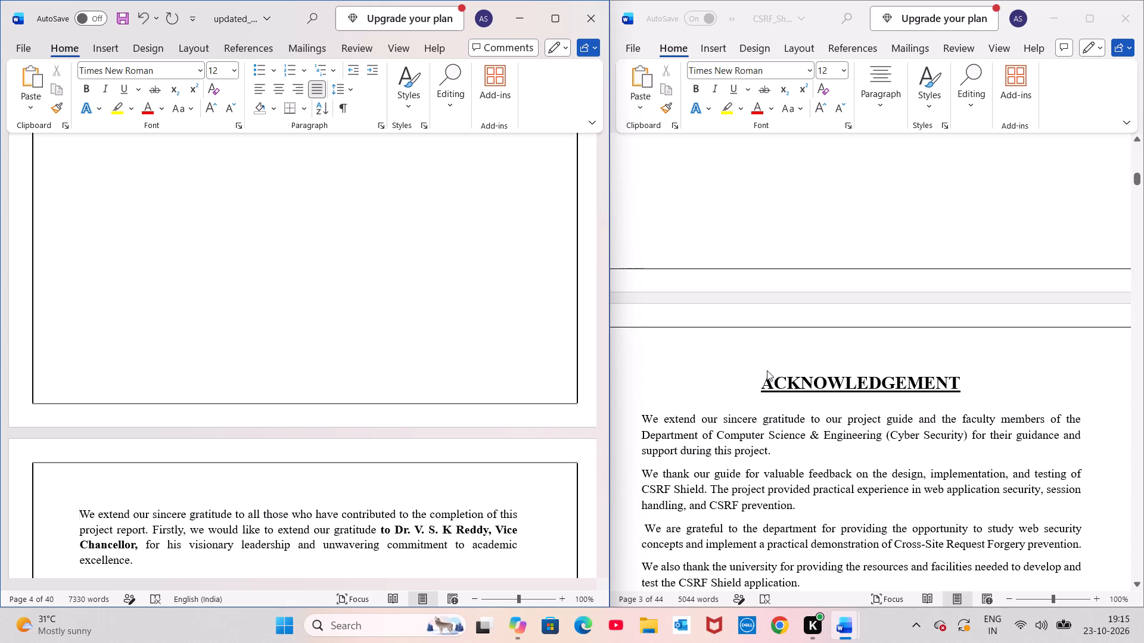
click(767, 370)
drag(767, 370, 729, 350)
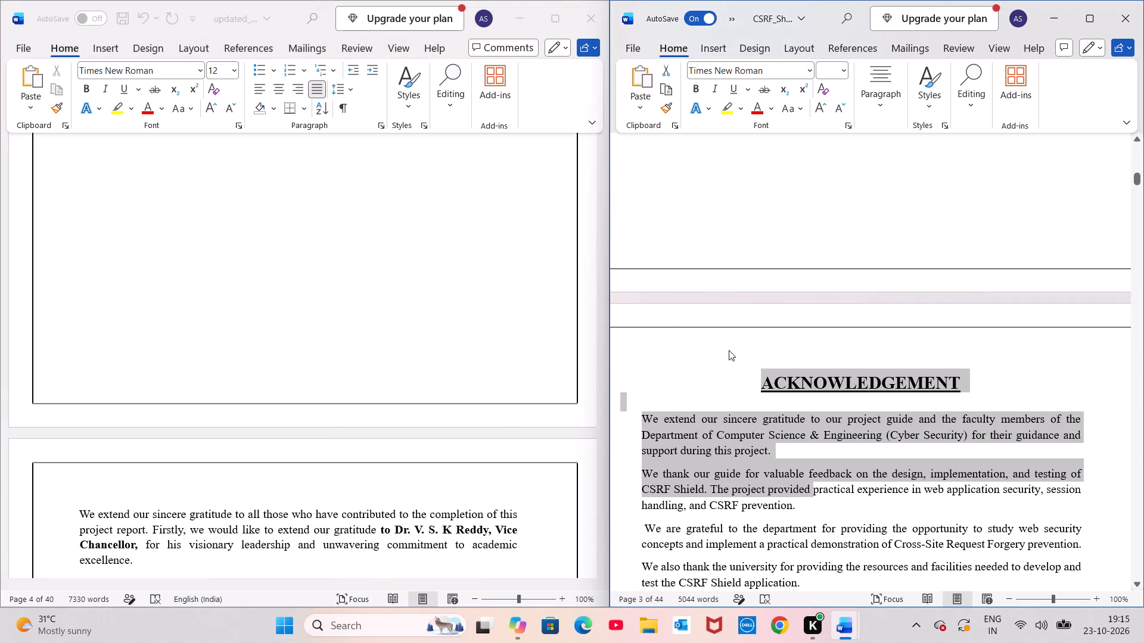
click(729, 350)
click(765, 377)
drag(765, 377, 795, 379)
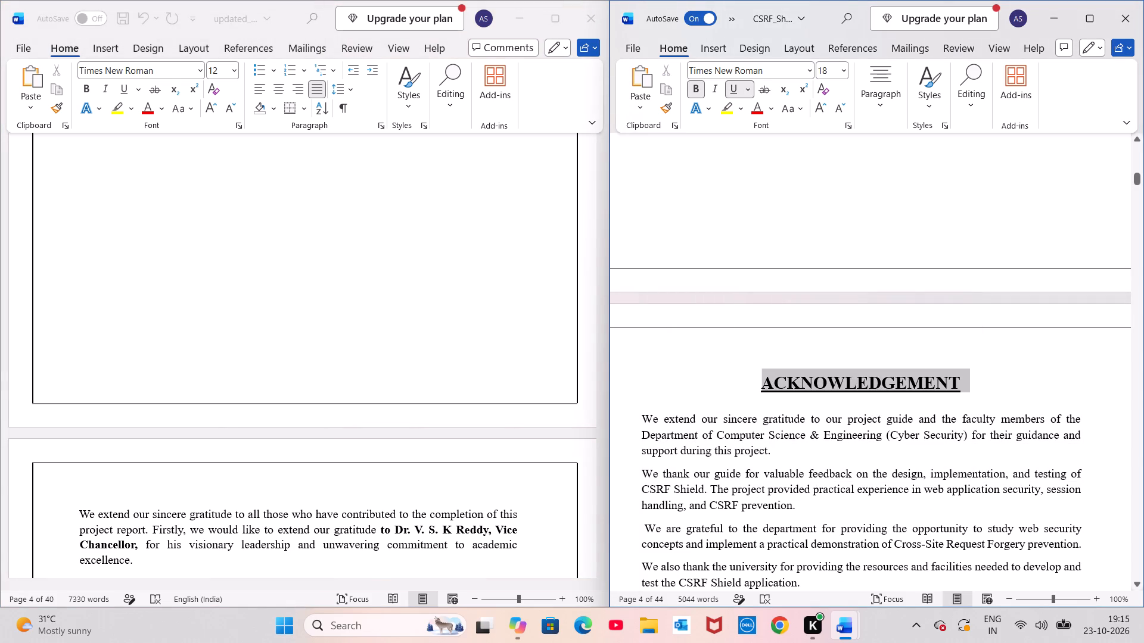
drag(795, 379, 817, 380)
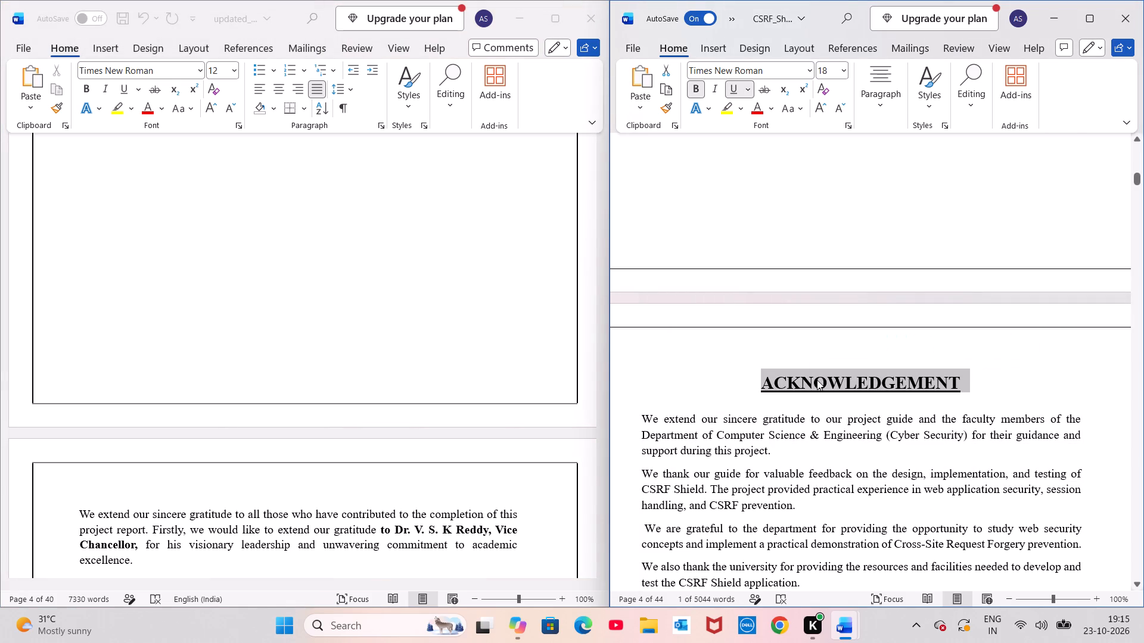
key(ctrl+c)
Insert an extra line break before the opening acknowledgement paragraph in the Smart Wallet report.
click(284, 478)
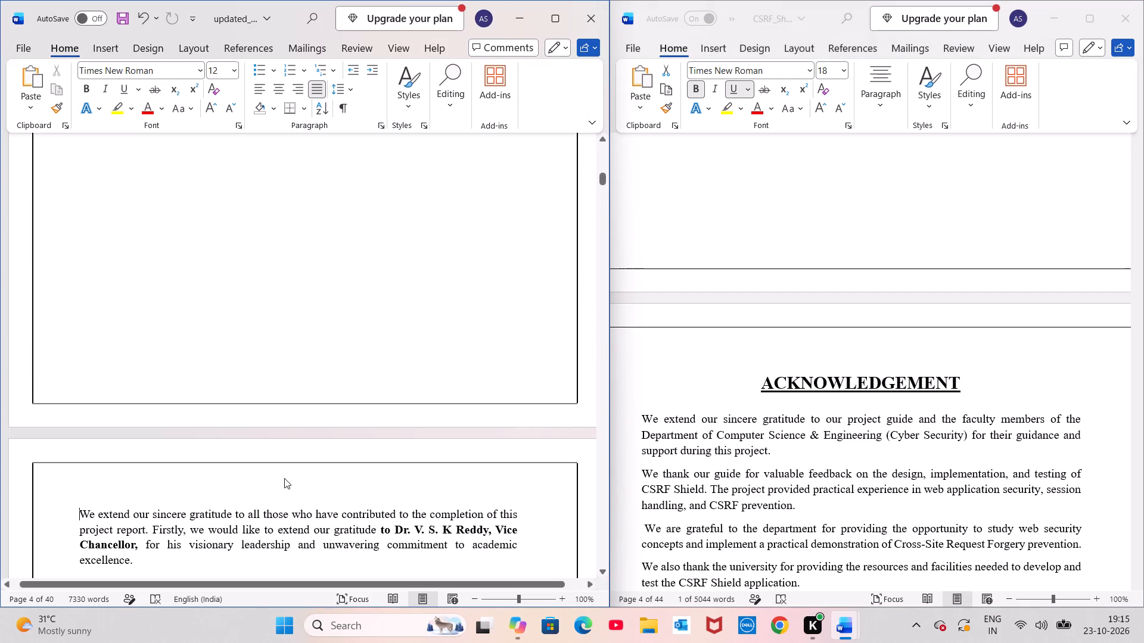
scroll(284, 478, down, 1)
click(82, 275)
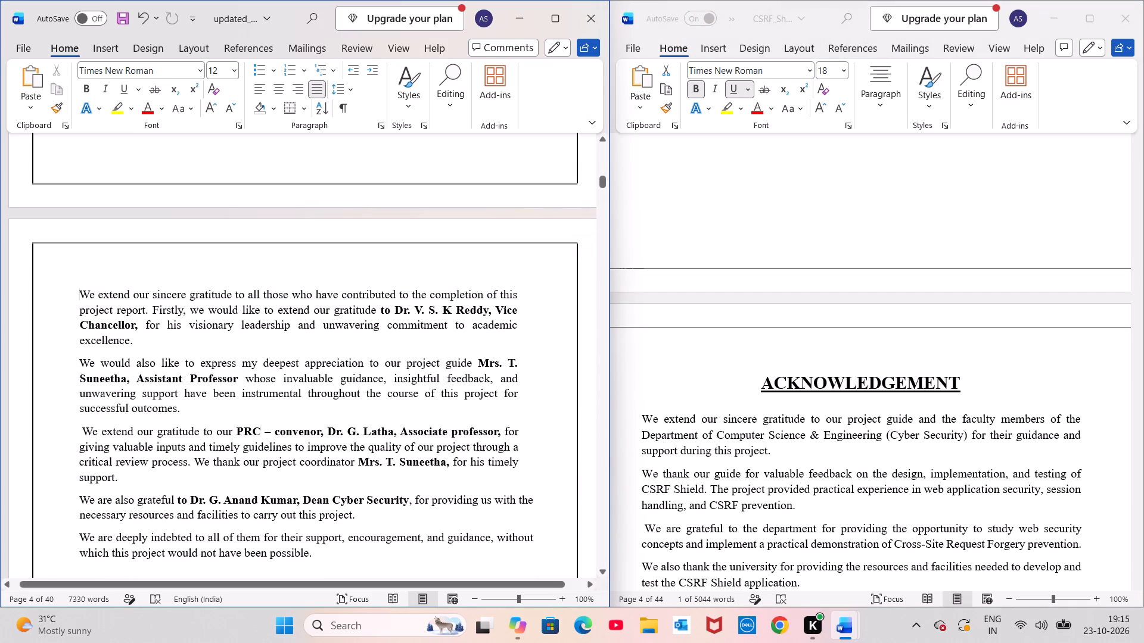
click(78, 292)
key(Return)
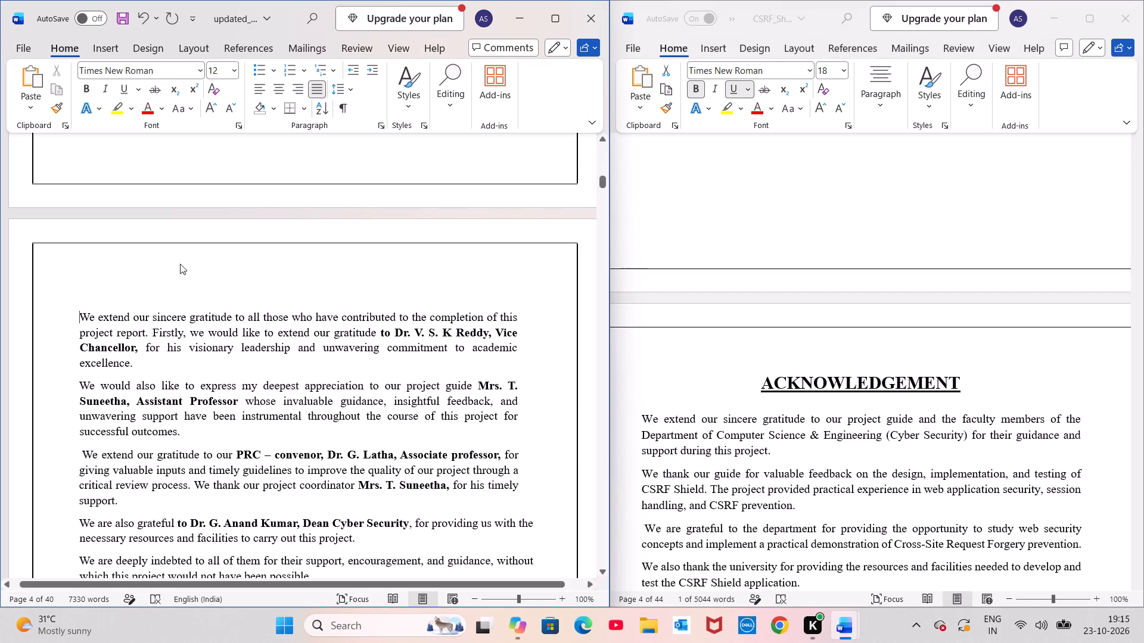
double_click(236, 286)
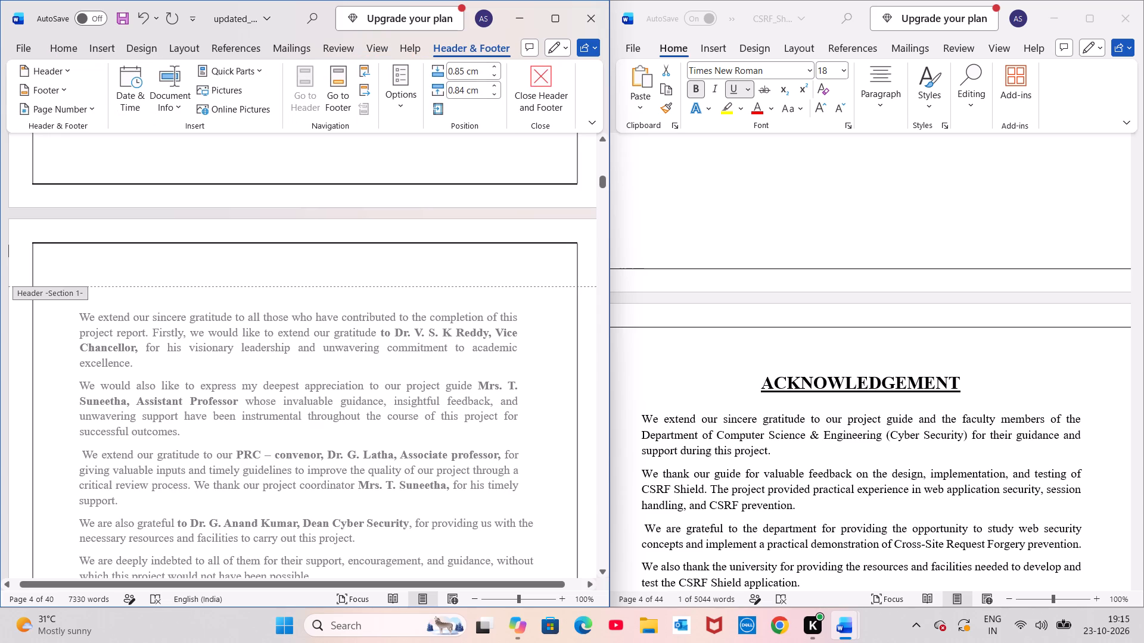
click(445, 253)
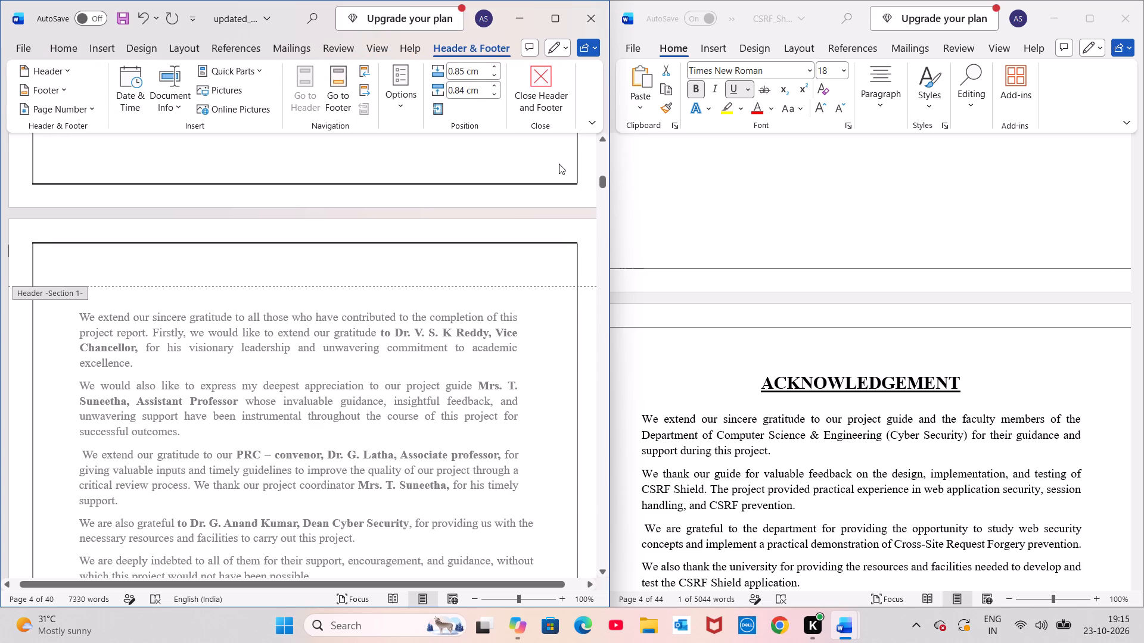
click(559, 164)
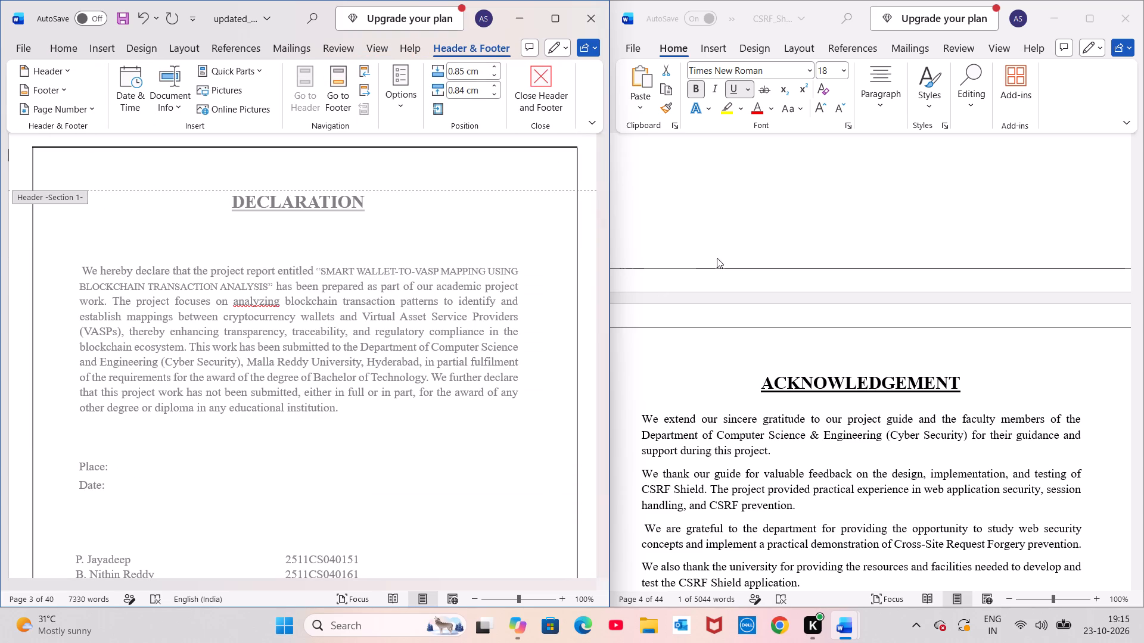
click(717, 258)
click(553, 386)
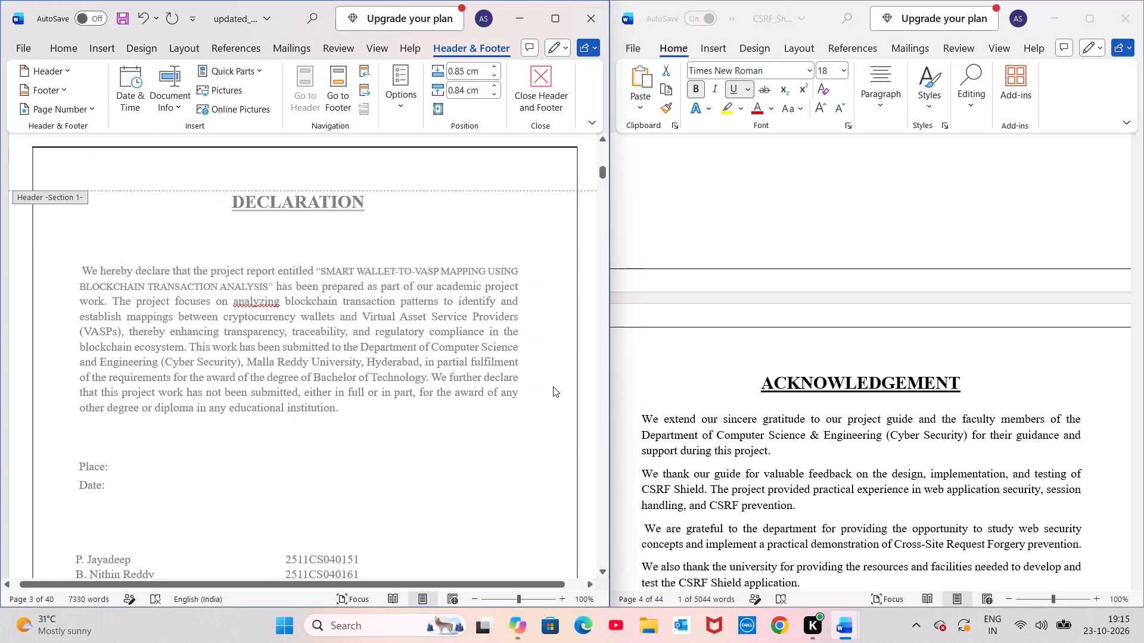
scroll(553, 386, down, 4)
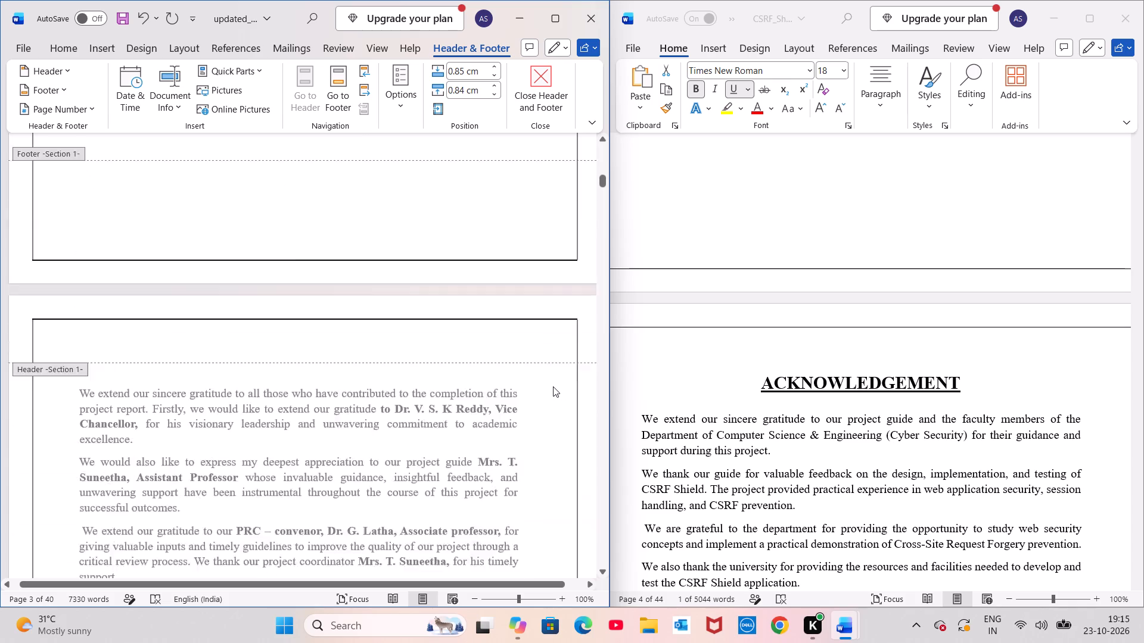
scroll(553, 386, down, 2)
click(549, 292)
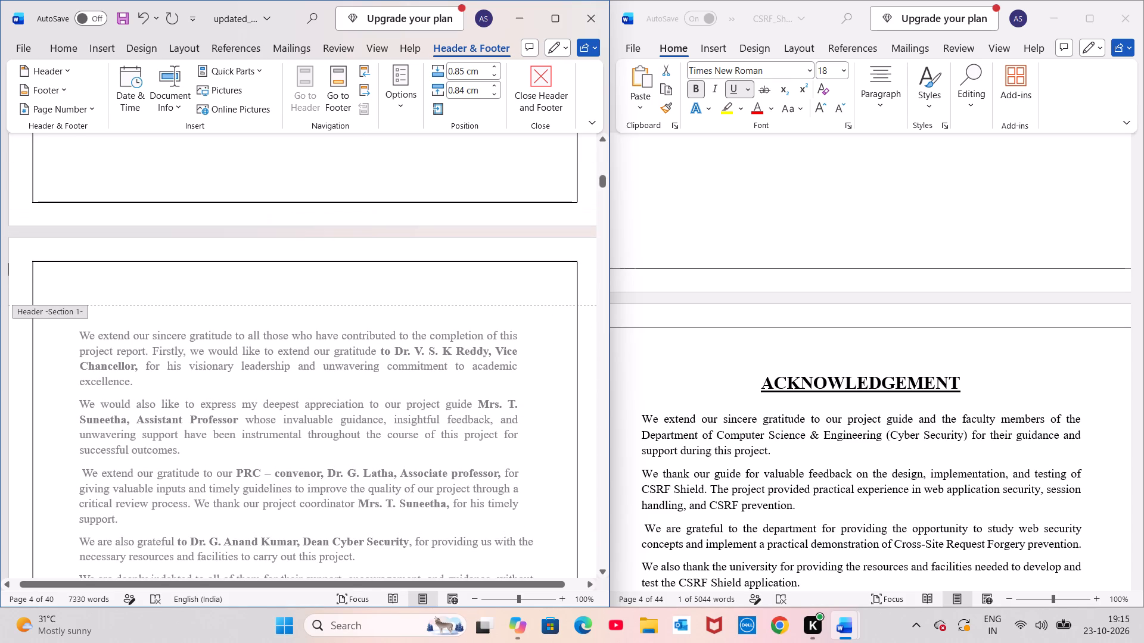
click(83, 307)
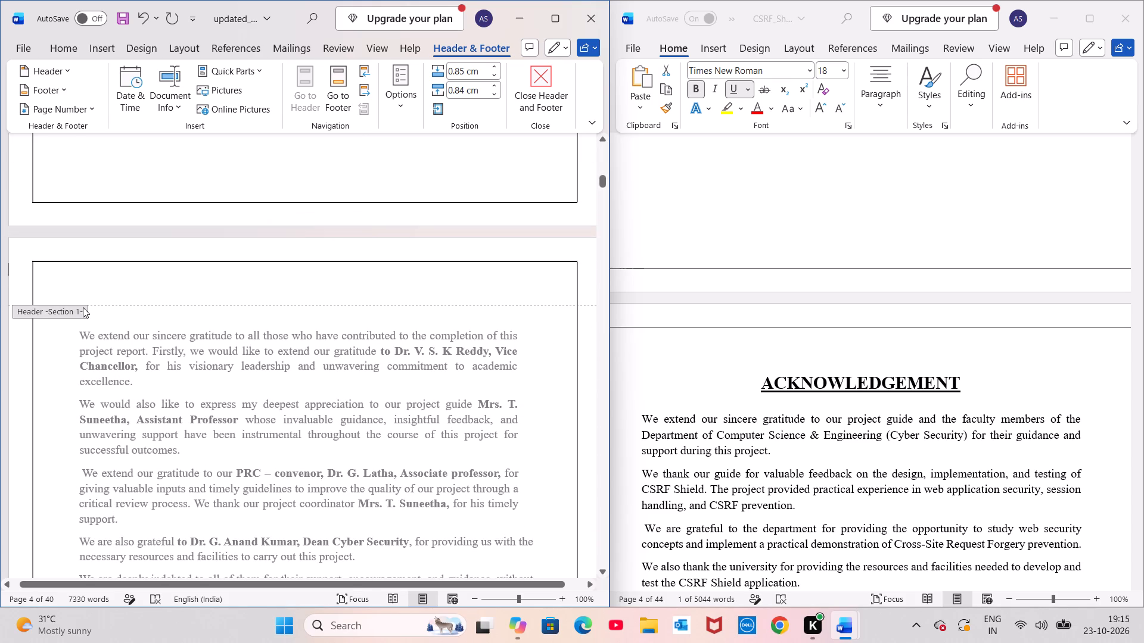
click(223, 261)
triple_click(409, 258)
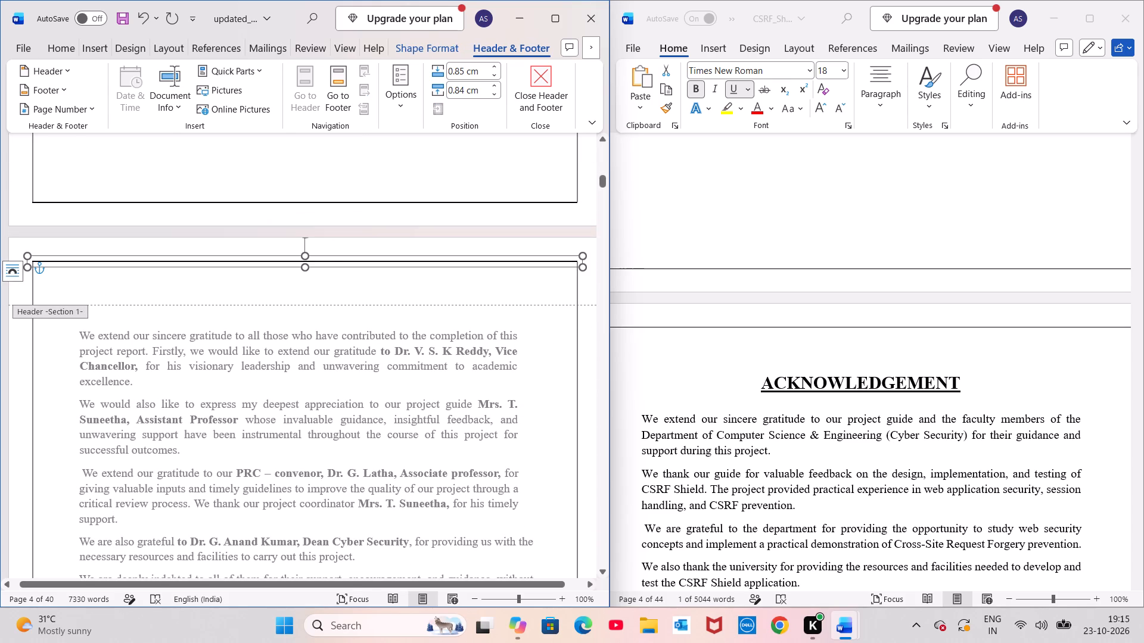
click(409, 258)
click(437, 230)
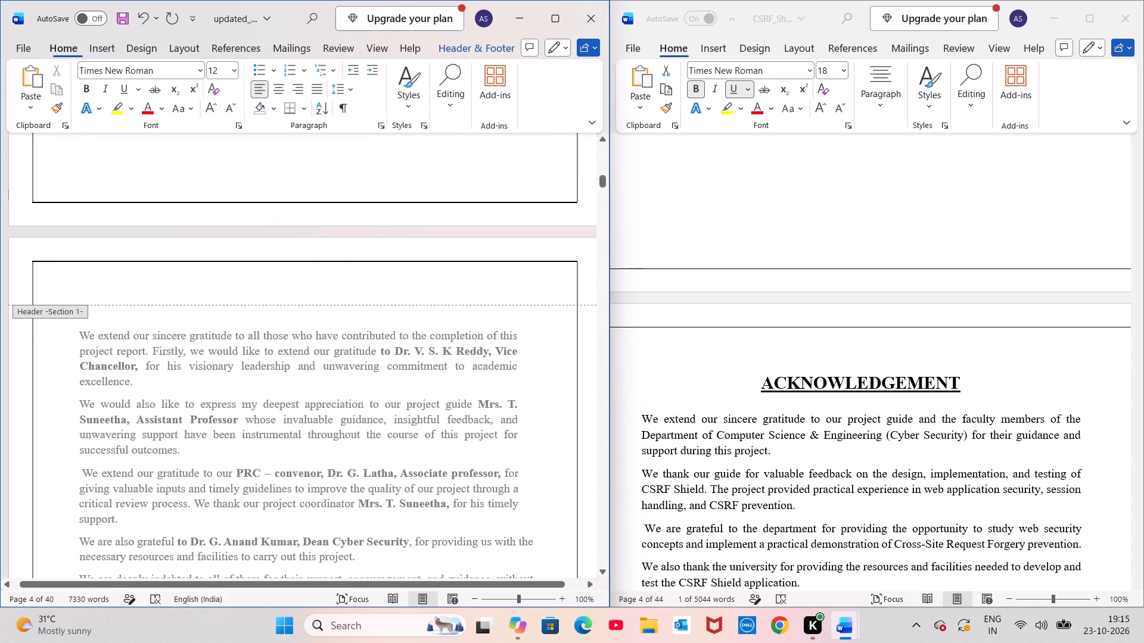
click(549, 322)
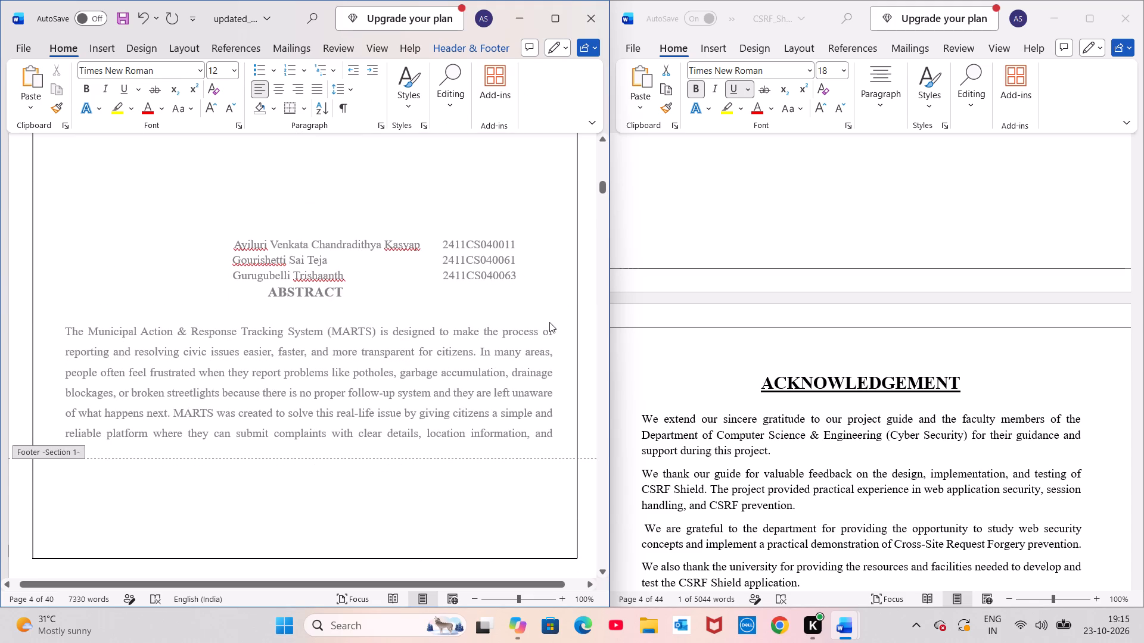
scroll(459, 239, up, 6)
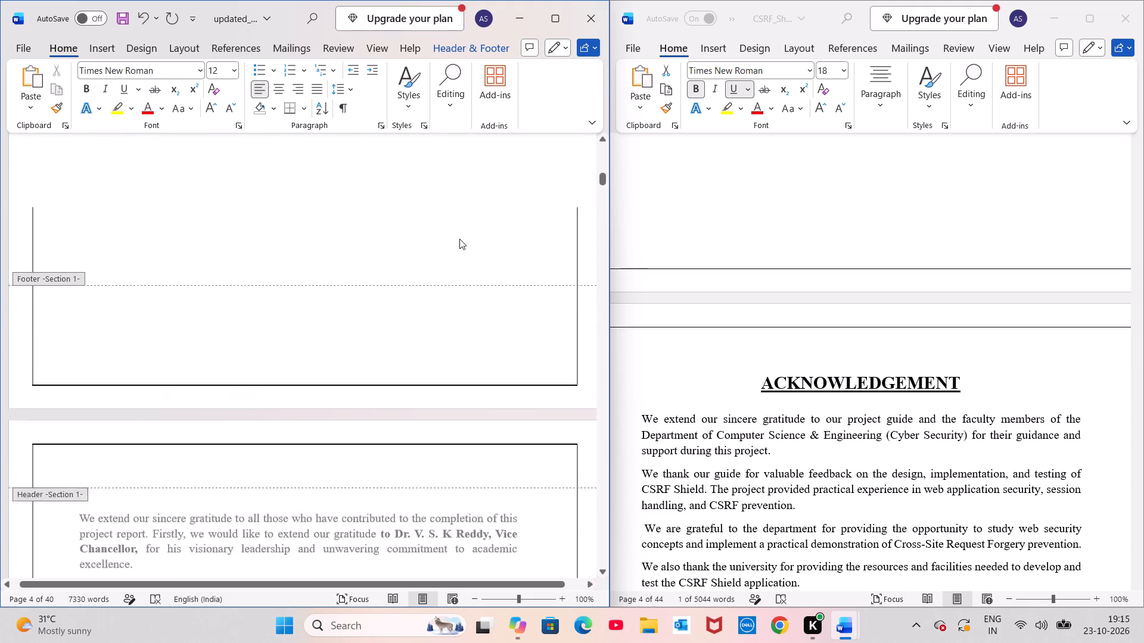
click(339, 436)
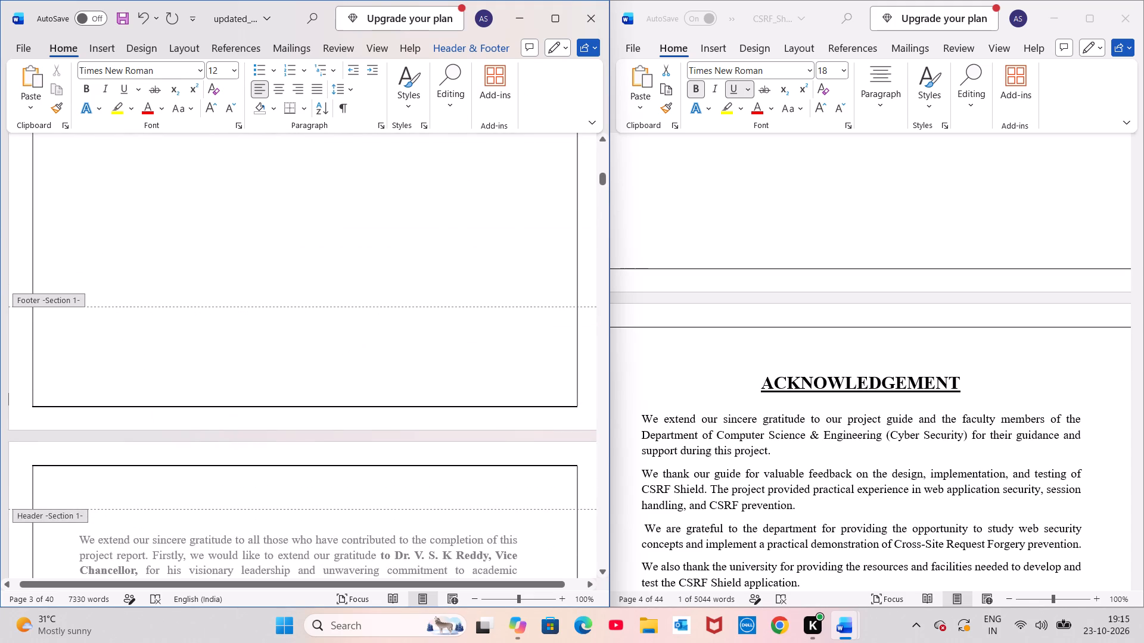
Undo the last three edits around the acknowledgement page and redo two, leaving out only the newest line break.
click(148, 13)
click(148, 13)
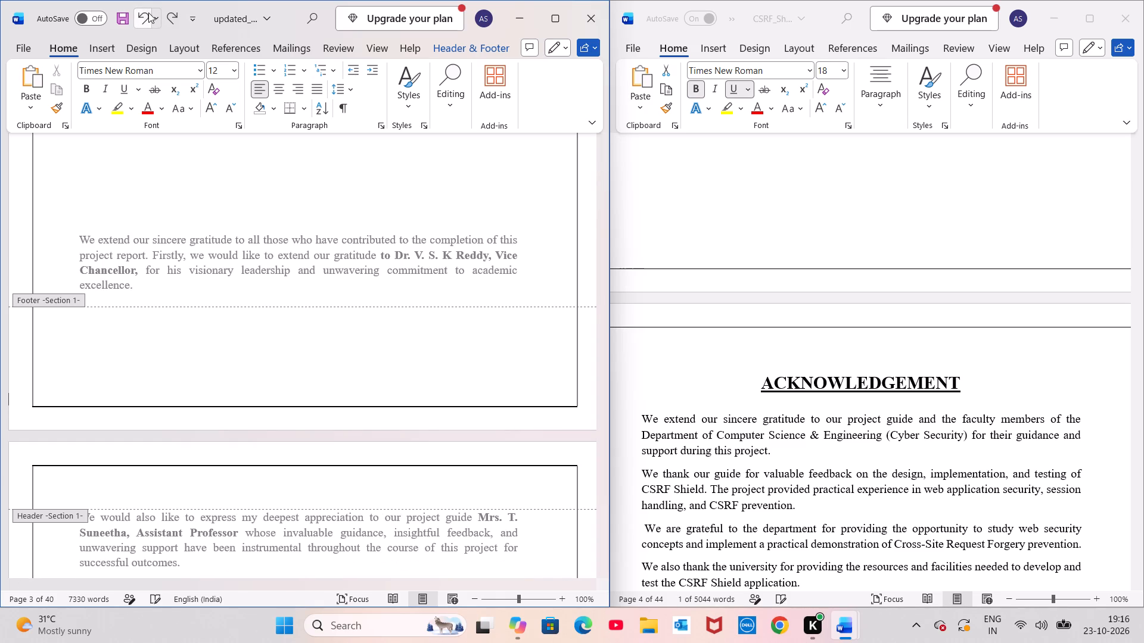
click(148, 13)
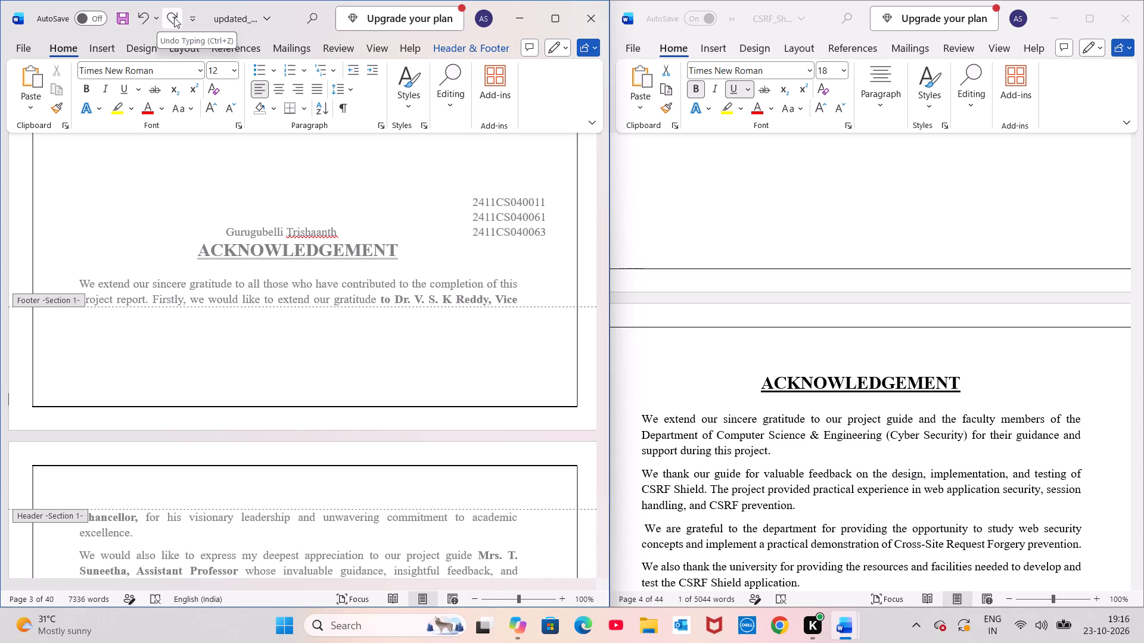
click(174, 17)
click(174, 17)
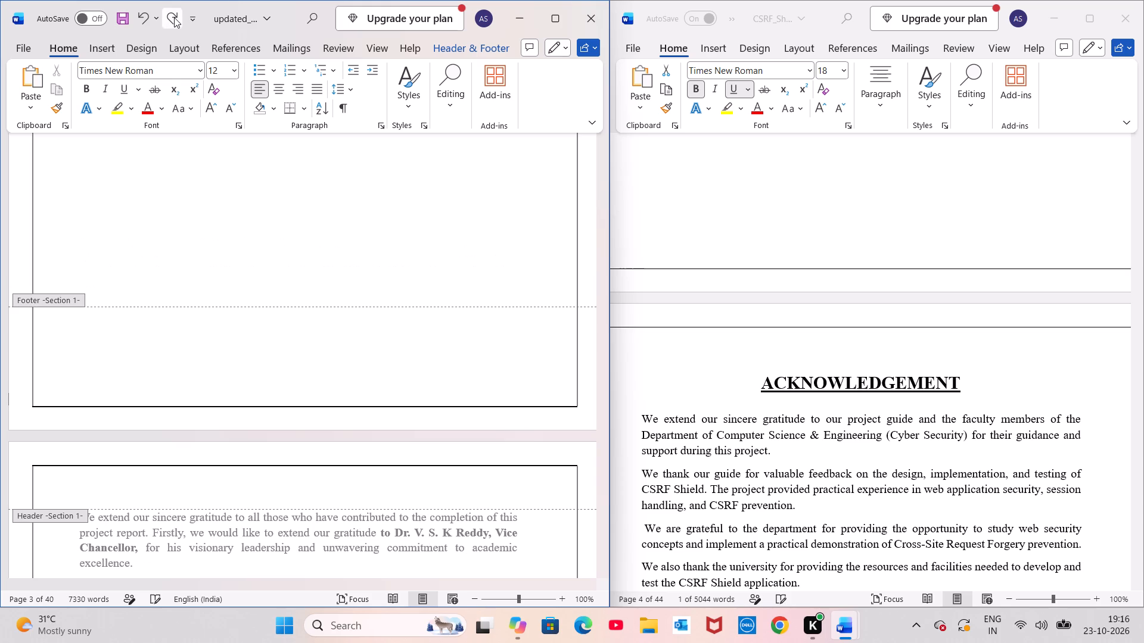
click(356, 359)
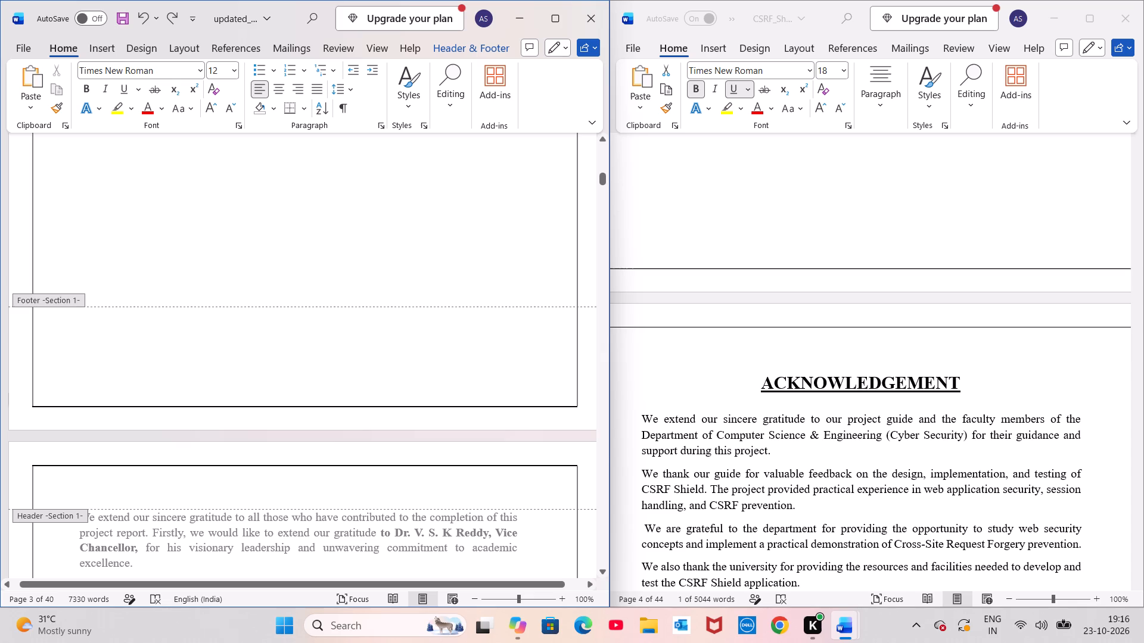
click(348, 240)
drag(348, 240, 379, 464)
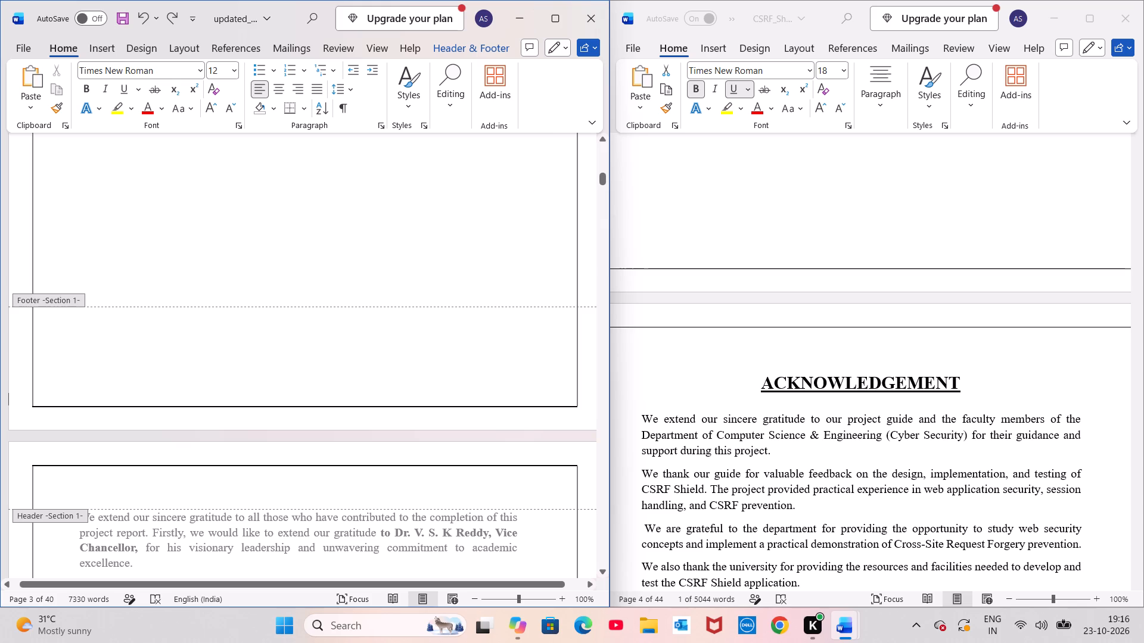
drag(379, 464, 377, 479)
Save the report as a Word document named TINKUUU DOCCCC in the Documents folder.
key(ctrl+s)
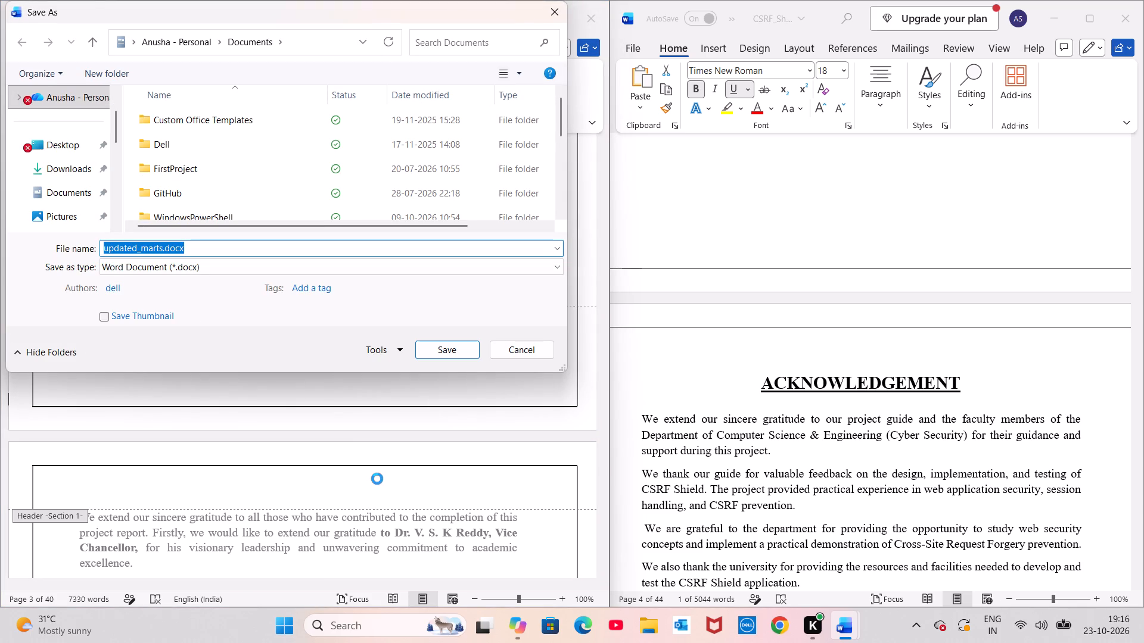
drag(377, 479, 343, 241)
drag(343, 241, 343, 249)
key(BackSpace)
key(BackSpace)
key(BackSpace)
key(BackSpace)
key(BackSpace)
key(BackSpace)
key(BackSpace)
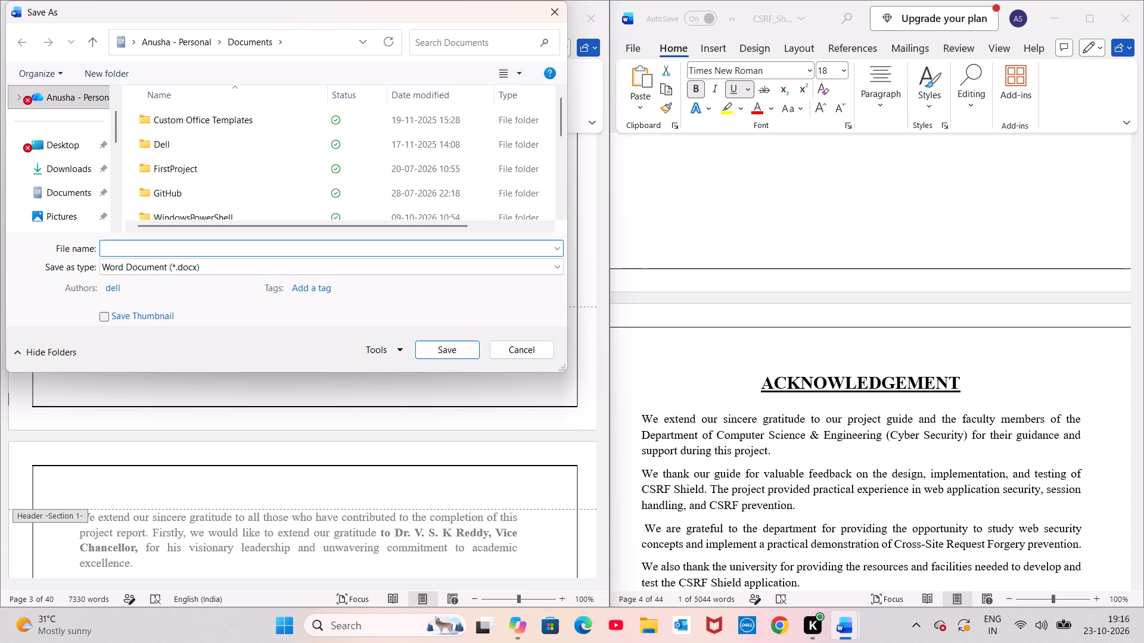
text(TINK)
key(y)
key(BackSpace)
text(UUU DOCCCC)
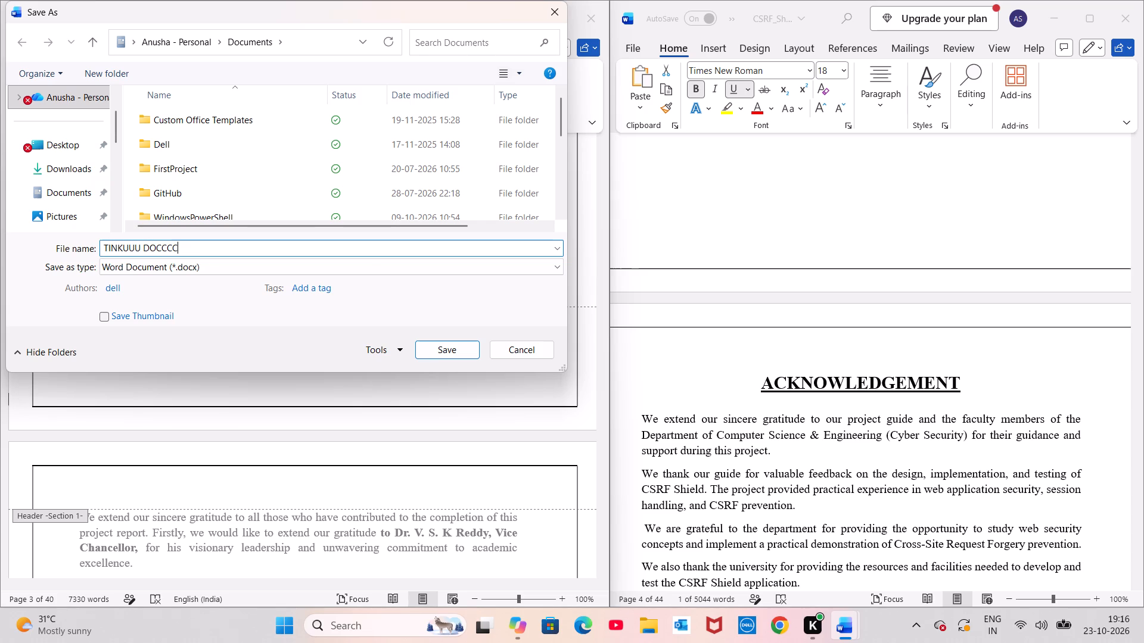
click(455, 352)
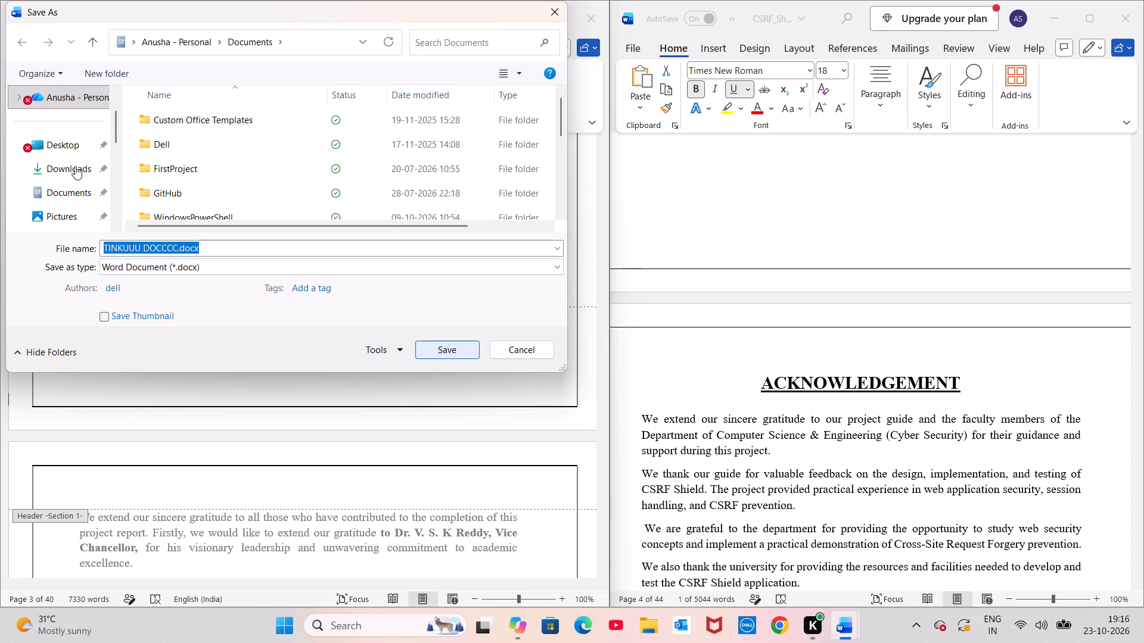
click(74, 139)
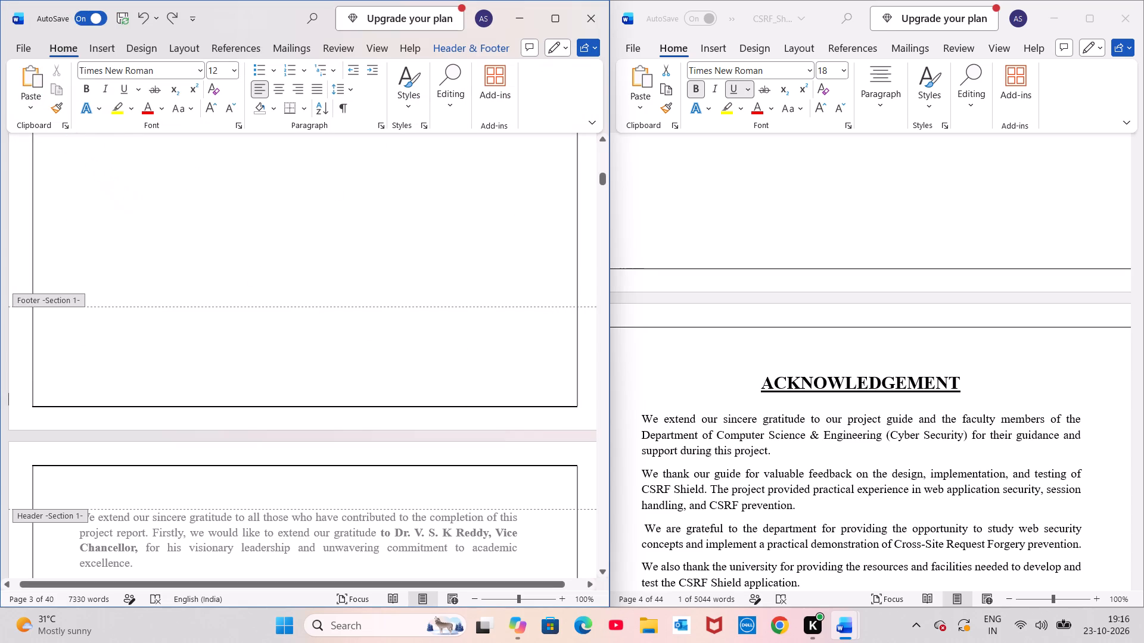
Leave header and footer editing and return to the report's body text.
right_click(467, 375)
scroll(531, 451, down, 3)
triple_click(531, 451)
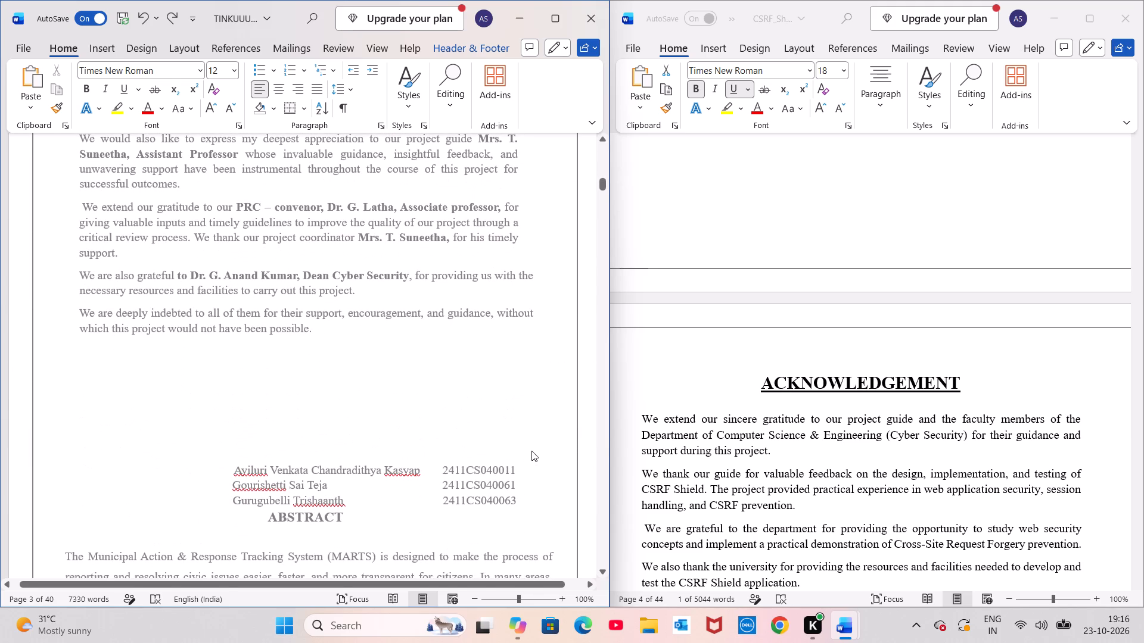
click(531, 451)
Insert an empty line above the opening acknowledgement paragraph in the Smart Wallet report.
scroll(424, 428, up, 2)
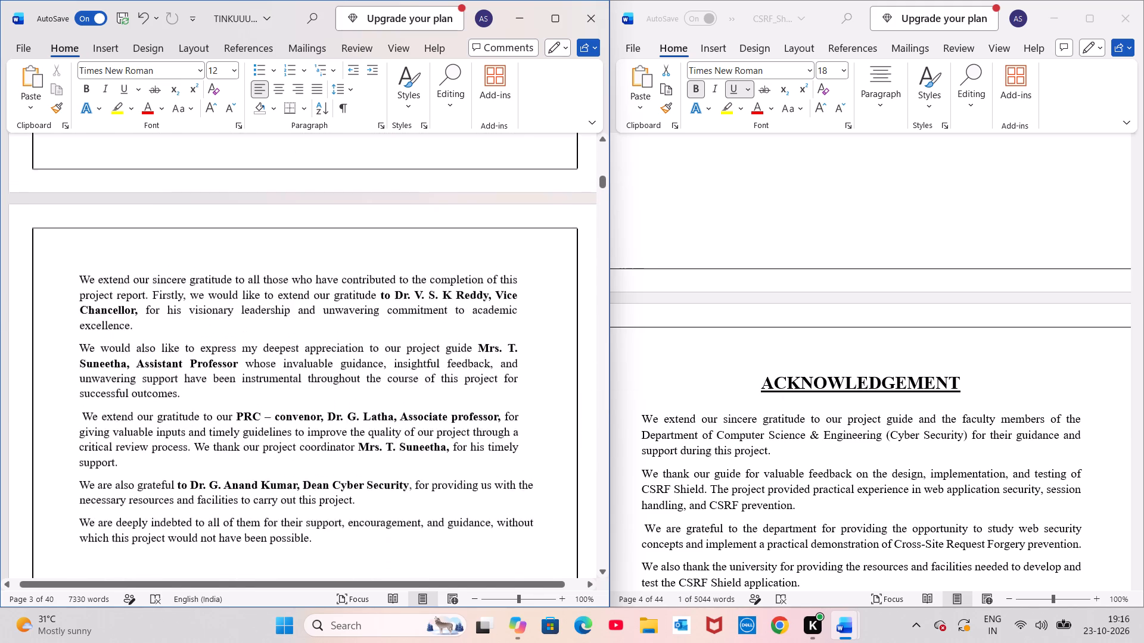
scroll(424, 428, up, 2)
scroll(424, 428, down, 1)
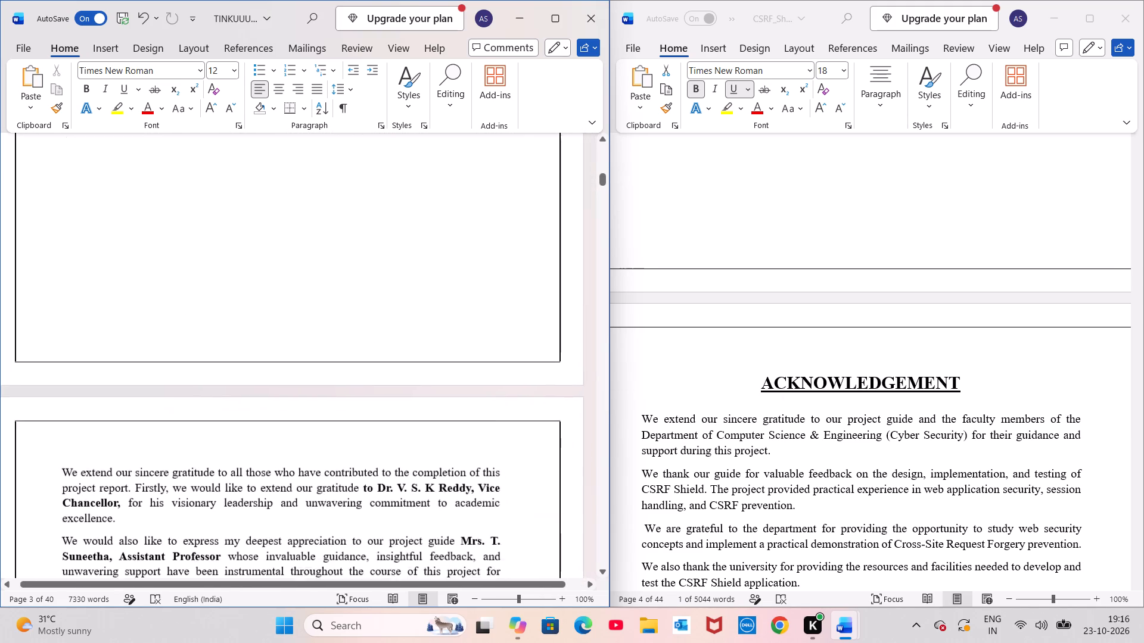
scroll(424, 428, down, 1)
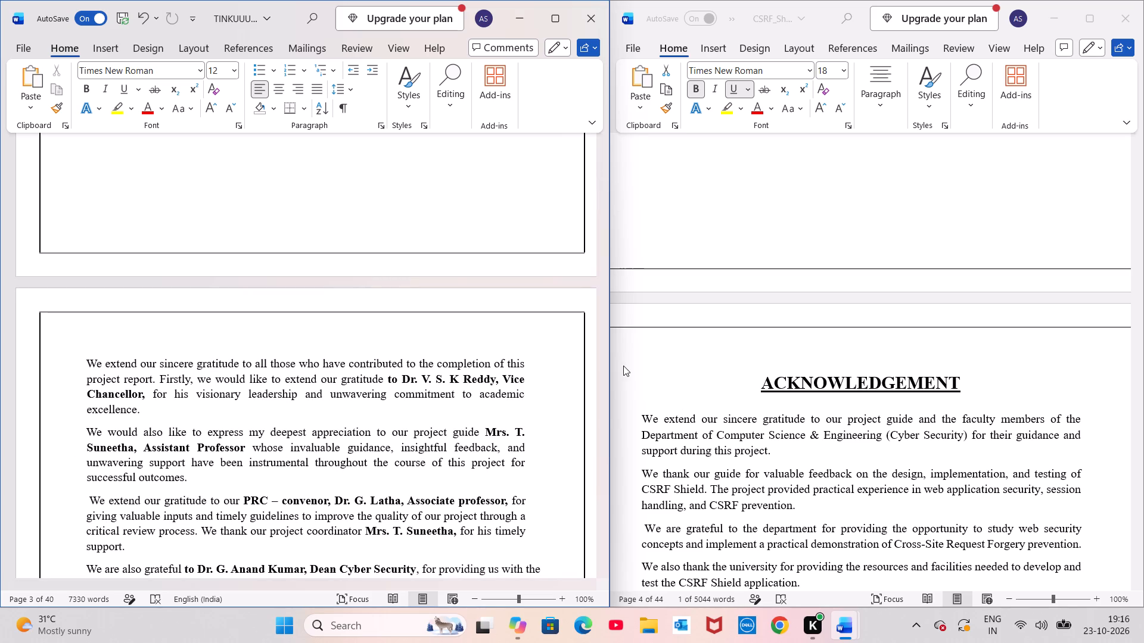
click(103, 345)
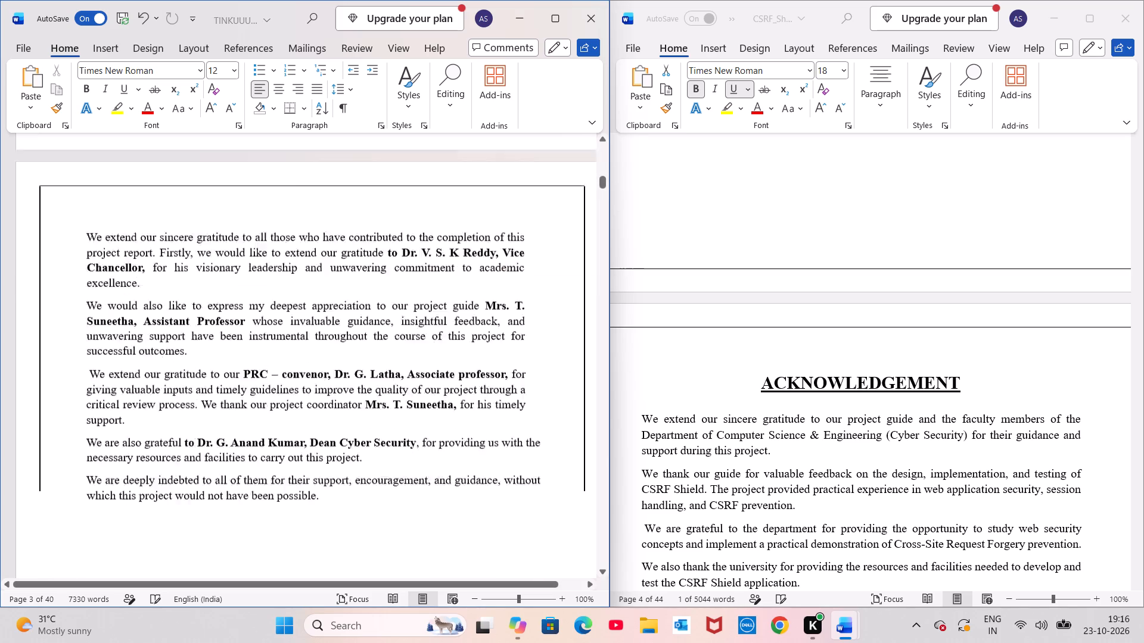
scroll(176, 305, up, 1)
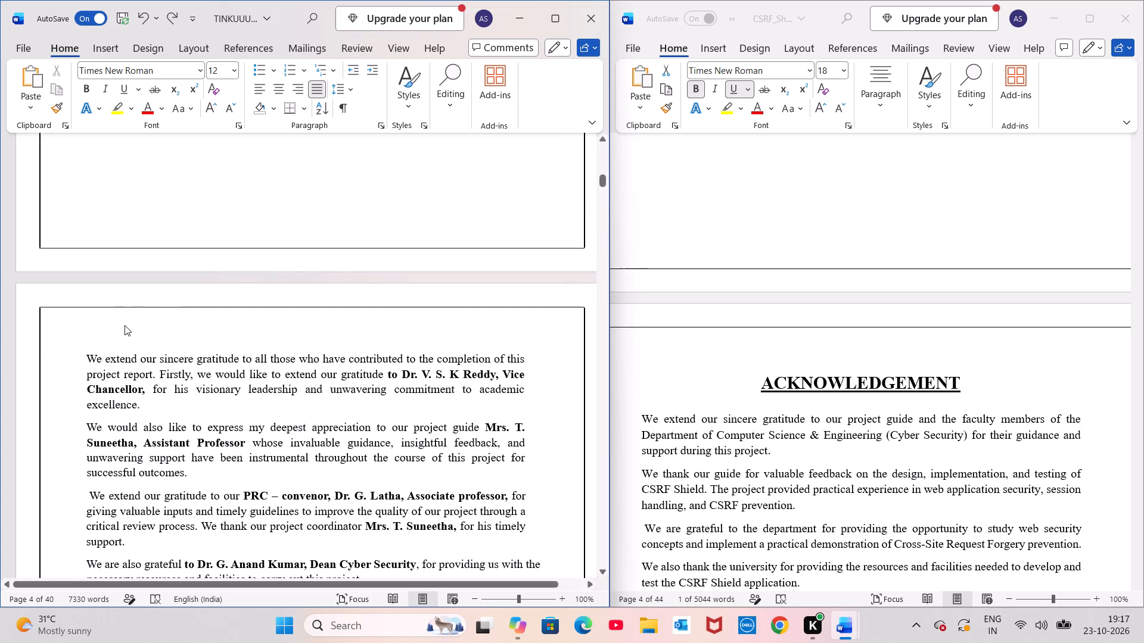
click(130, 332)
drag(83, 349, 45, 327)
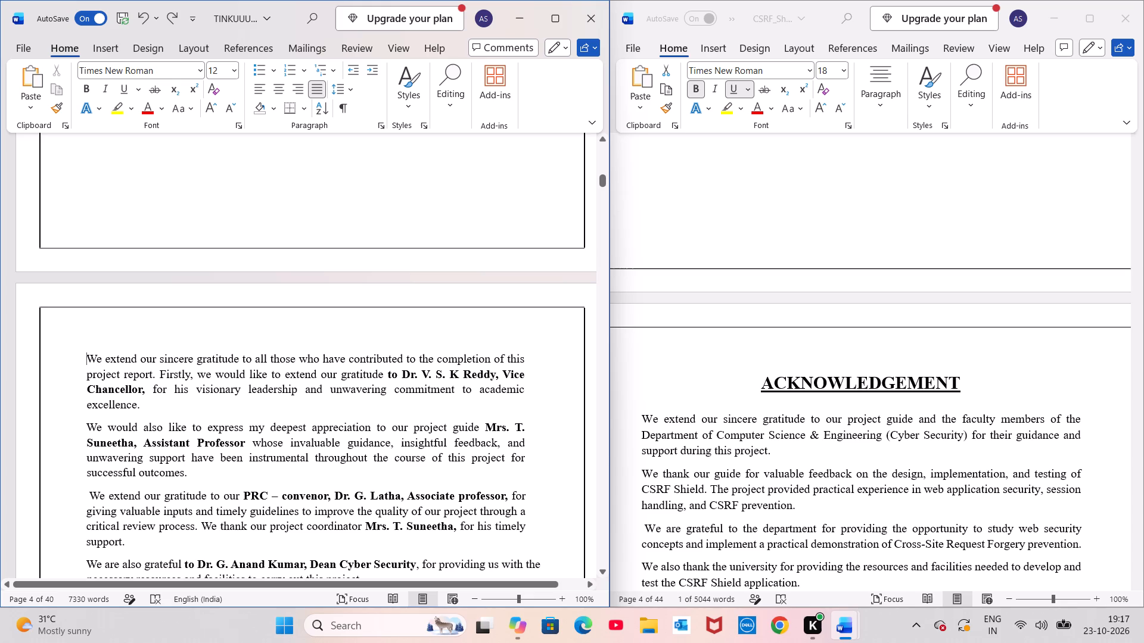
drag(45, 327, 69, 337)
key(Return)
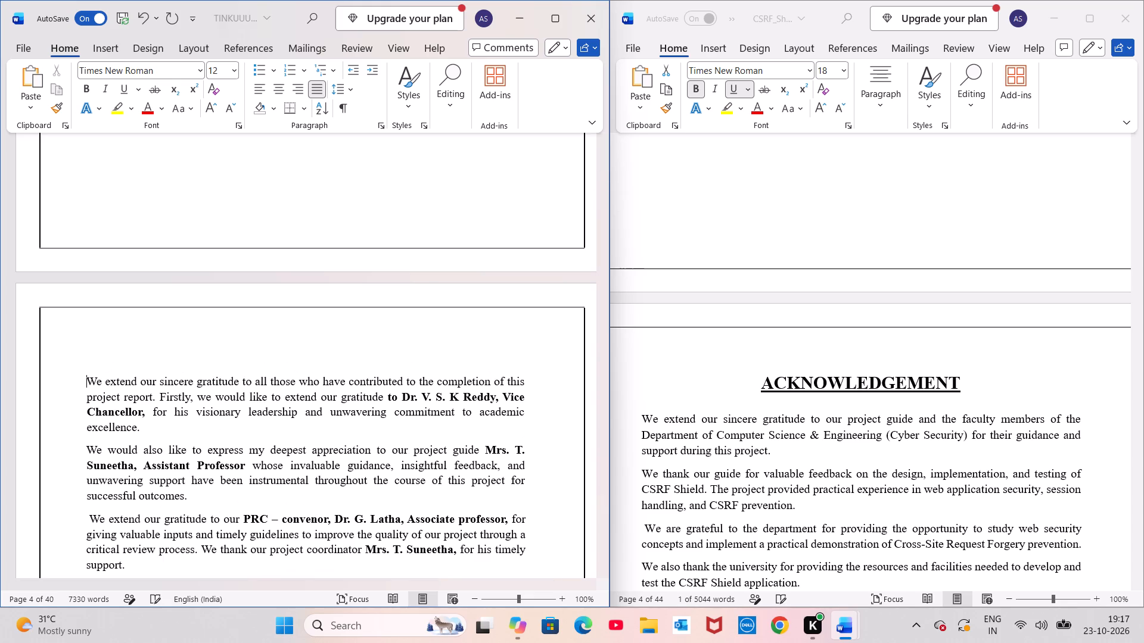
Copy the ACKNOWLEDGEMENT heading from the CSRF Shield reference and paste it before the Smart Wallet report's opening acknowledgement paragraph.
click(764, 378)
drag(764, 378, 780, 382)
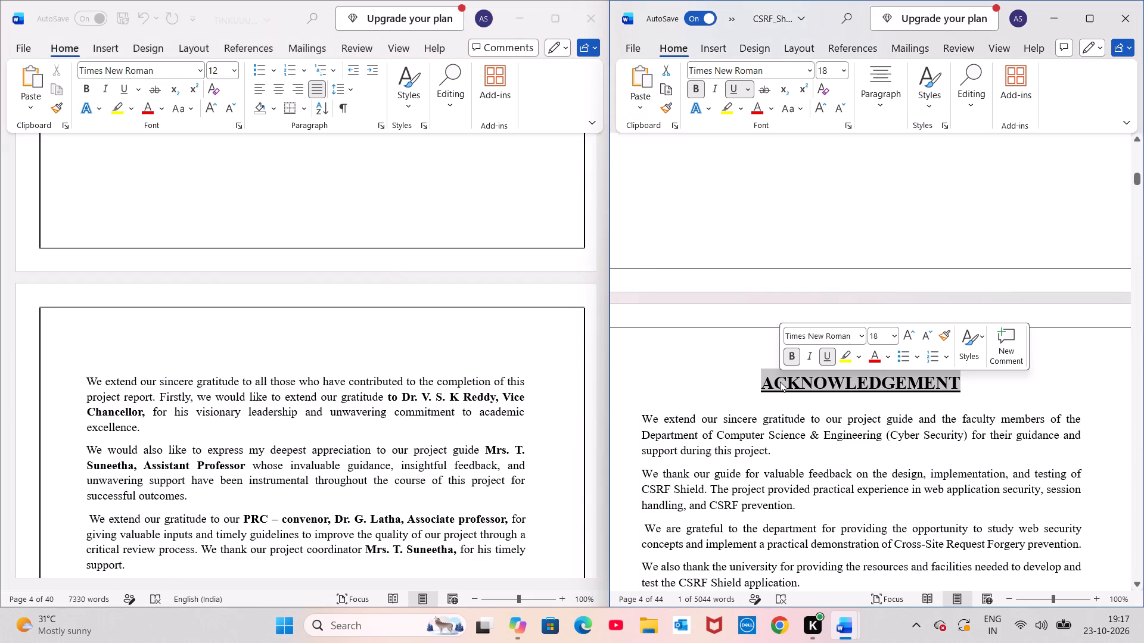
key(ctrl+c)
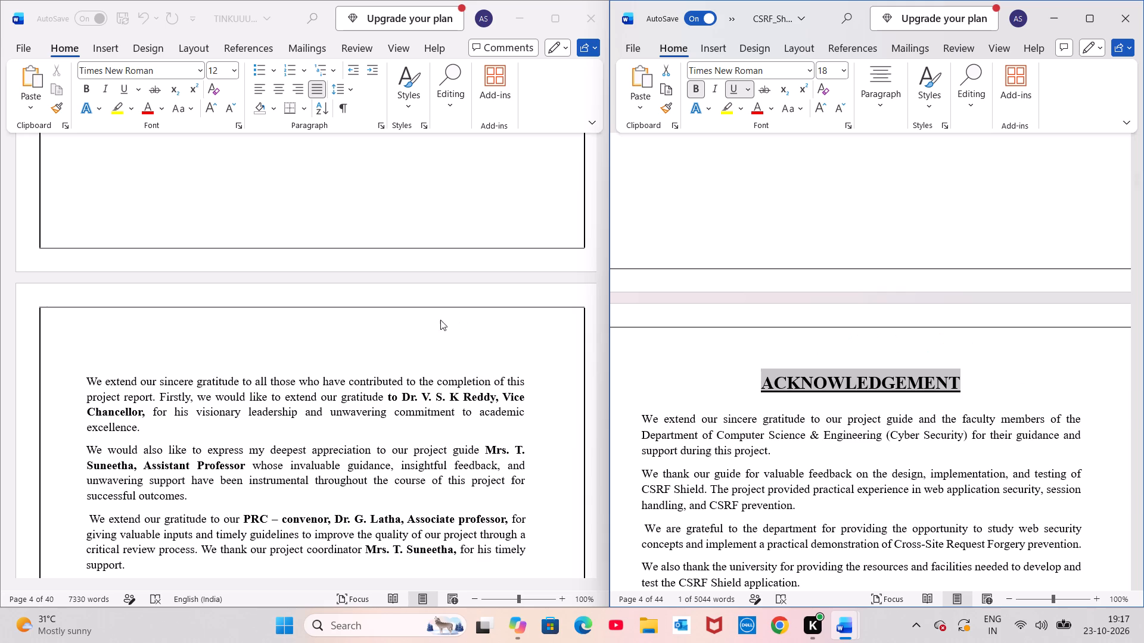
click(227, 350)
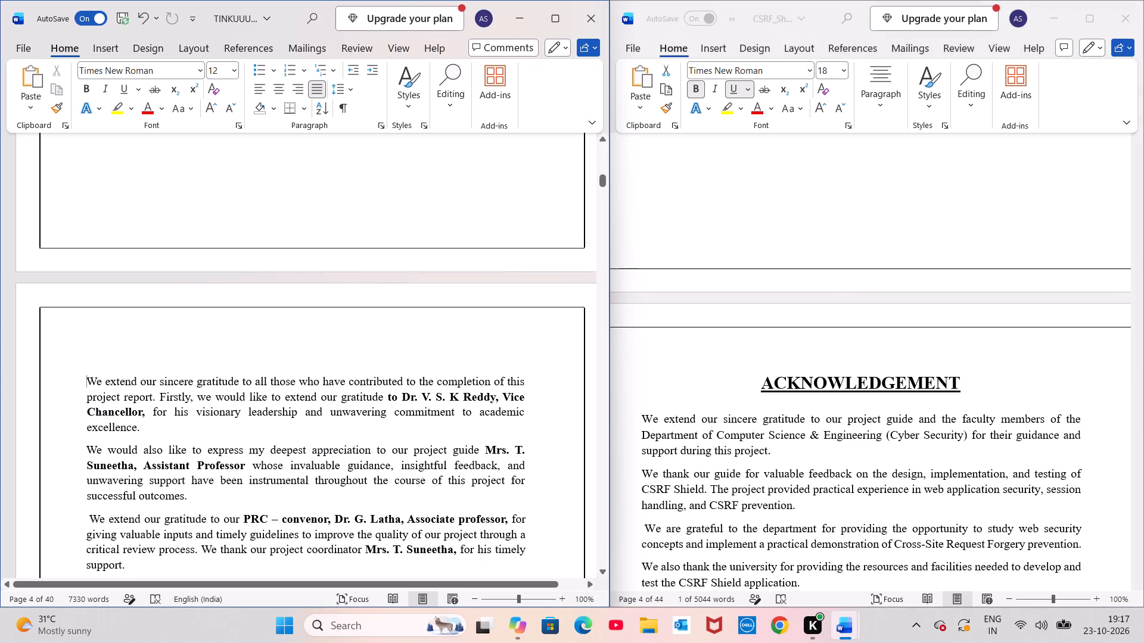
key(ctrl+v)
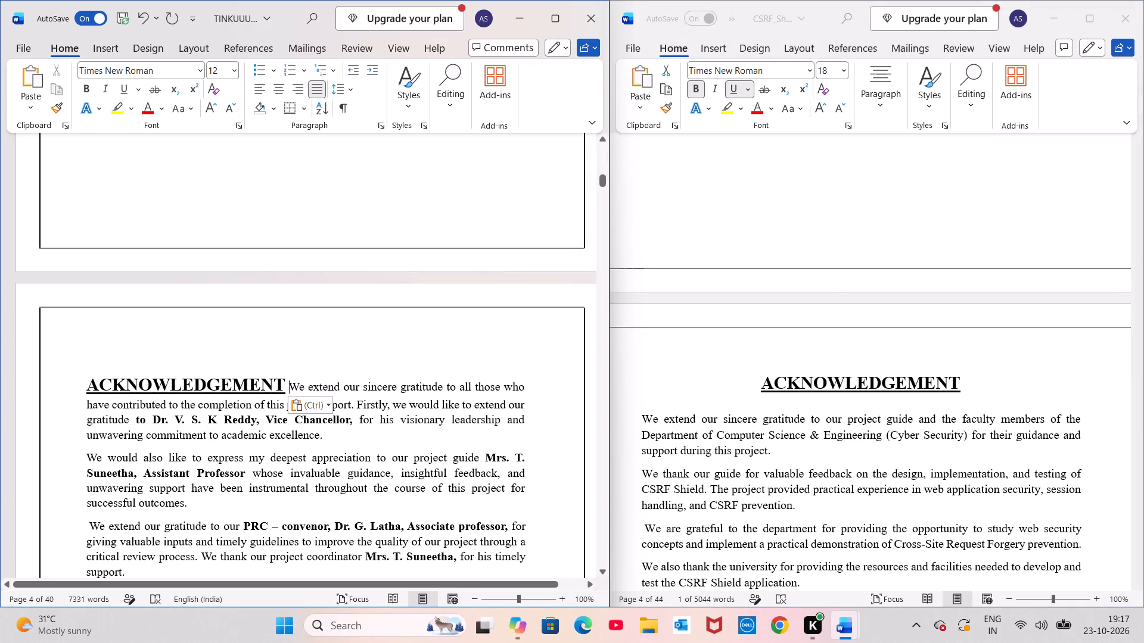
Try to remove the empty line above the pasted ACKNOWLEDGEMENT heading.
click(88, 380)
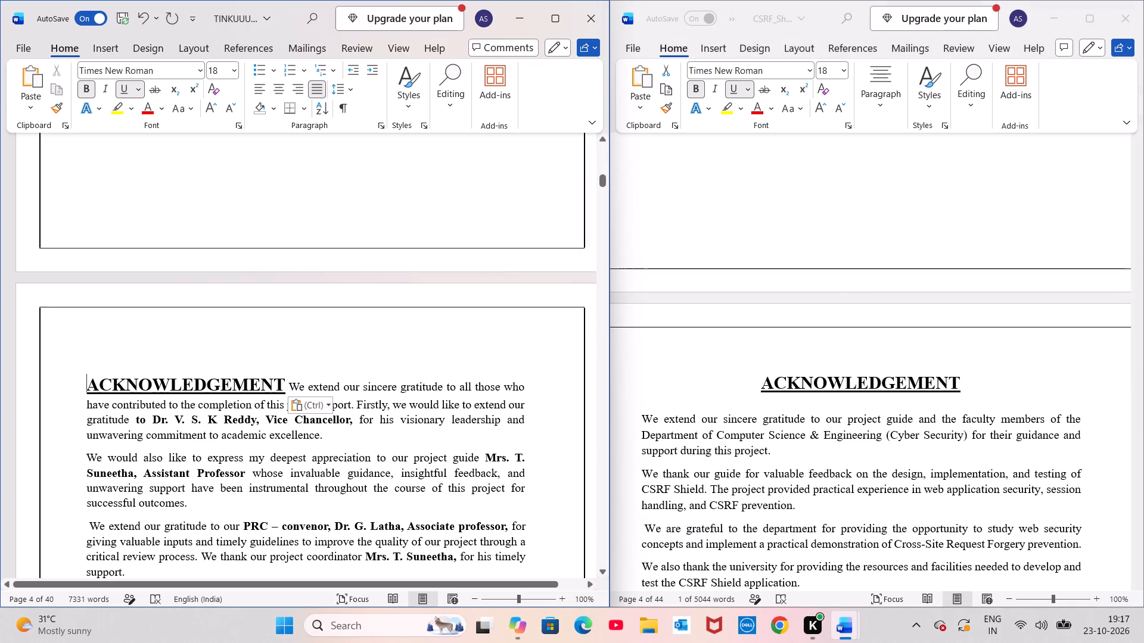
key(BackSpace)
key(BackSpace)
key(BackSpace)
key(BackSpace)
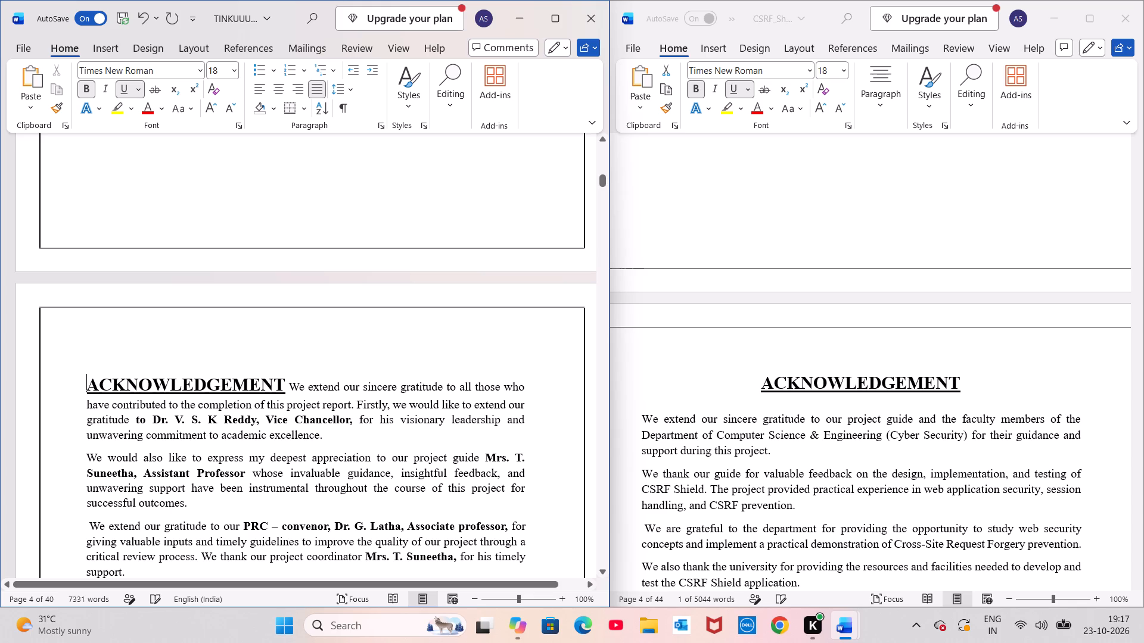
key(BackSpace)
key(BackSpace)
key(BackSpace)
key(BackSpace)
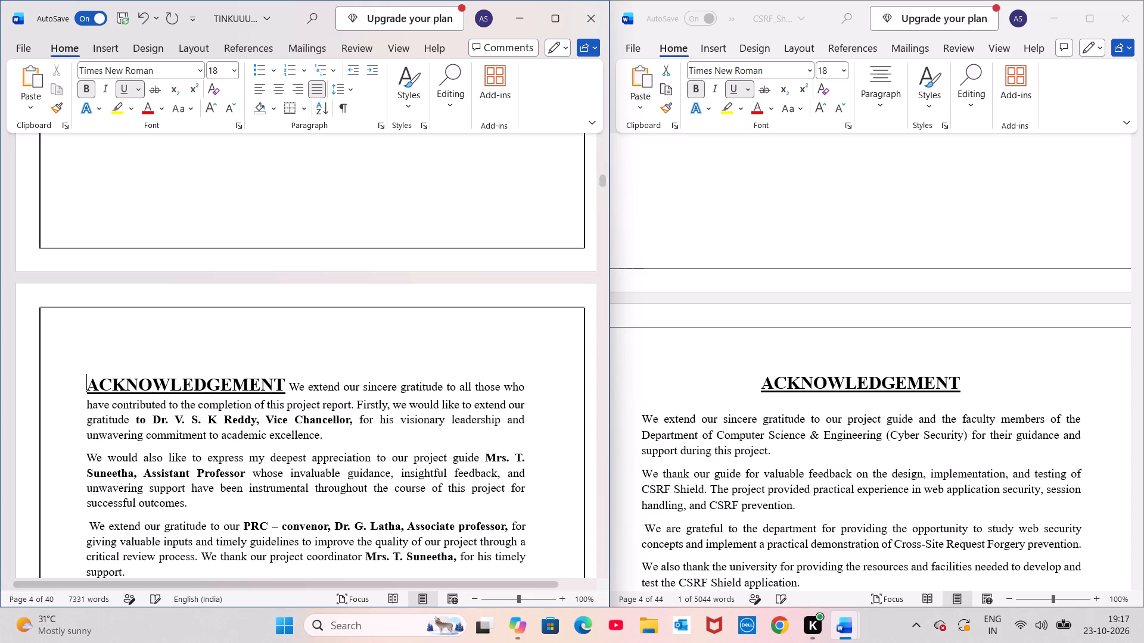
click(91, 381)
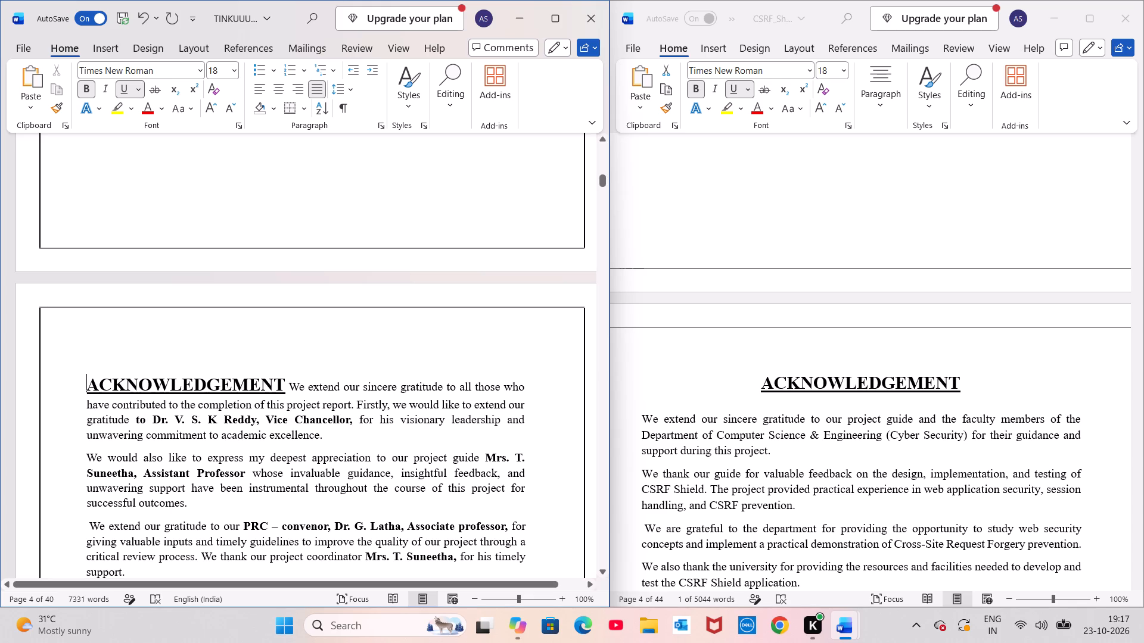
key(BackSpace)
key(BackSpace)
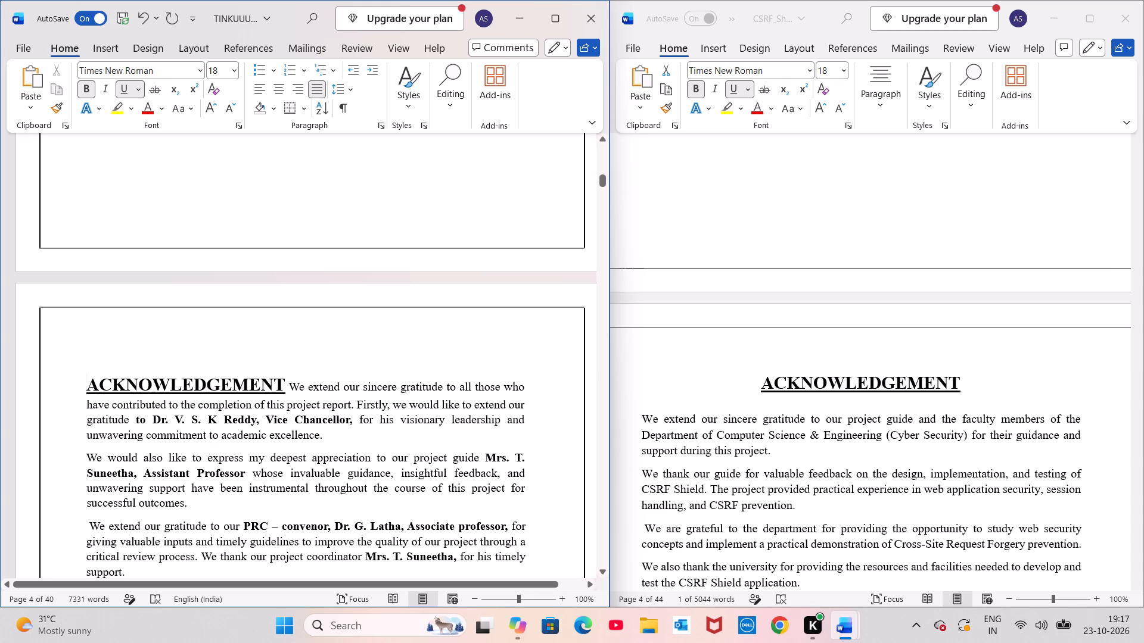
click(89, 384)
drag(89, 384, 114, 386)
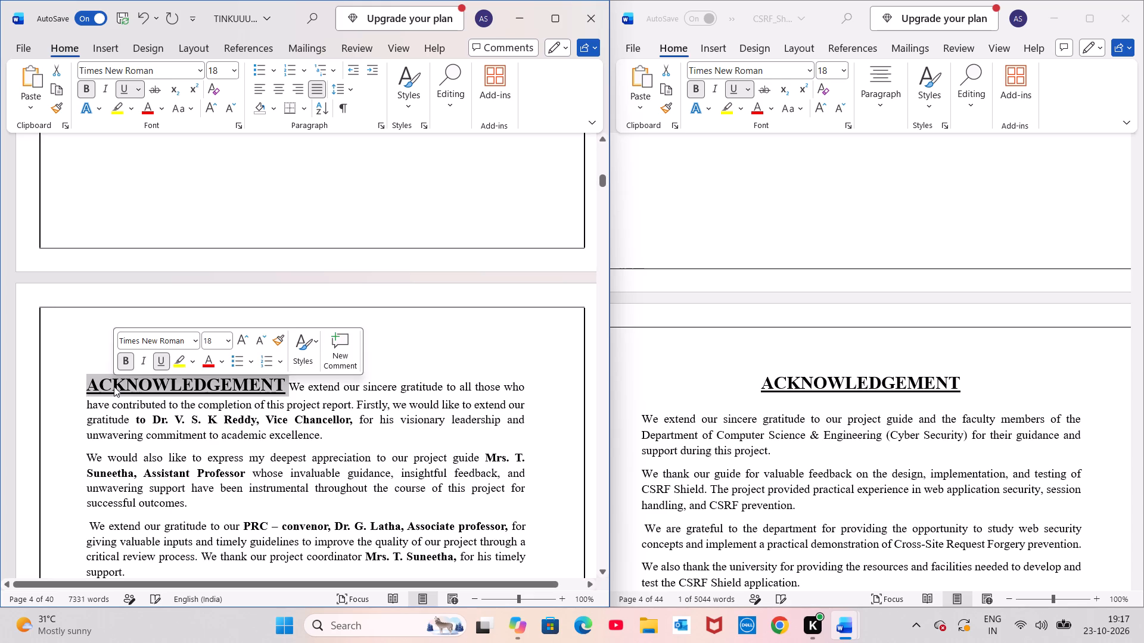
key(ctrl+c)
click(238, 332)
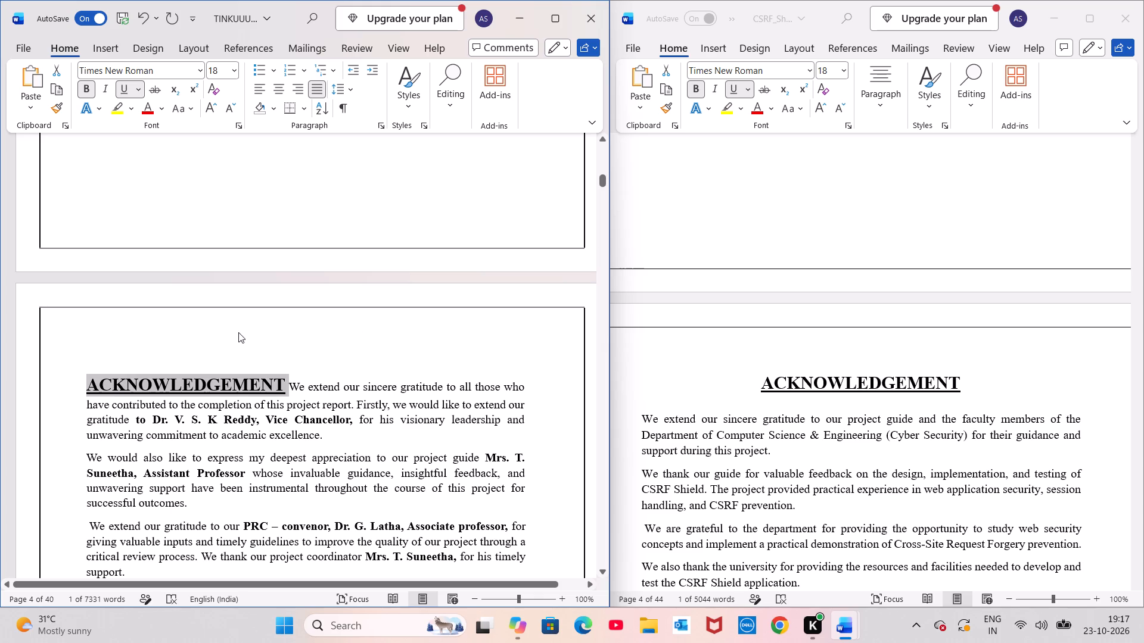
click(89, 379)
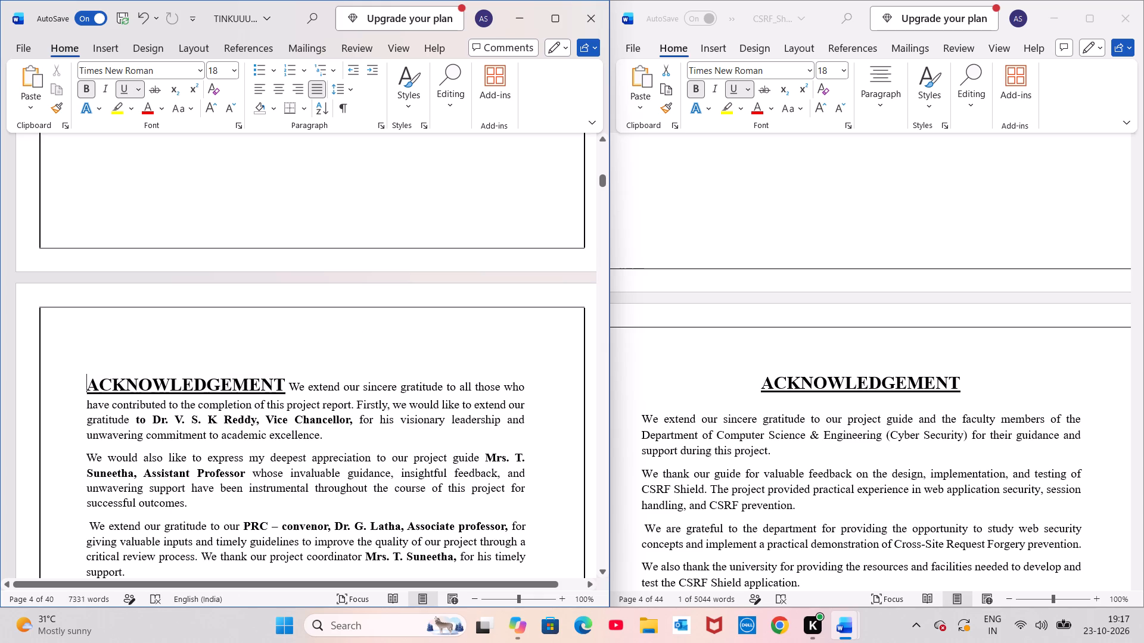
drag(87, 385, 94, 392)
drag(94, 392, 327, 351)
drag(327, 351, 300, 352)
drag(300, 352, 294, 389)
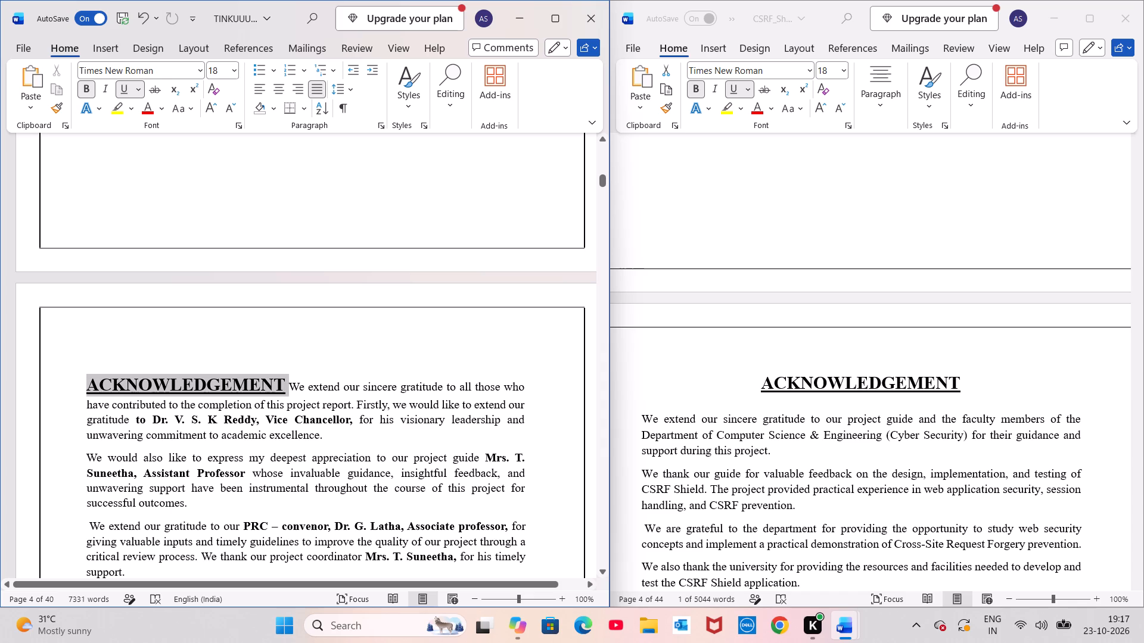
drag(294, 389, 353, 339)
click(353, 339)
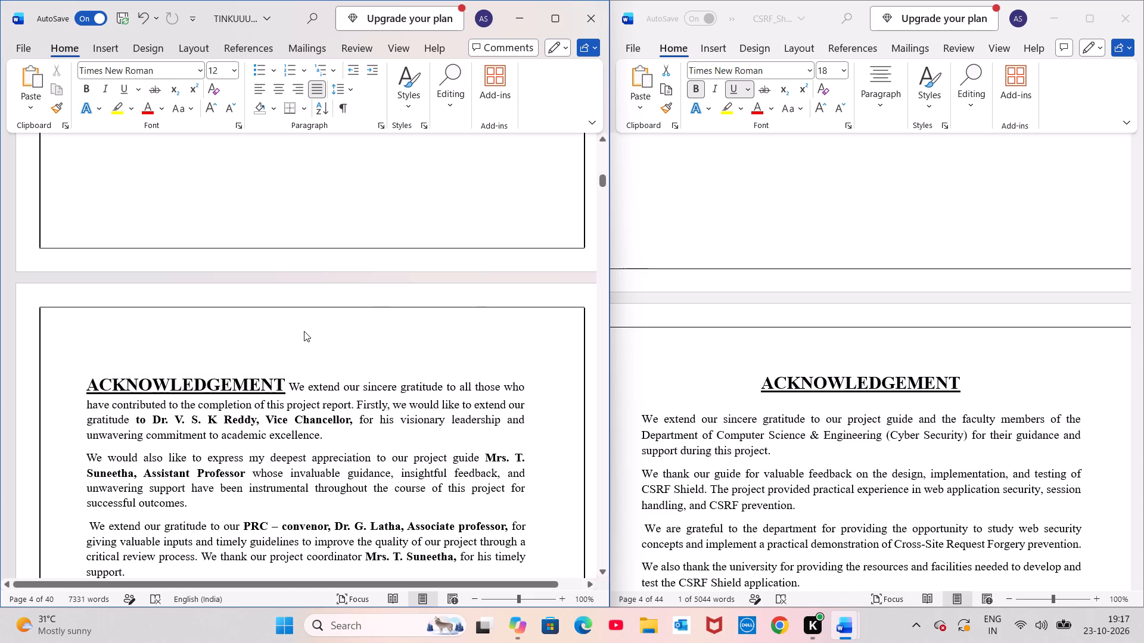
Break the line after the pasted ACKNOWLEDGEMENT heading so it stands apart from the opening paragraph.
click(287, 385)
key(Return)
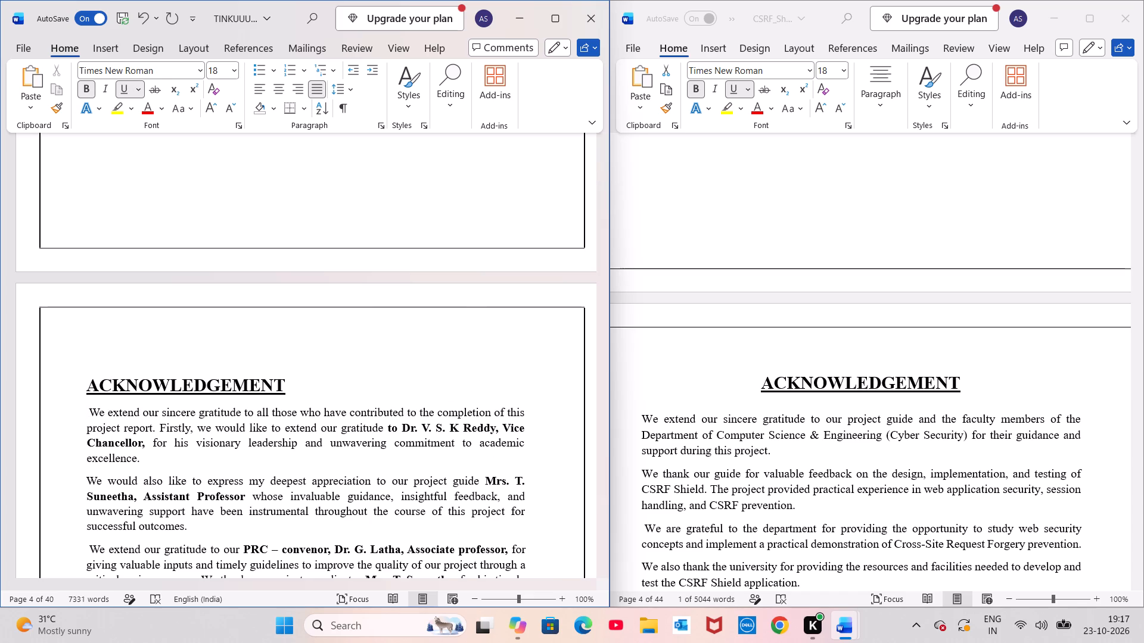
Center the ACKNOWLEDGEMENT heading in the Smart Wallet report.
click(89, 387)
drag(89, 387, 238, 373)
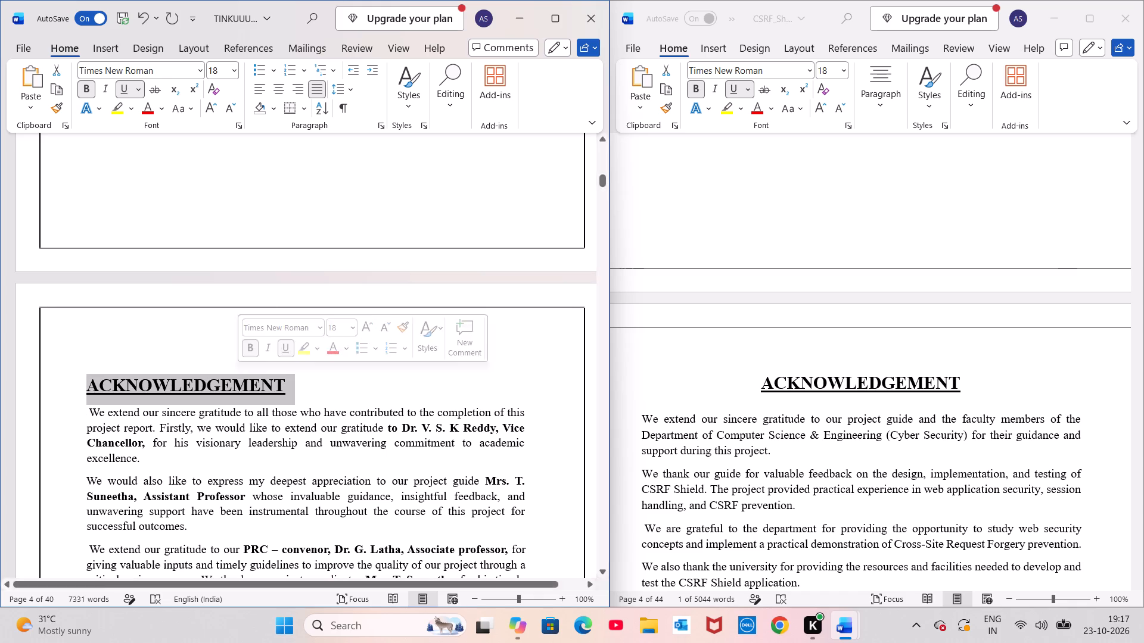
click(319, 87)
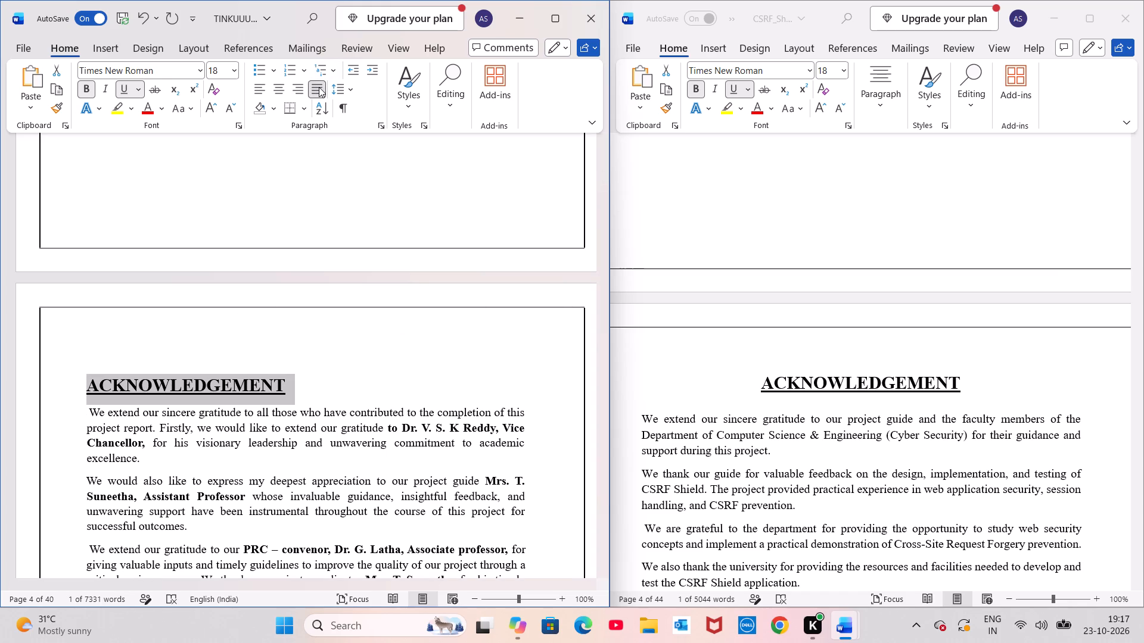
click(279, 92)
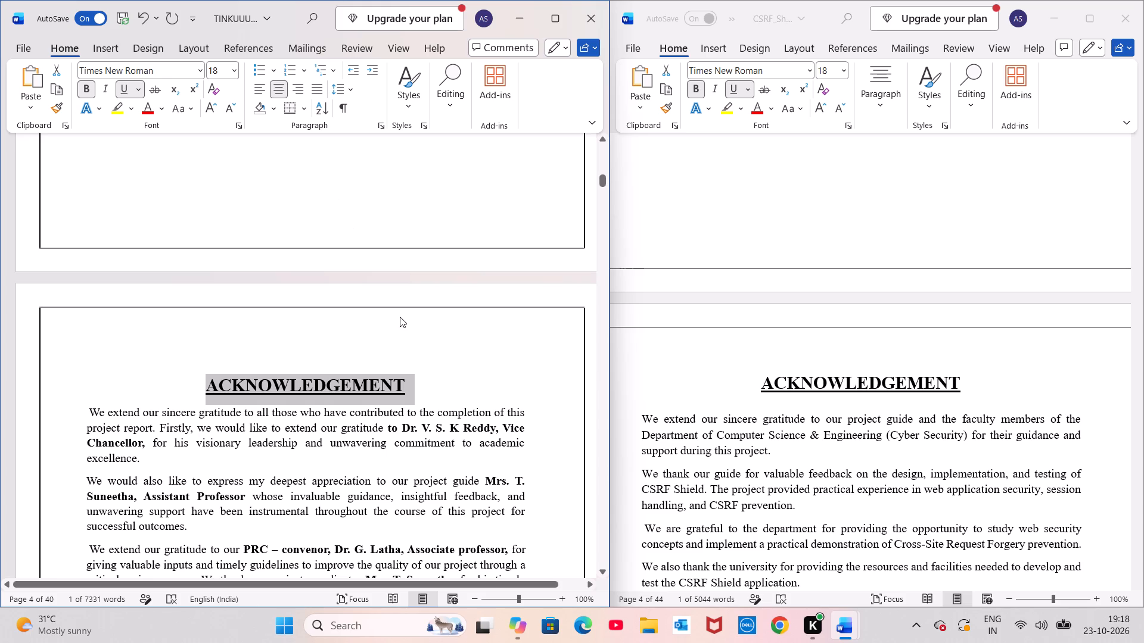
click(356, 335)
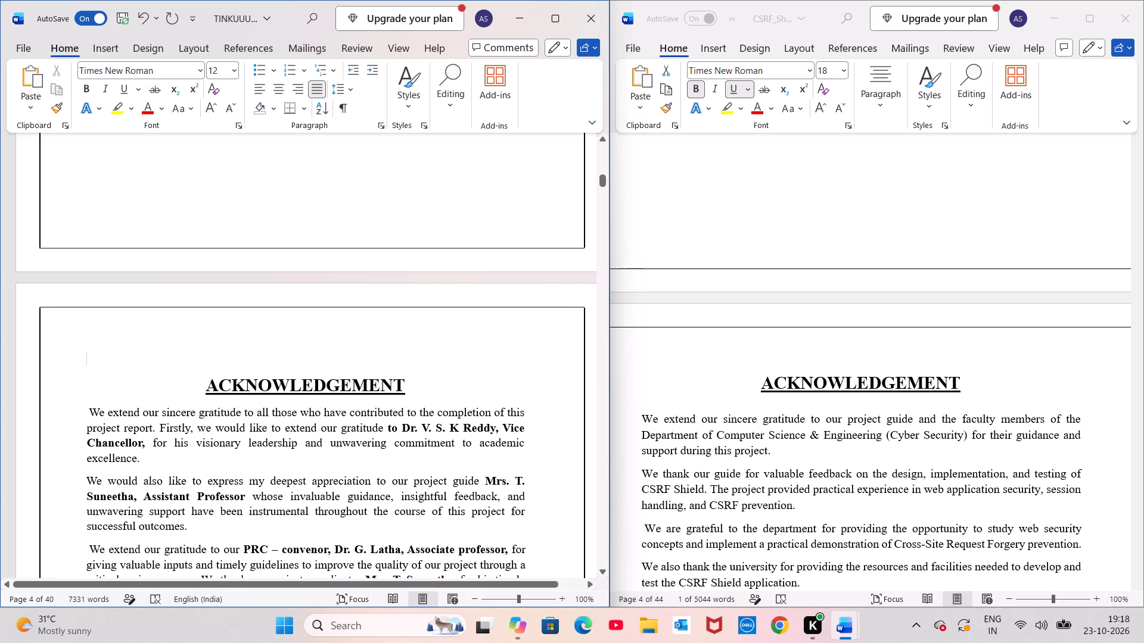
Copy all five acknowledgement paragraphs below the ACKNOWLEDGEMENT heading in the CSRF Shield reference, leaving out the student names.
scroll(431, 385, down, 5)
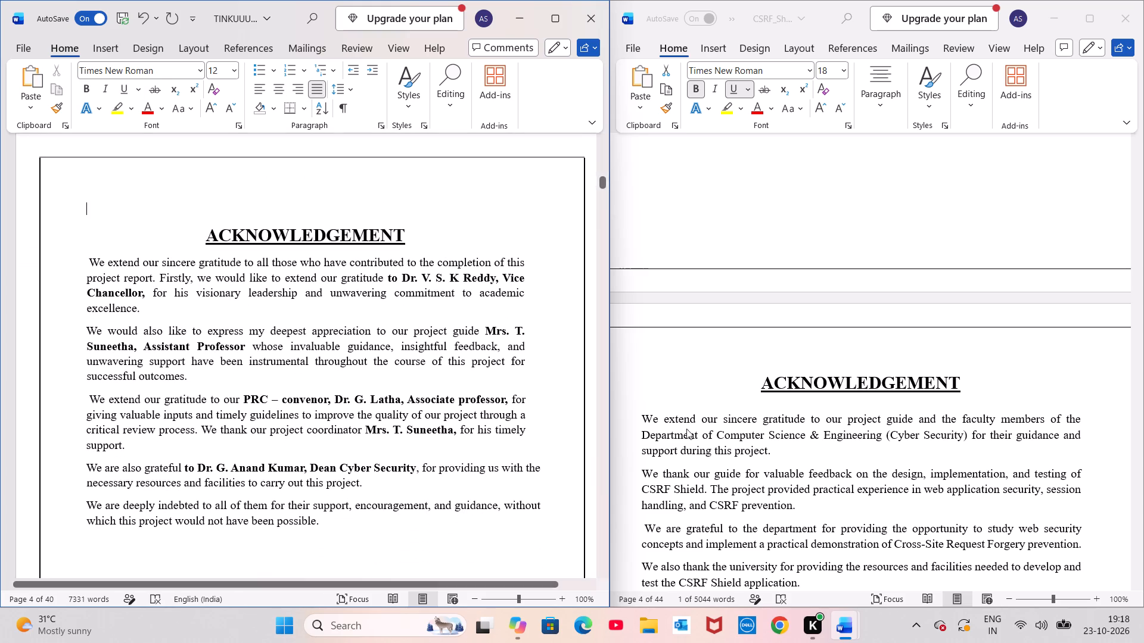
scroll(874, 454, down, 6)
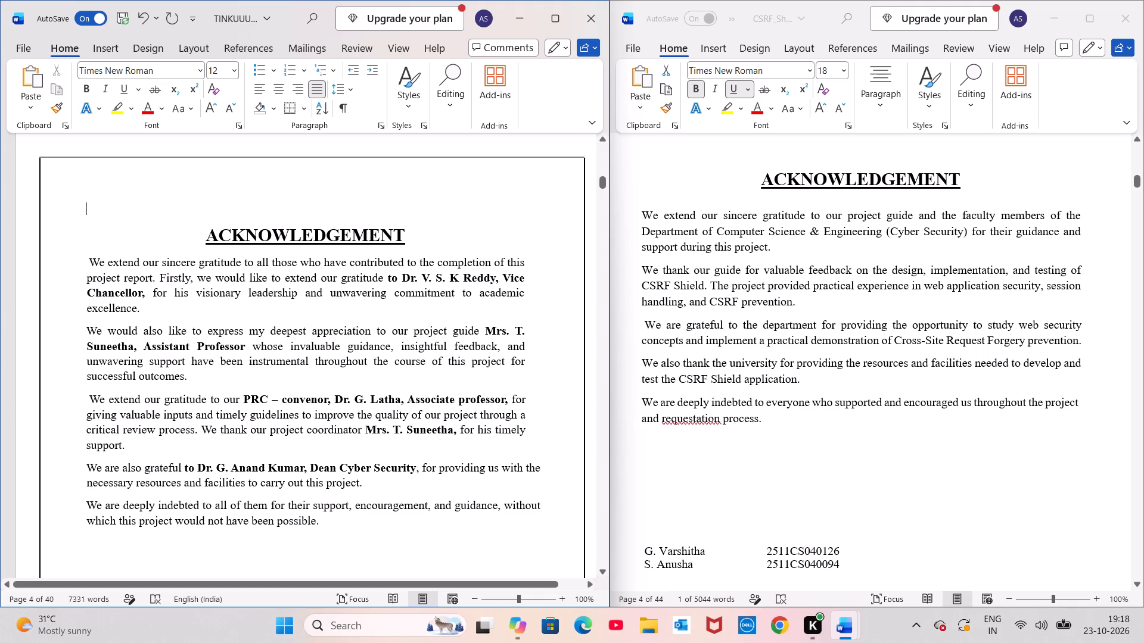
scroll(753, 382, down, 3)
scroll(753, 382, up, 2)
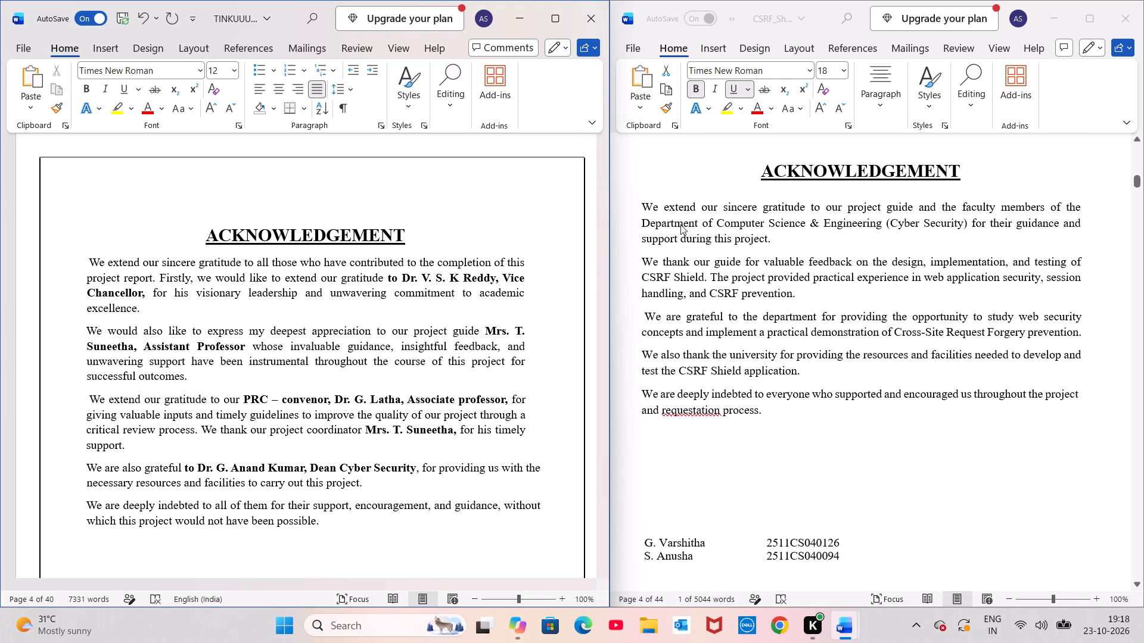
click(646, 206)
drag(646, 206, 650, 208)
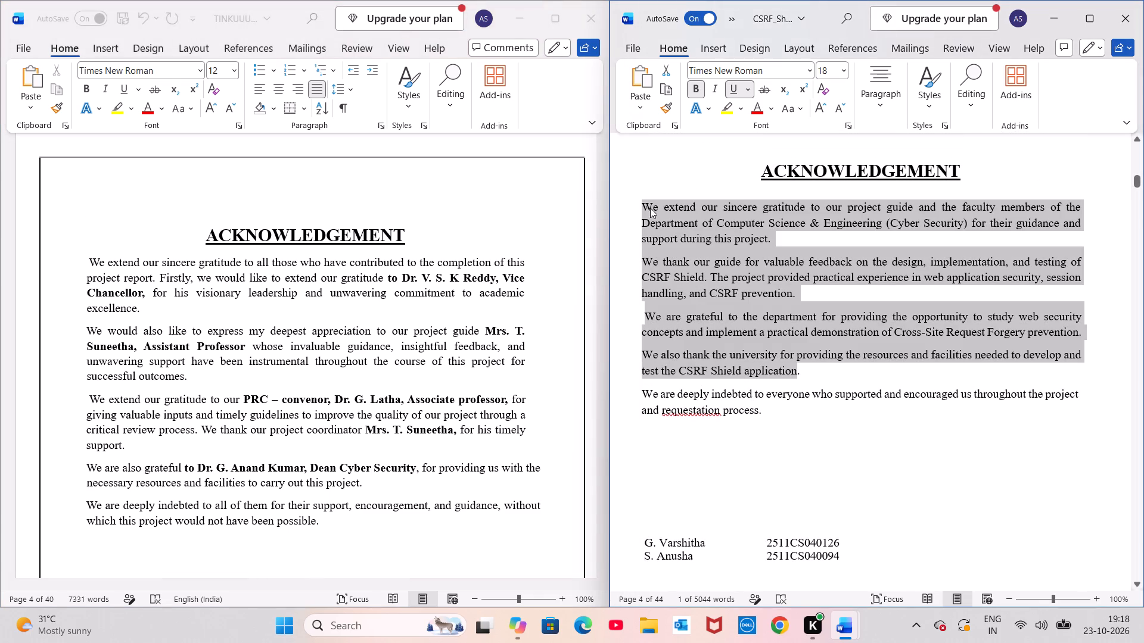
drag(650, 208, 789, 359)
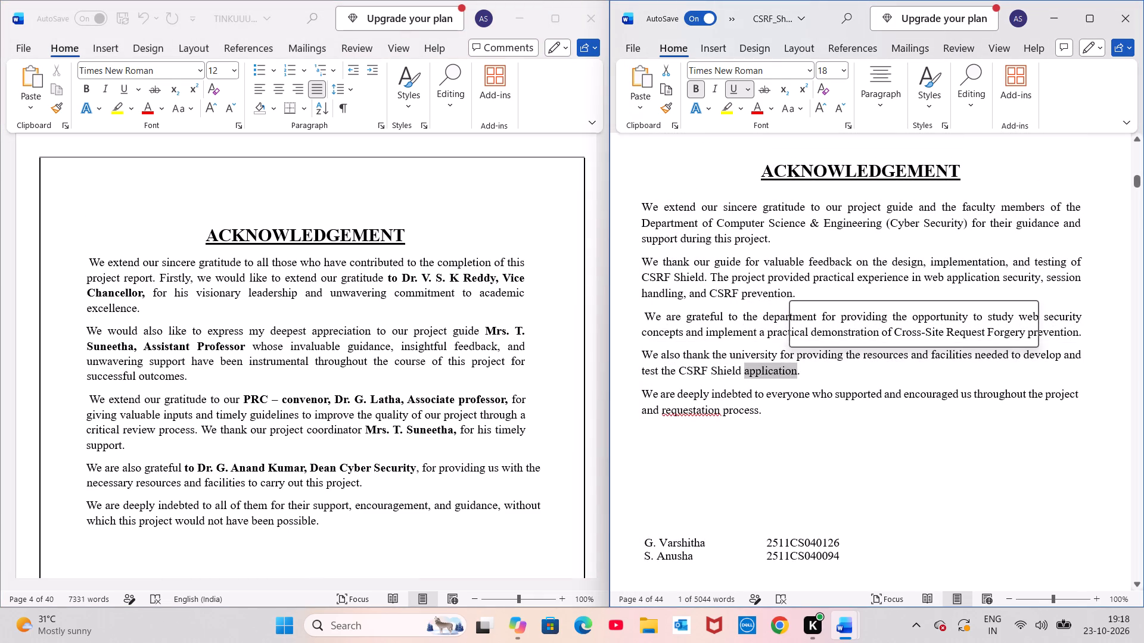
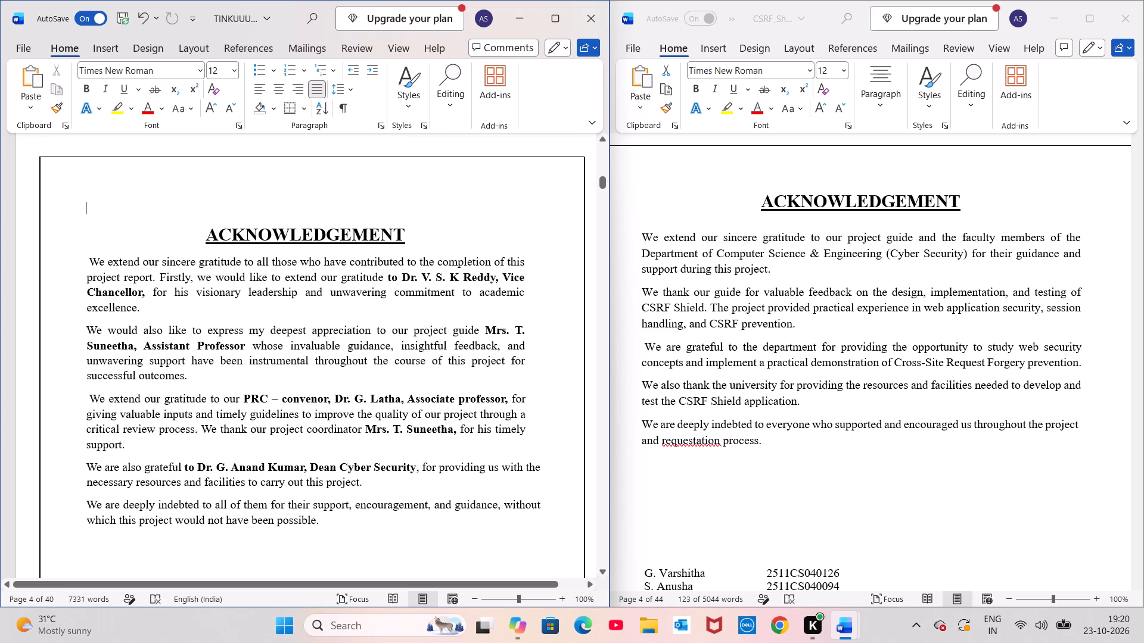
click(89, 263)
drag(89, 263, 97, 270)
drag(97, 270, 415, 555)
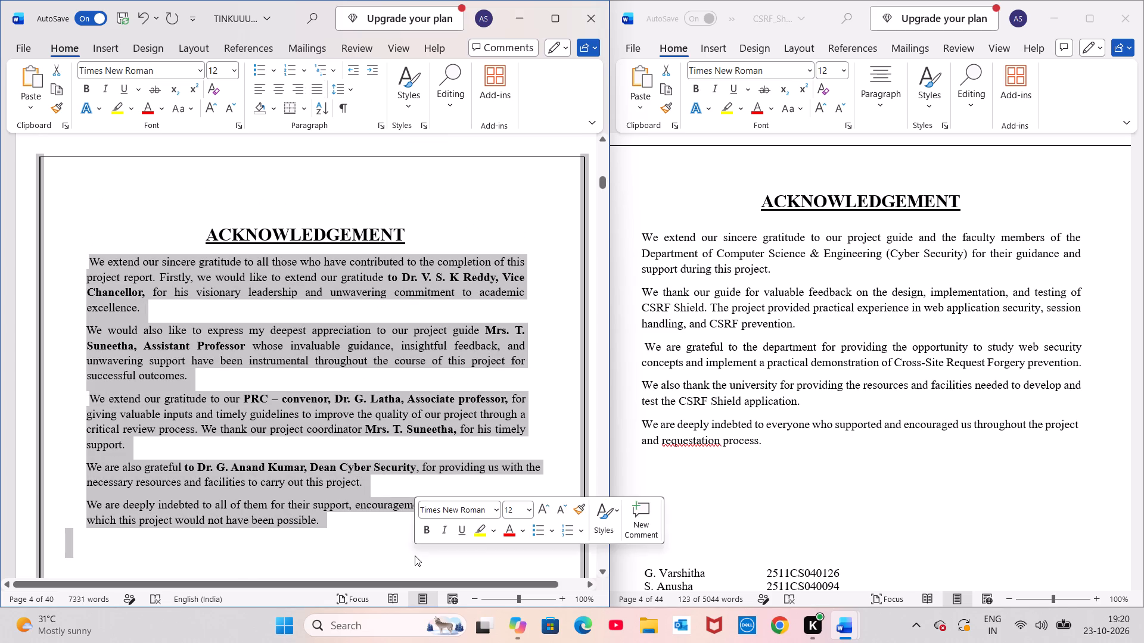
key(space)
key(ctrl+v)
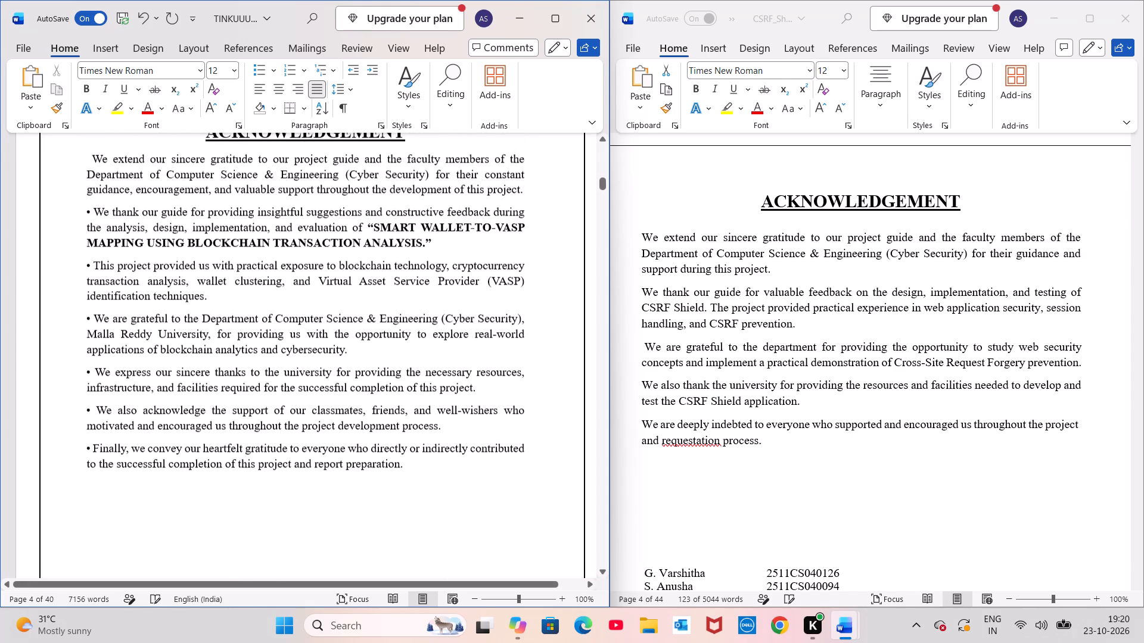
Remove the bullet marks from the start of the remaining six acknowledgement paragraphs, from "We thank our guide" to "Finally, we convey".
click(91, 210)
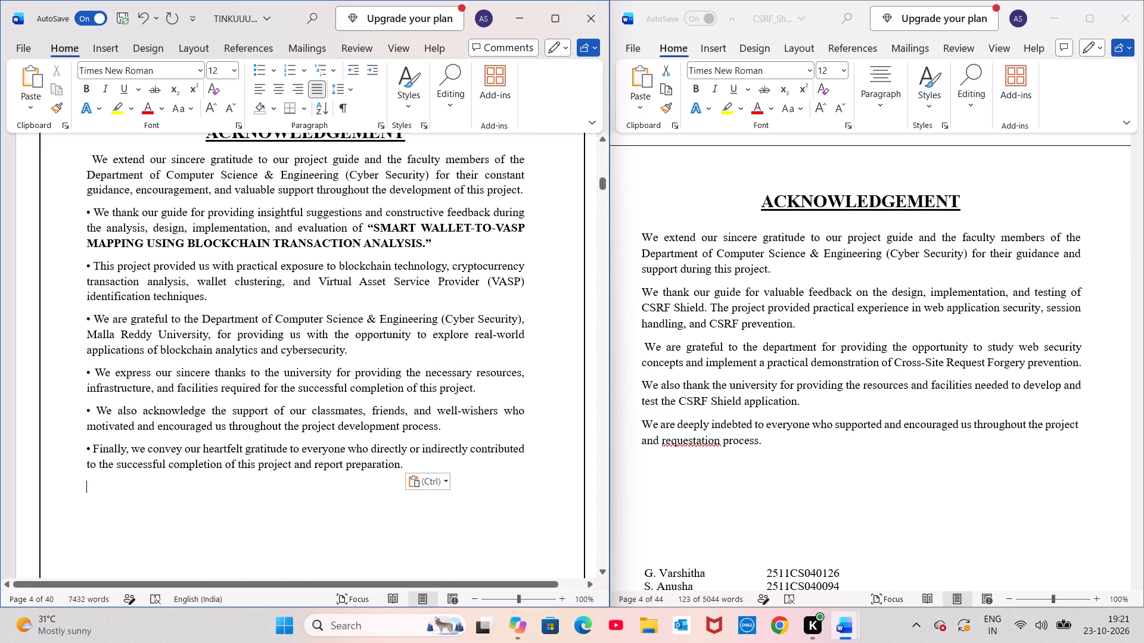
key(BackSpace)
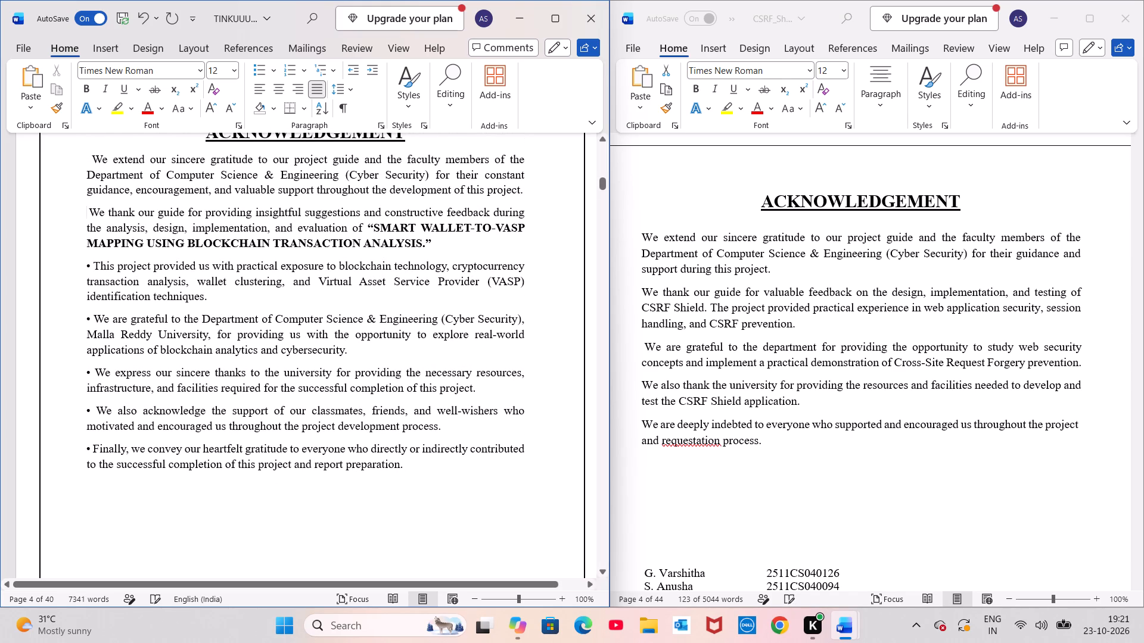
click(94, 264)
key(BackSpace)
key(BackSpace)
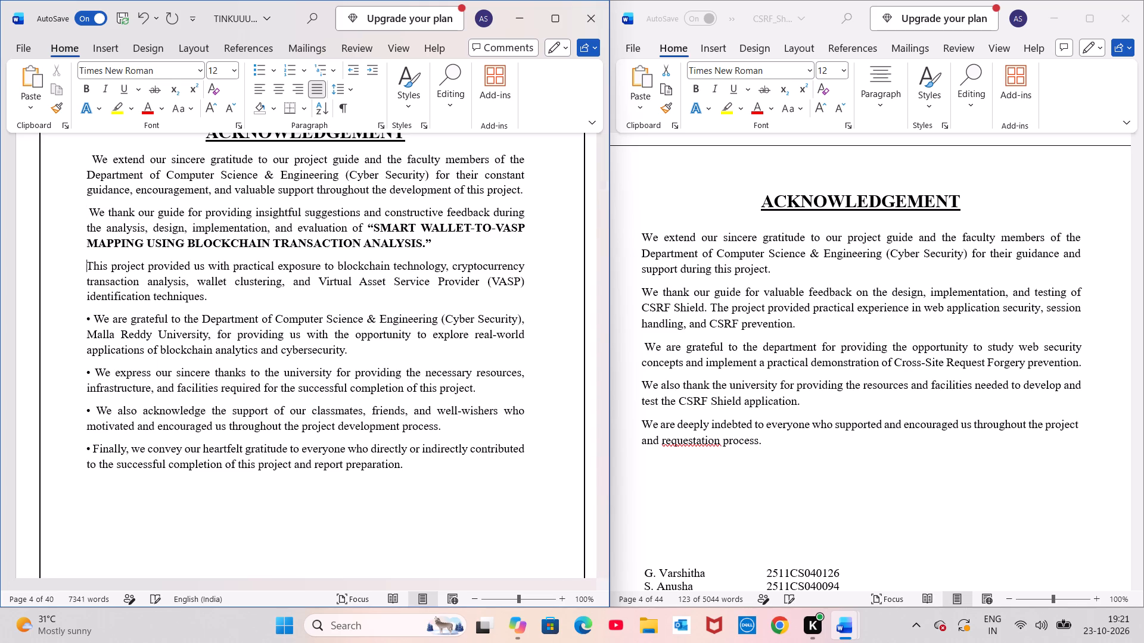
click(95, 317)
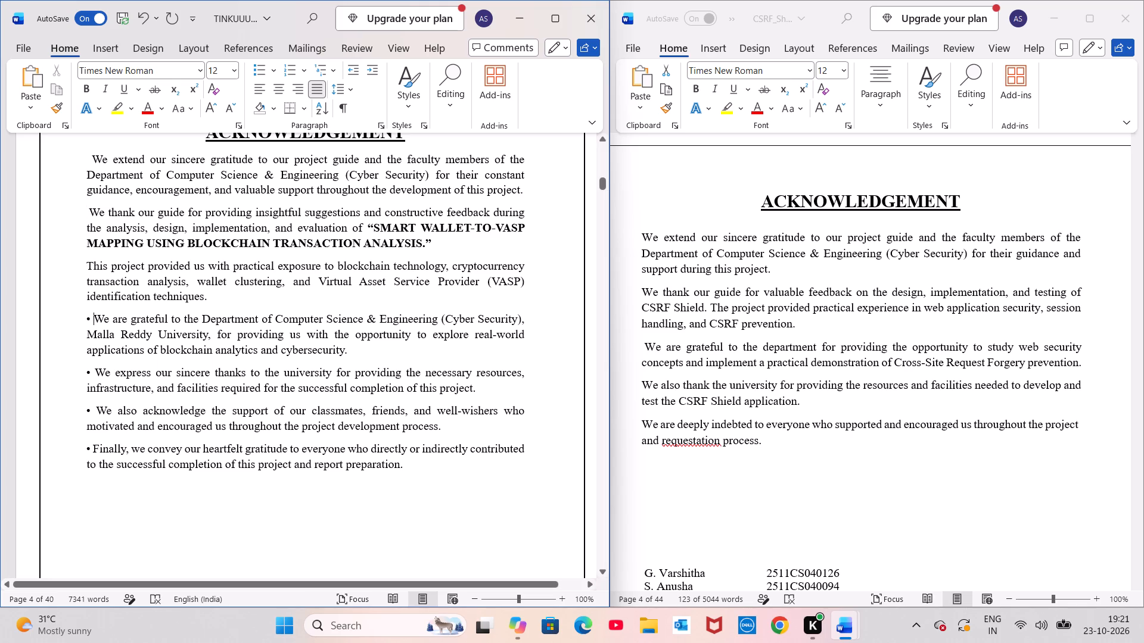
key(BackSpace)
key(BackSpace)
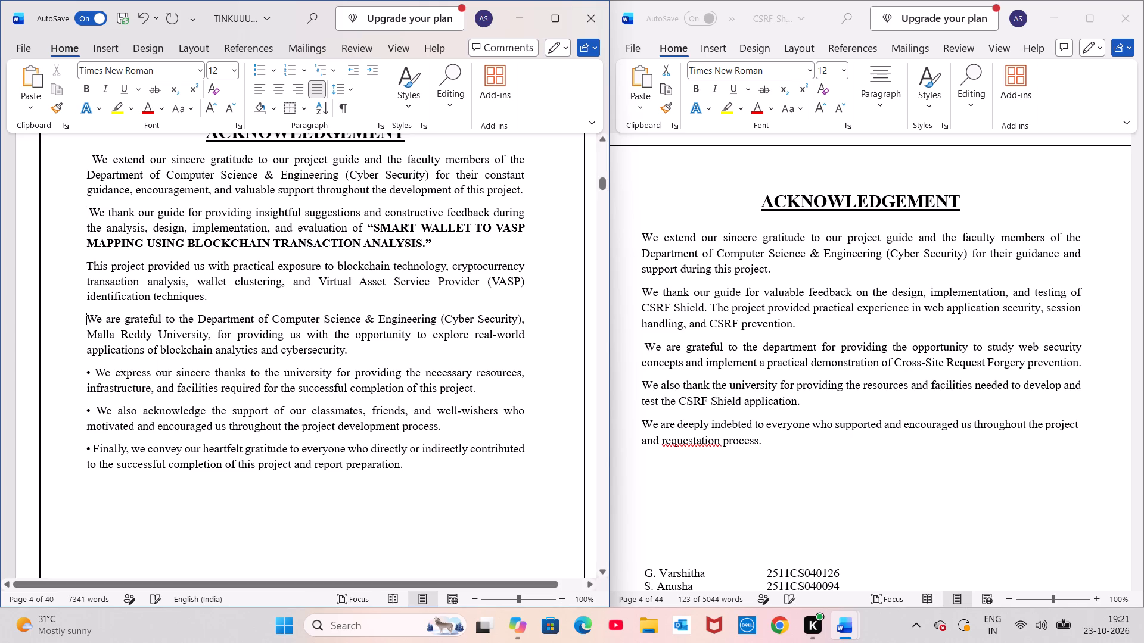
click(92, 372)
key(BackSpace)
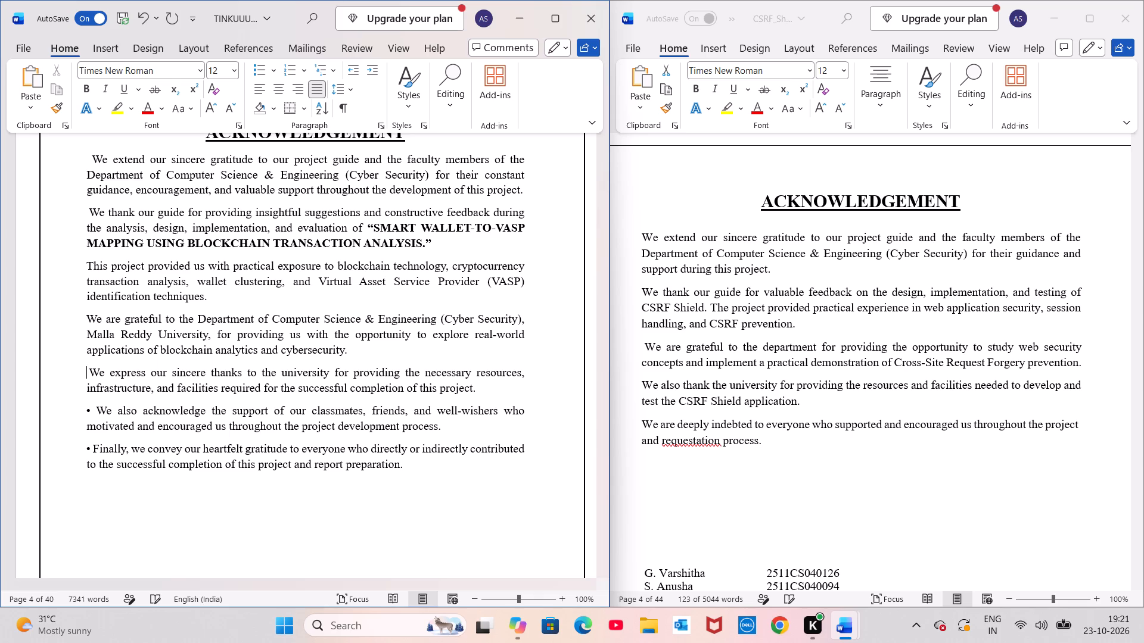
click(95, 412)
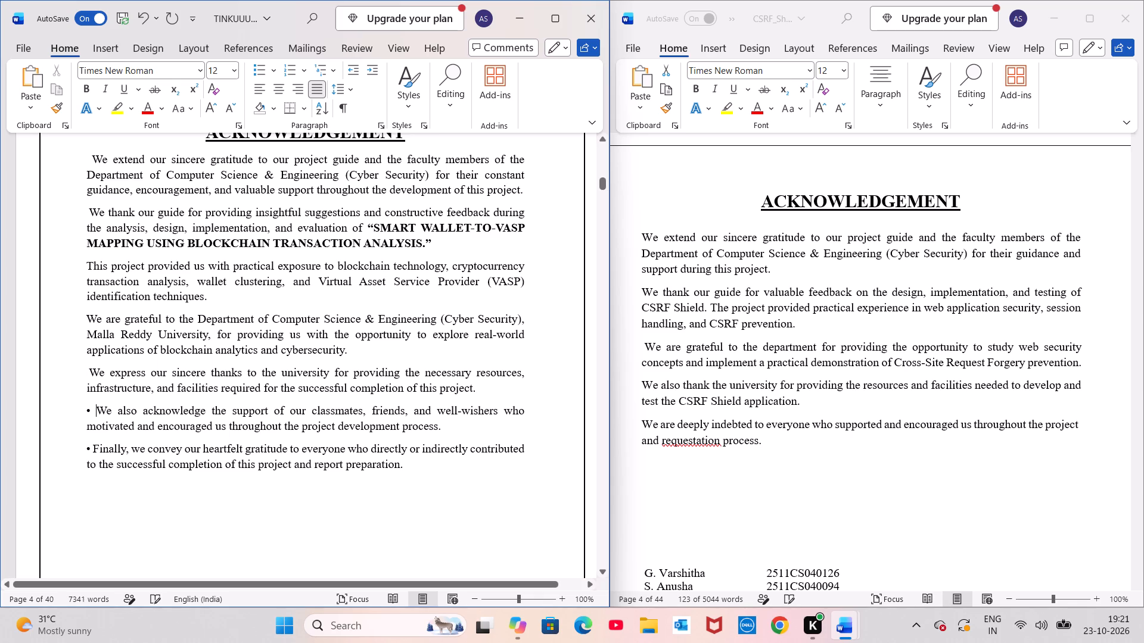
key(BackSpace)
key(BackSpace)
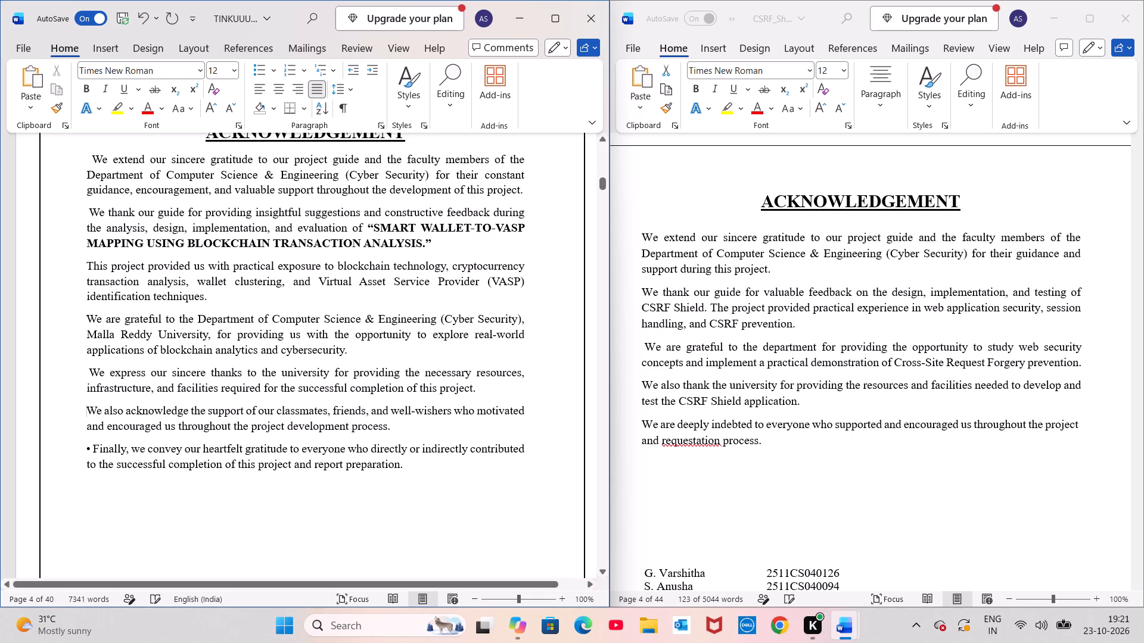
click(91, 448)
key(BackSpace)
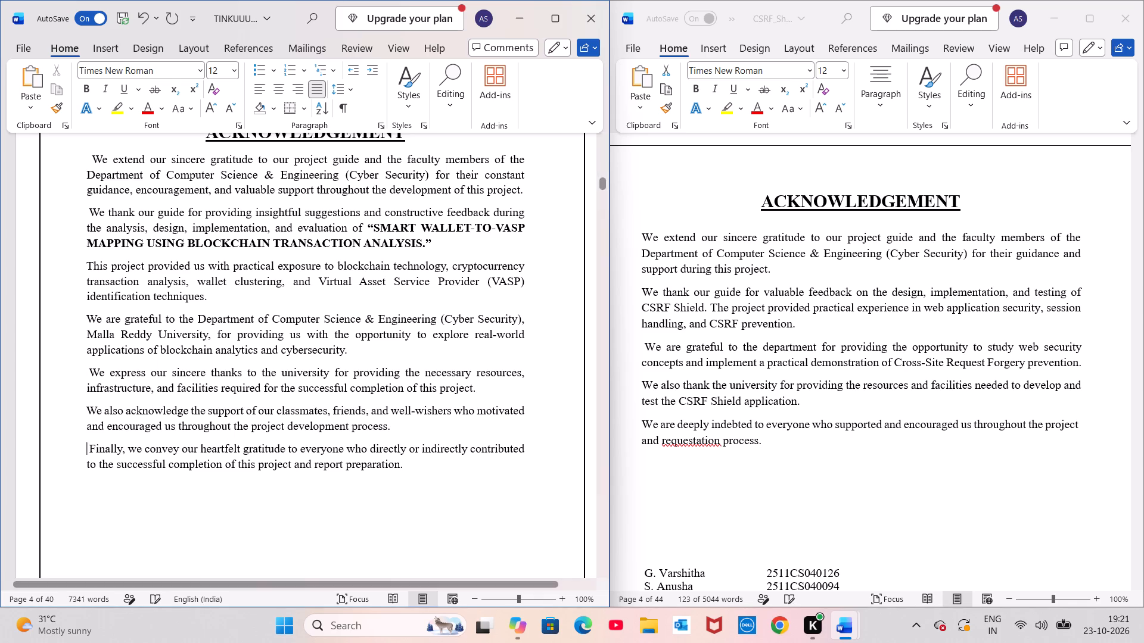
Copy the table with the two students' names and roll numbers from below Place and Date on the declaration page.
scroll(243, 567, down, 1)
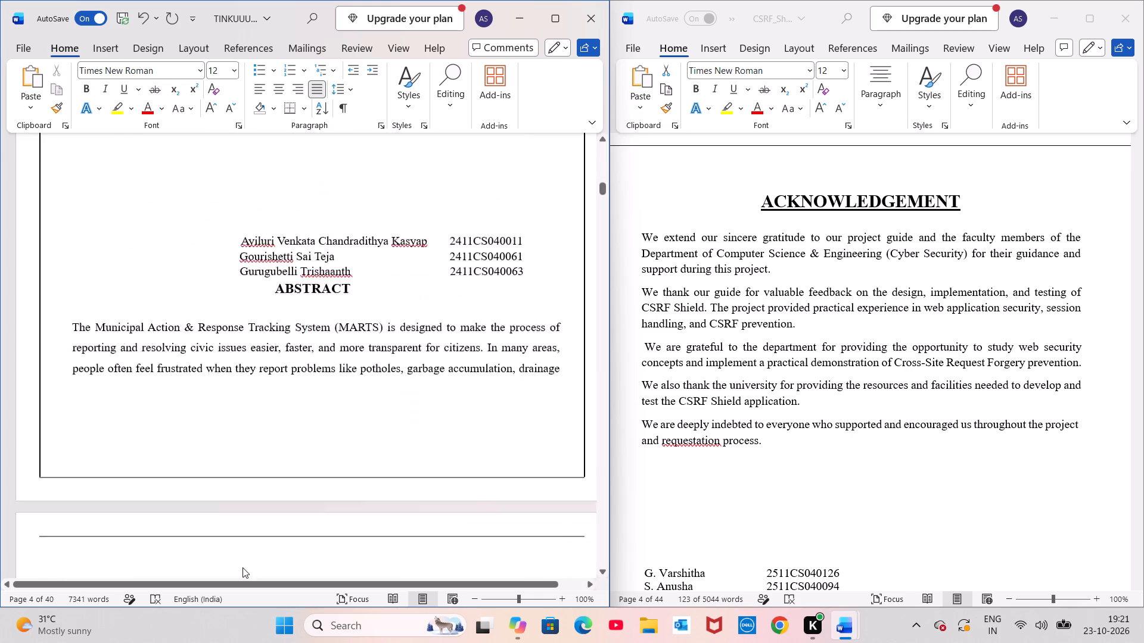
scroll(243, 567, down, 1)
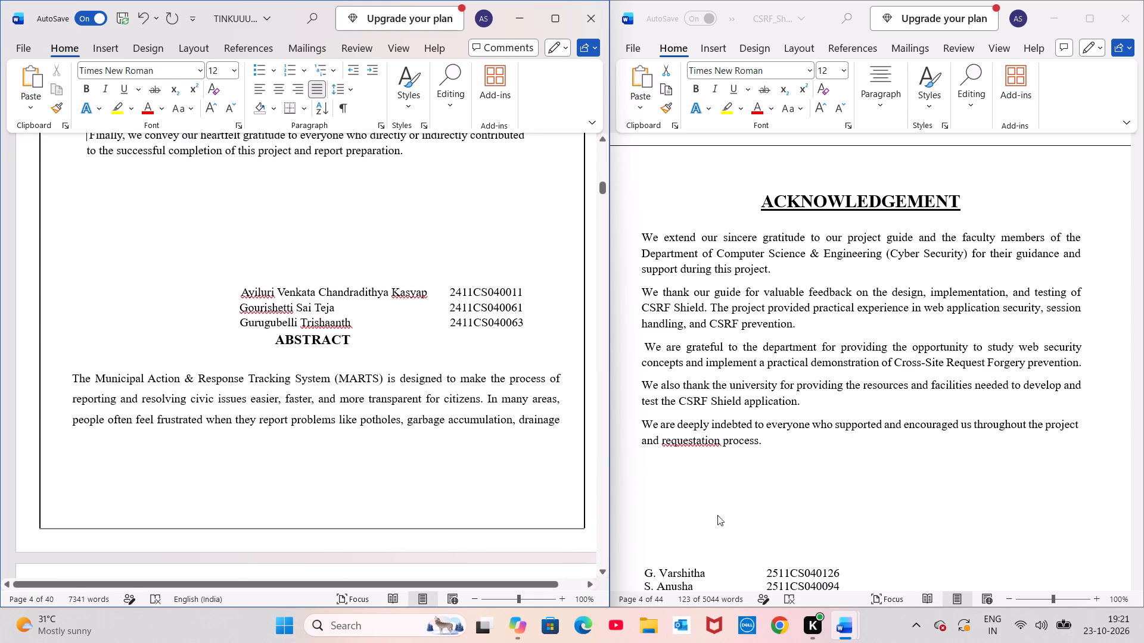
scroll(707, 487, down, 1)
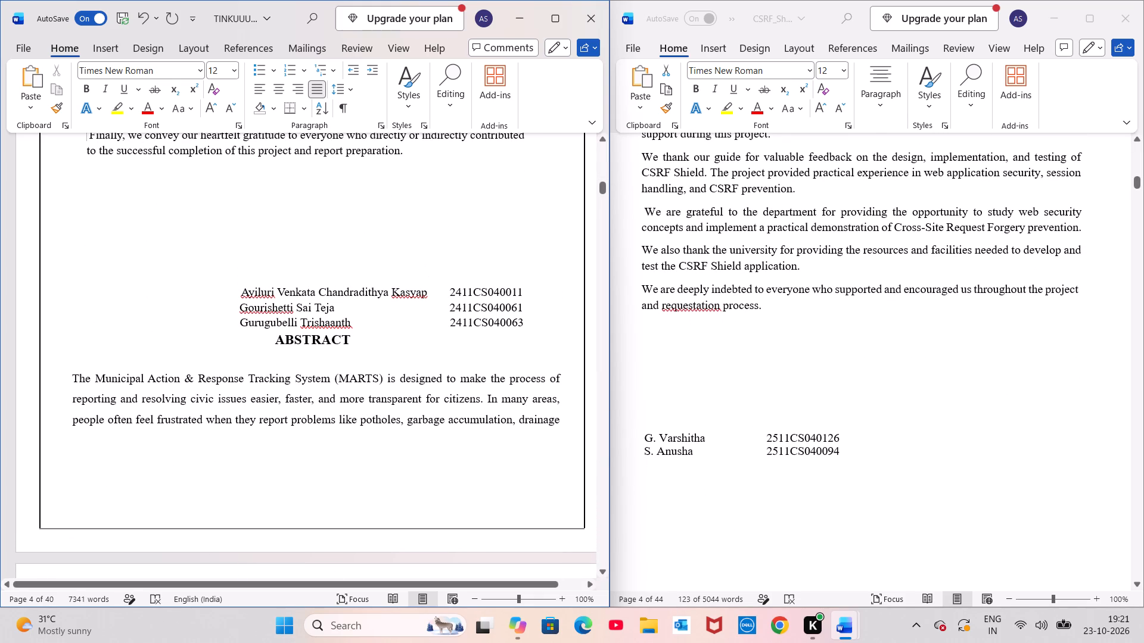
scroll(191, 214, up, 8)
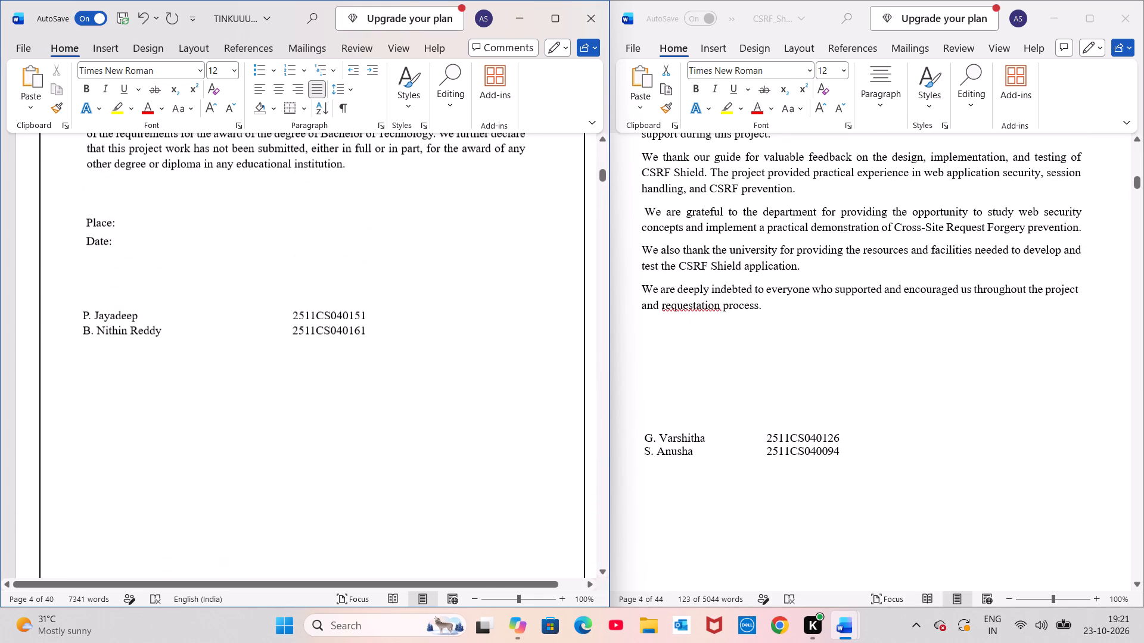
click(81, 315)
drag(81, 315, 340, 357)
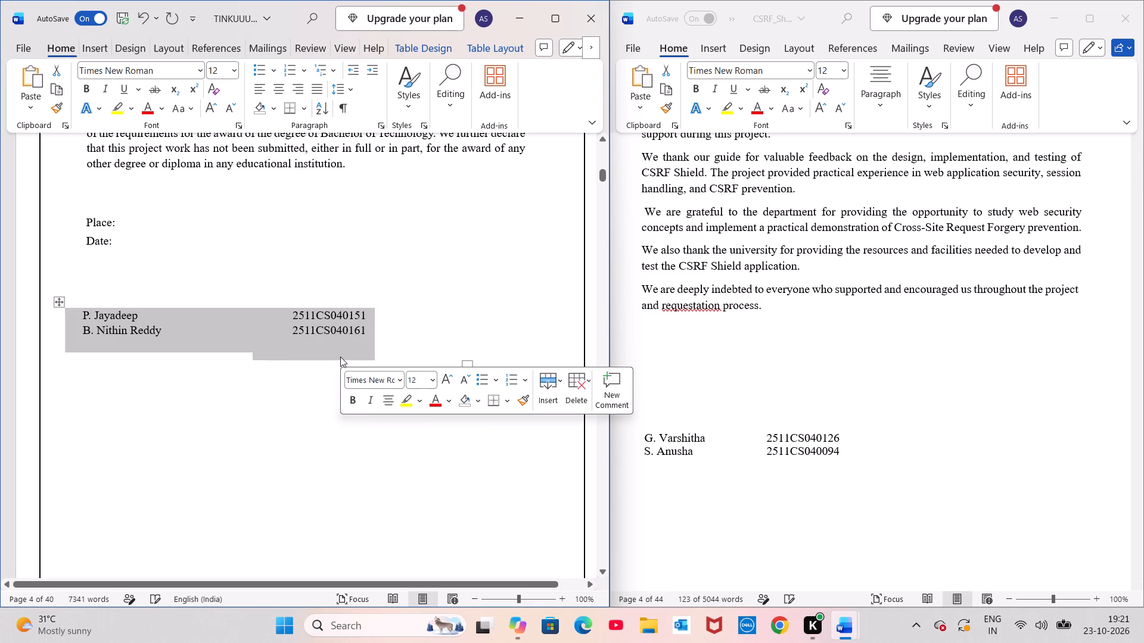
key(ctrl+c)
Paste the copied student table into the blank space between the last acknowledgement paragraph and the three old student names, after six leading spaces.
scroll(363, 504, down, 3)
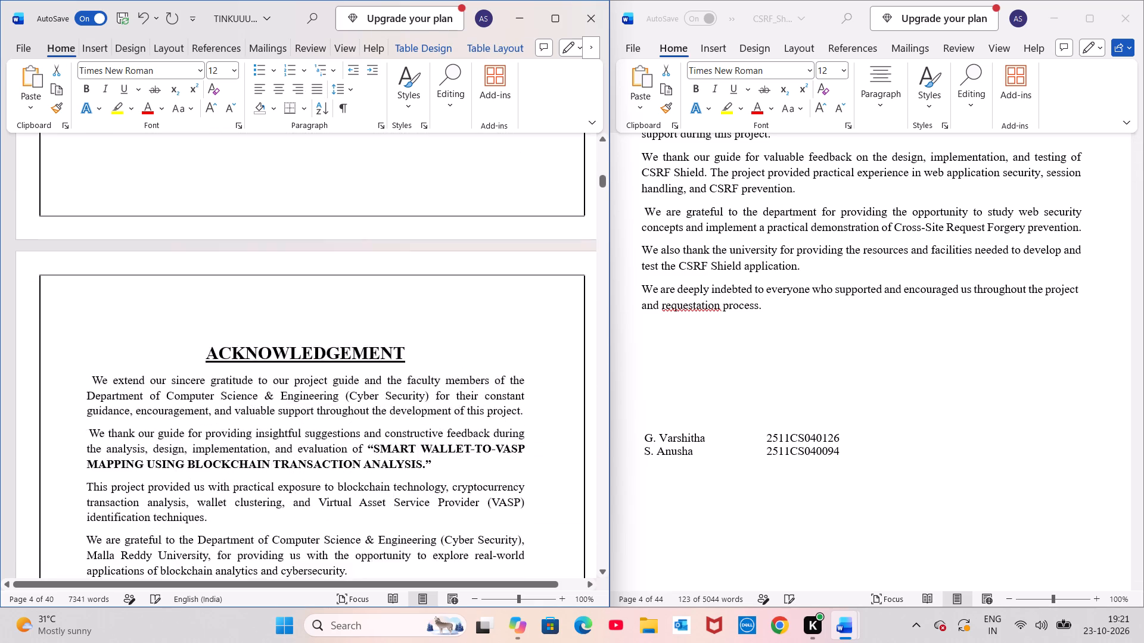
scroll(363, 504, down, 3)
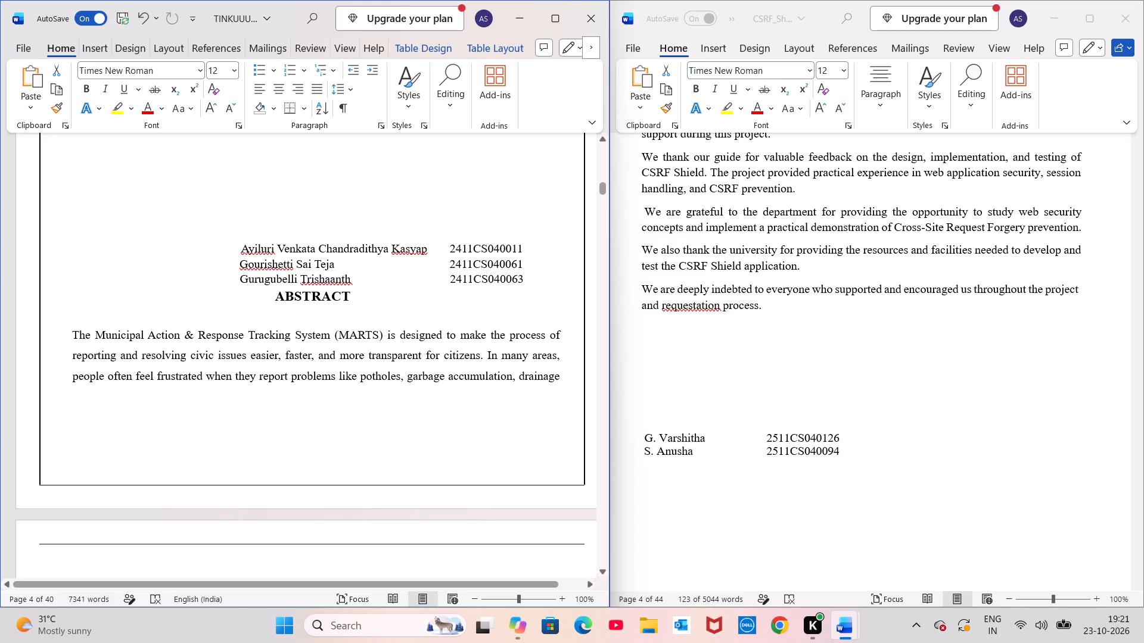
click(240, 248)
drag(240, 248, 526, 283)
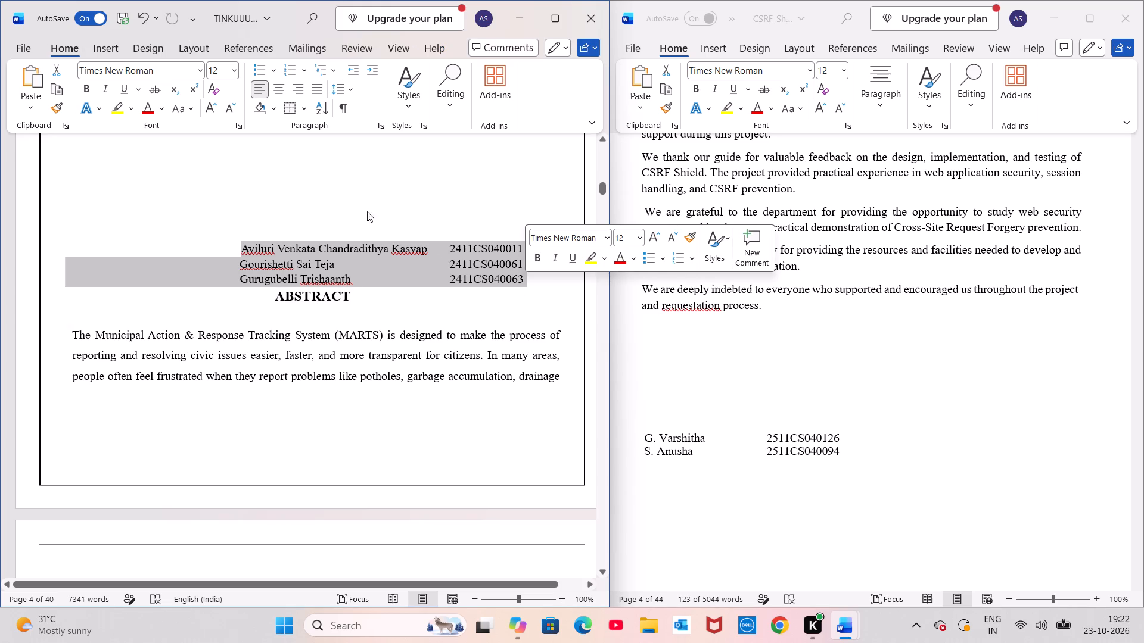
click(329, 198)
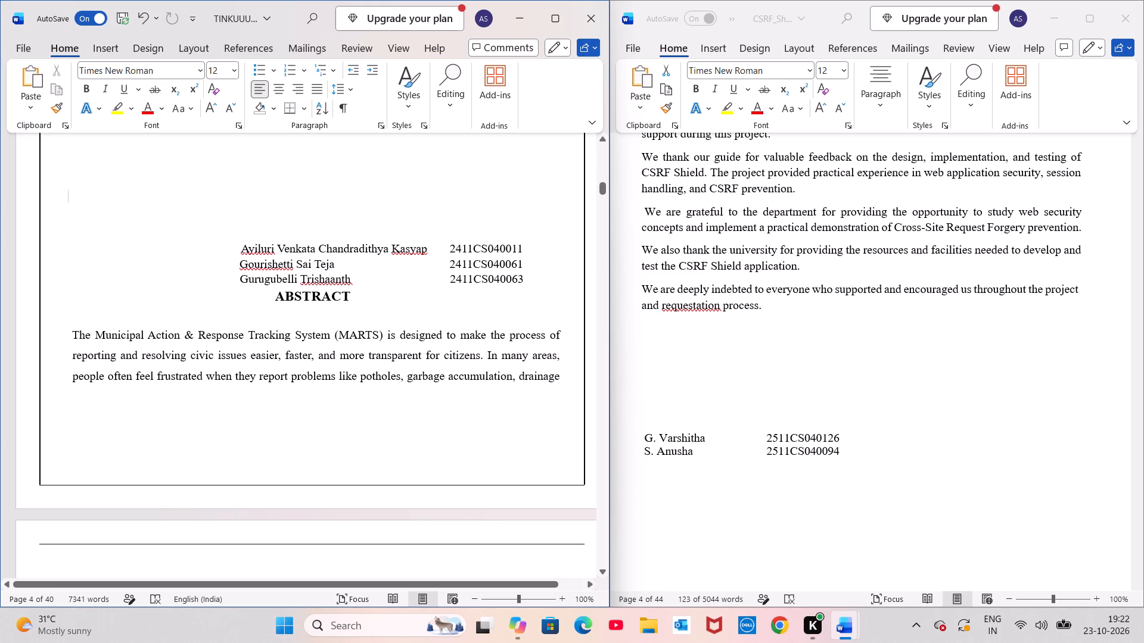
scroll(243, 194, up, 1)
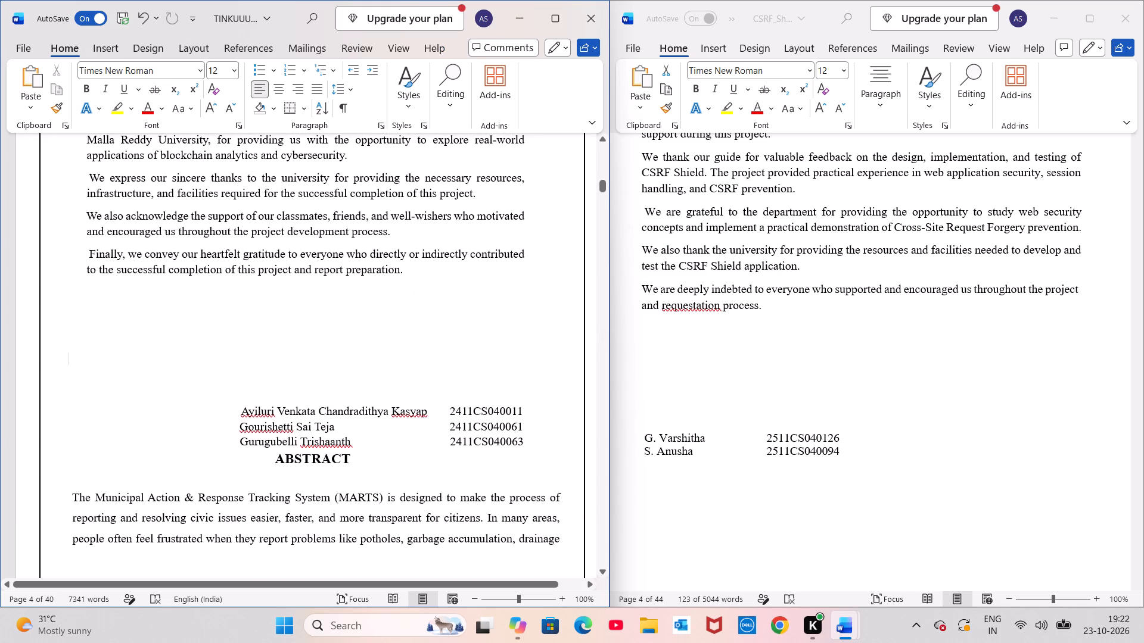
click(98, 351)
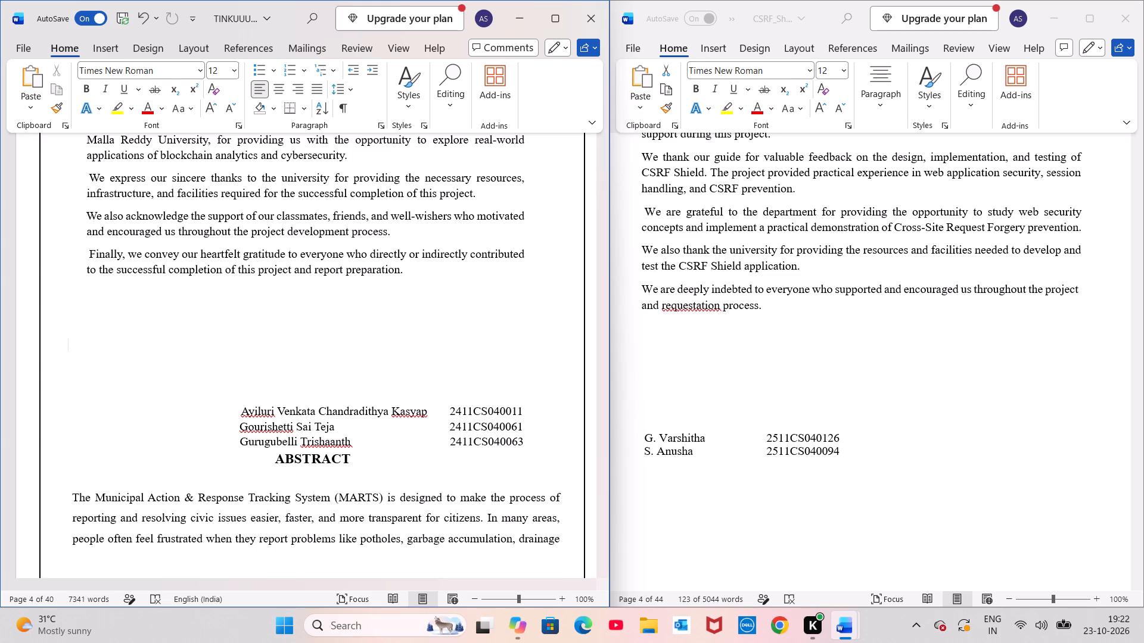
key(space)
key(space)
key(space)
key(space)
key(space)
key(space)
key(space)
key(BackSpace)
key(ctrl+v)
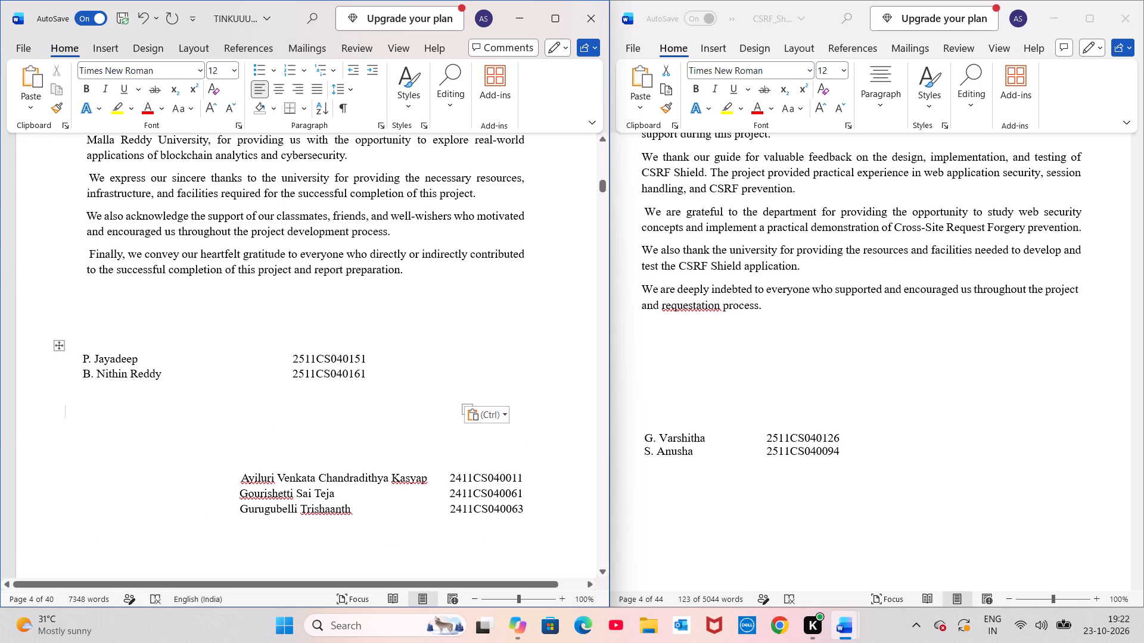
Indent both student names in the pasted table by one space each.
click(82, 357)
key(space)
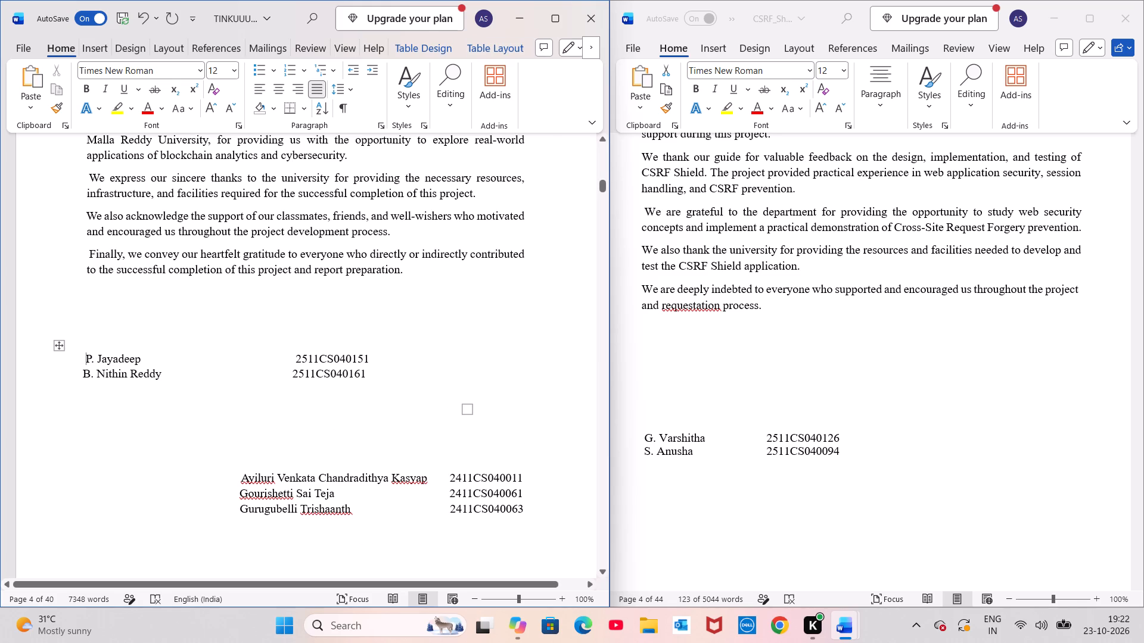
click(80, 373)
key(space)
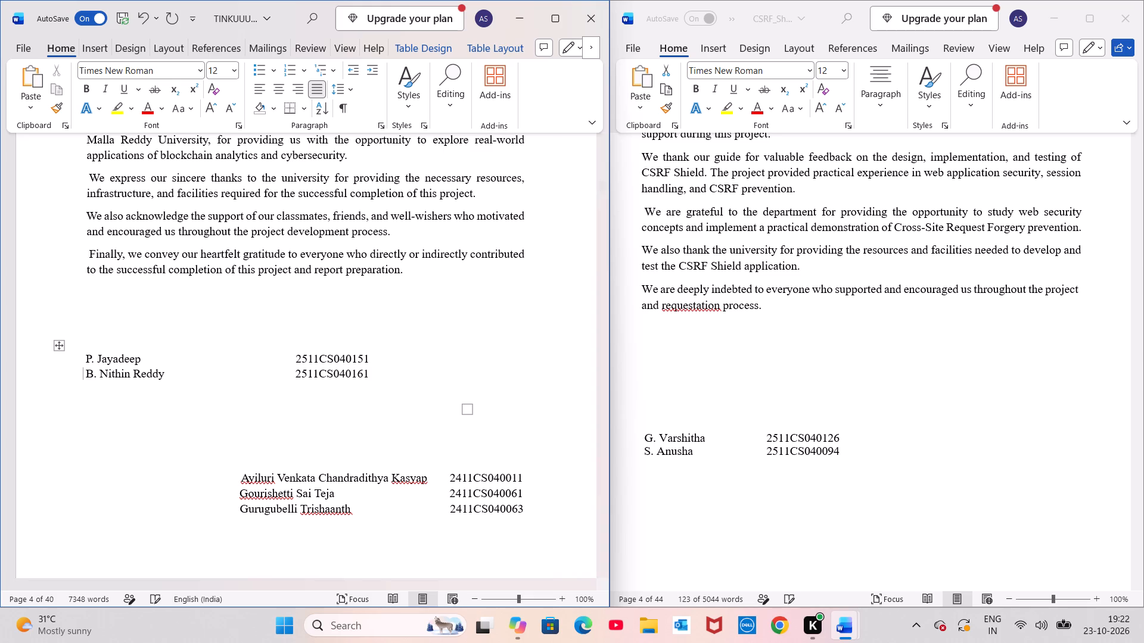
Delete the three old student names and roll numbers between the pasted table and the ABSTRACT heading.
click(243, 479)
drag(243, 479, 253, 484)
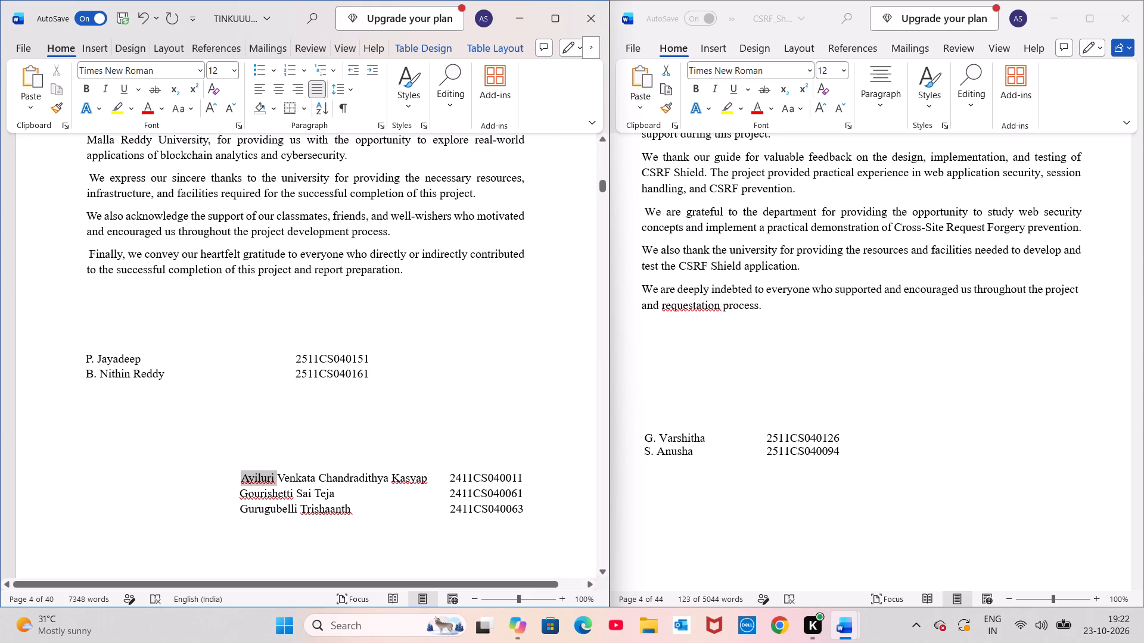
drag(253, 484, 535, 524)
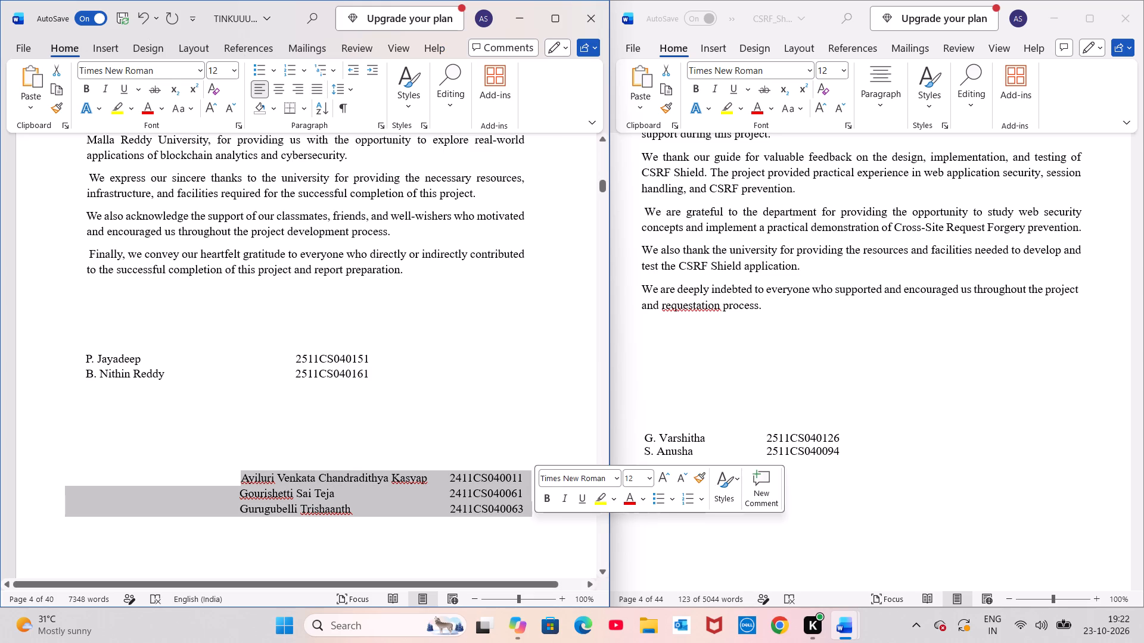
key(space)
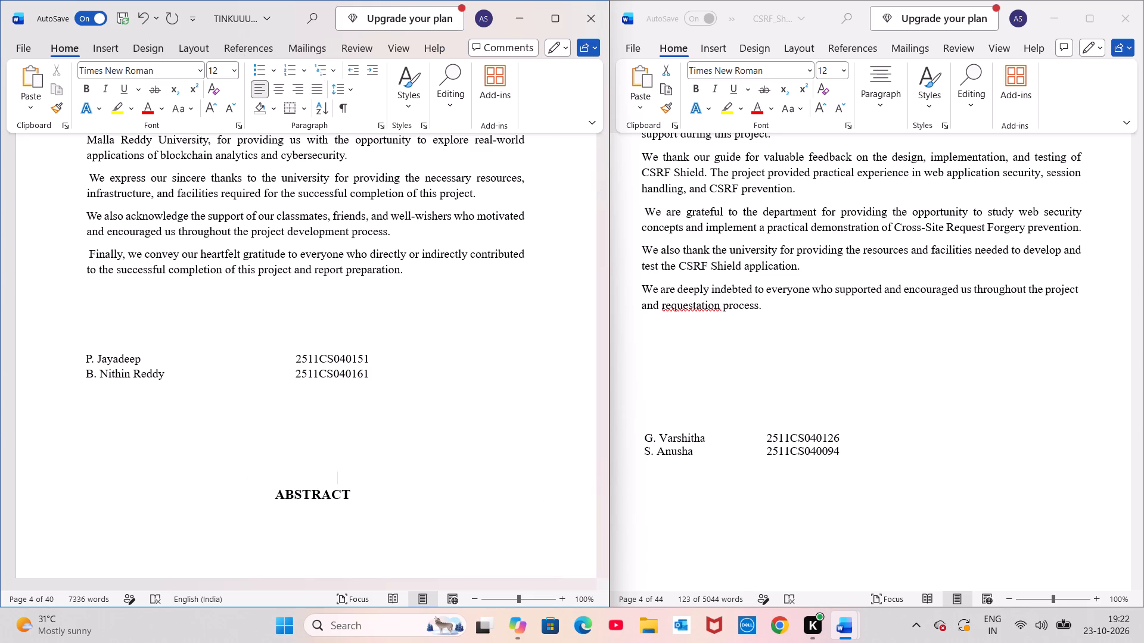
Insert a line break before the ABSTRACT heading to move it onto the next page with its text.
scroll(455, 533, down, 1)
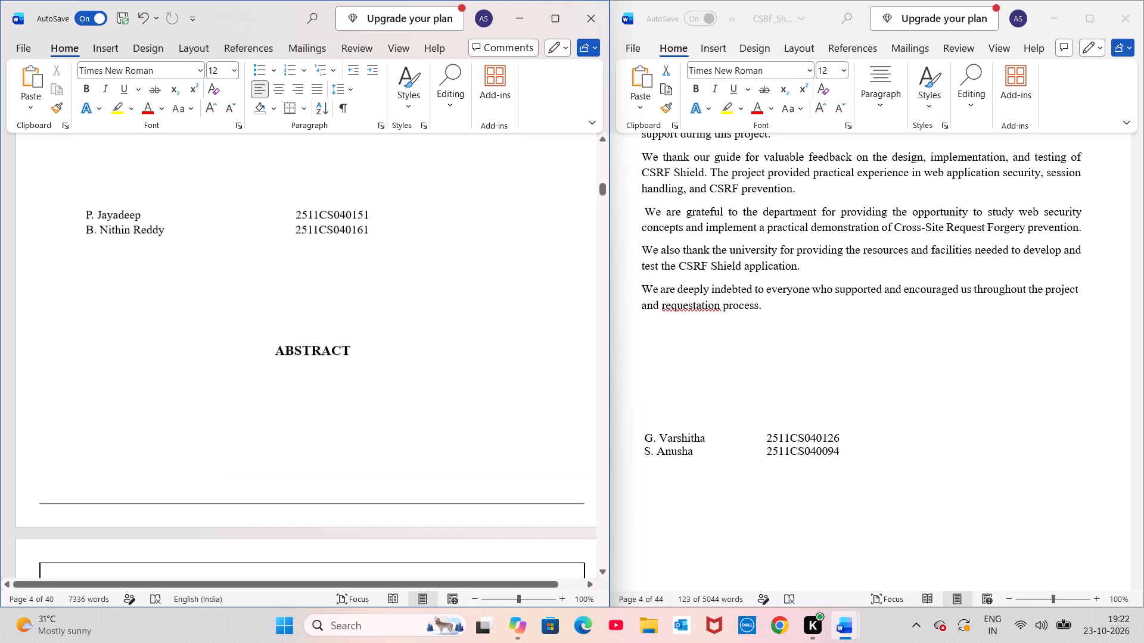
scroll(455, 533, down, 1)
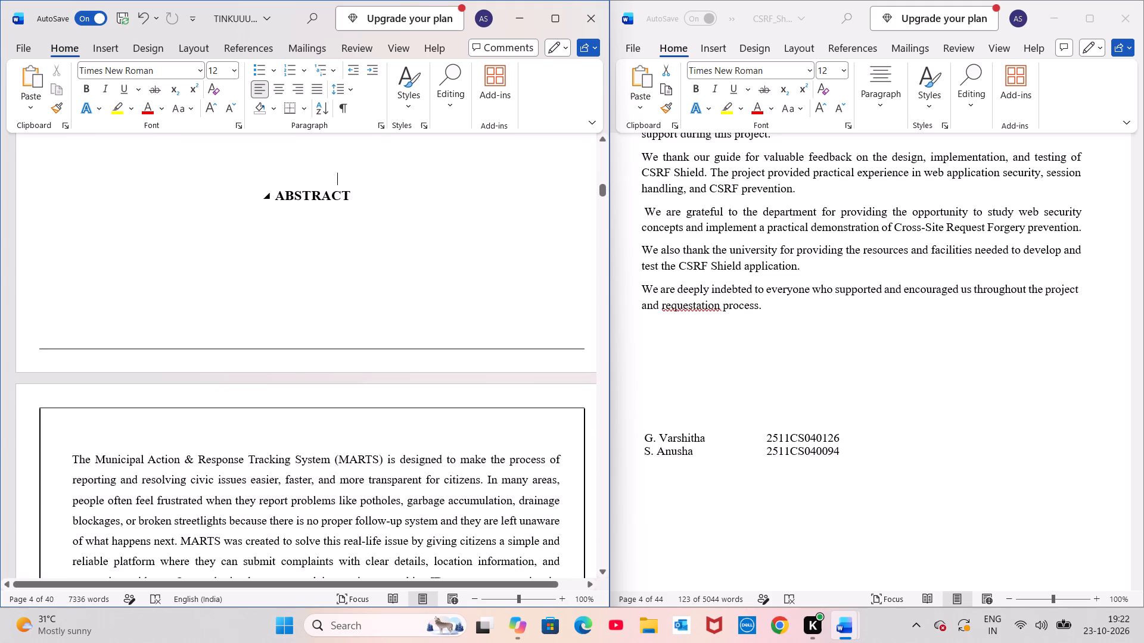
click(275, 192)
key(Return)
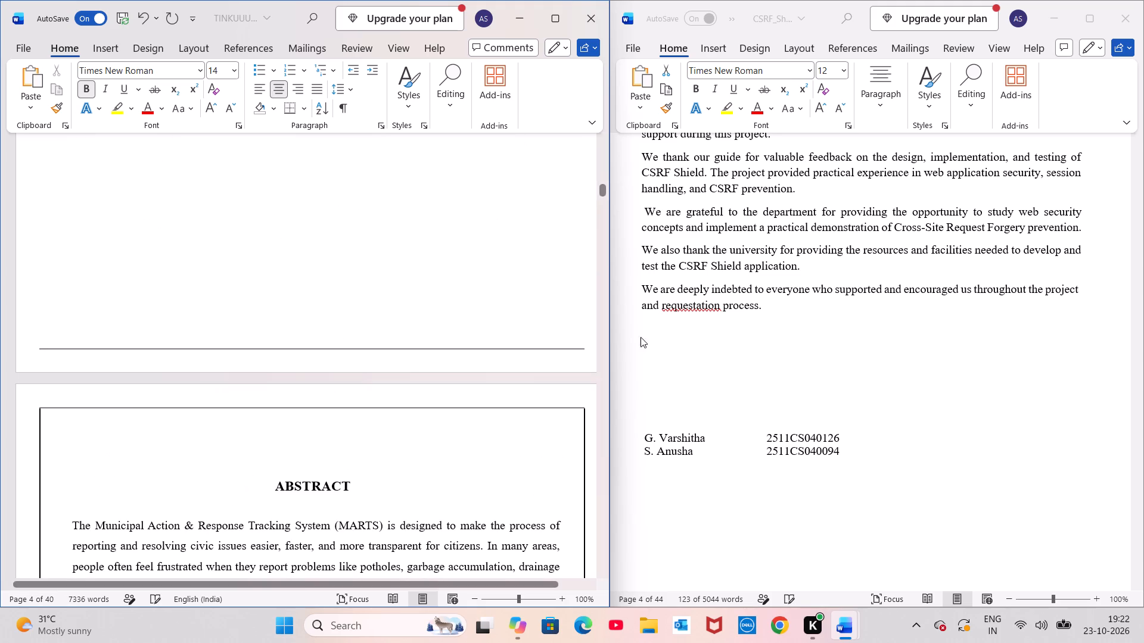
Copy the body text under the ABSTRACT heading in the CSRF Shield document, from its first sentence to "web interface", without the keywords.
scroll(691, 444, down, 7)
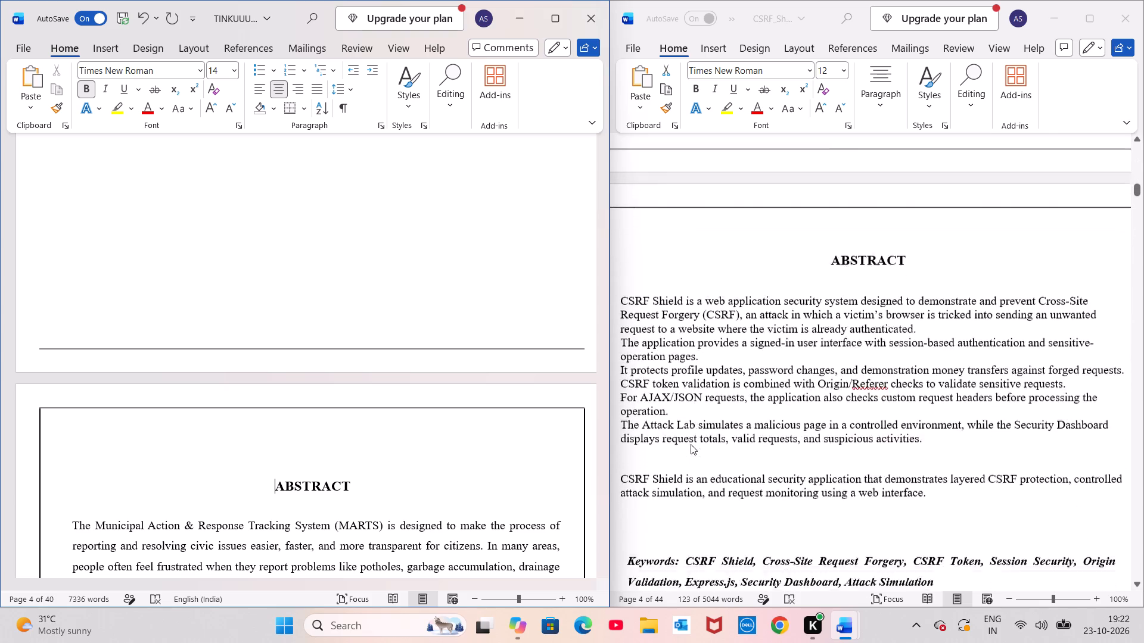
scroll(387, 464, down, 2)
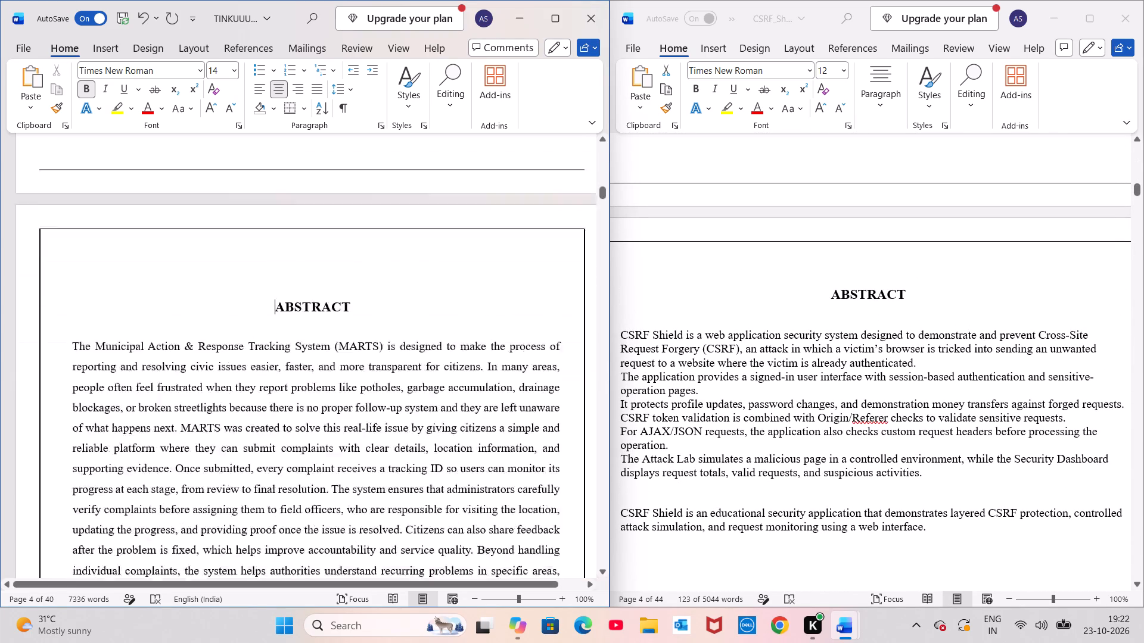
scroll(387, 464, down, 1)
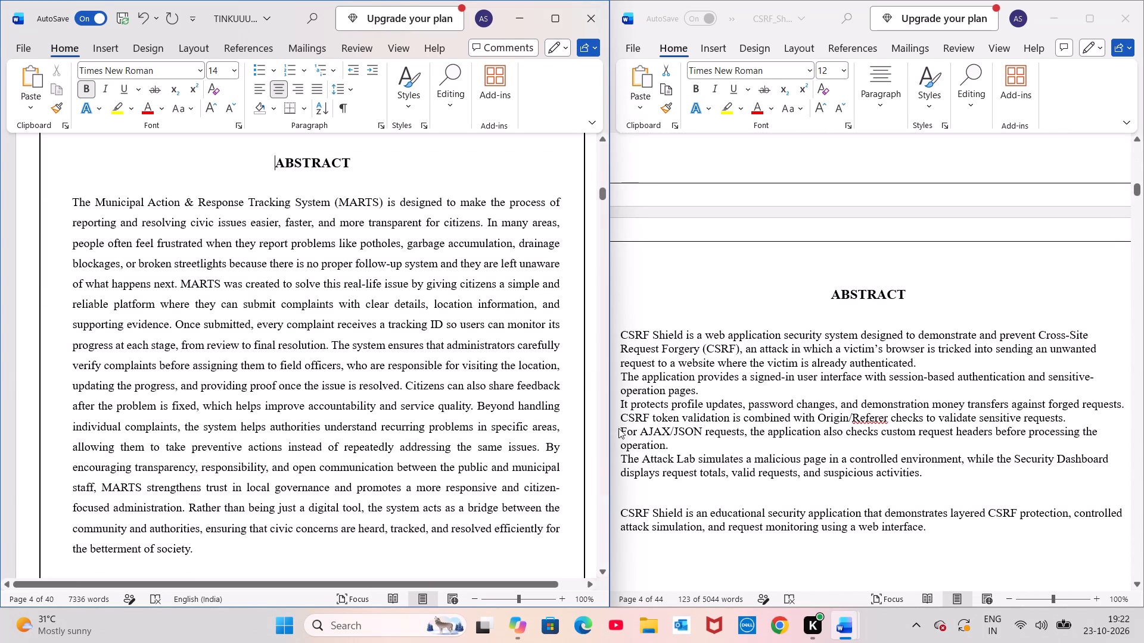
scroll(708, 372, down, 1)
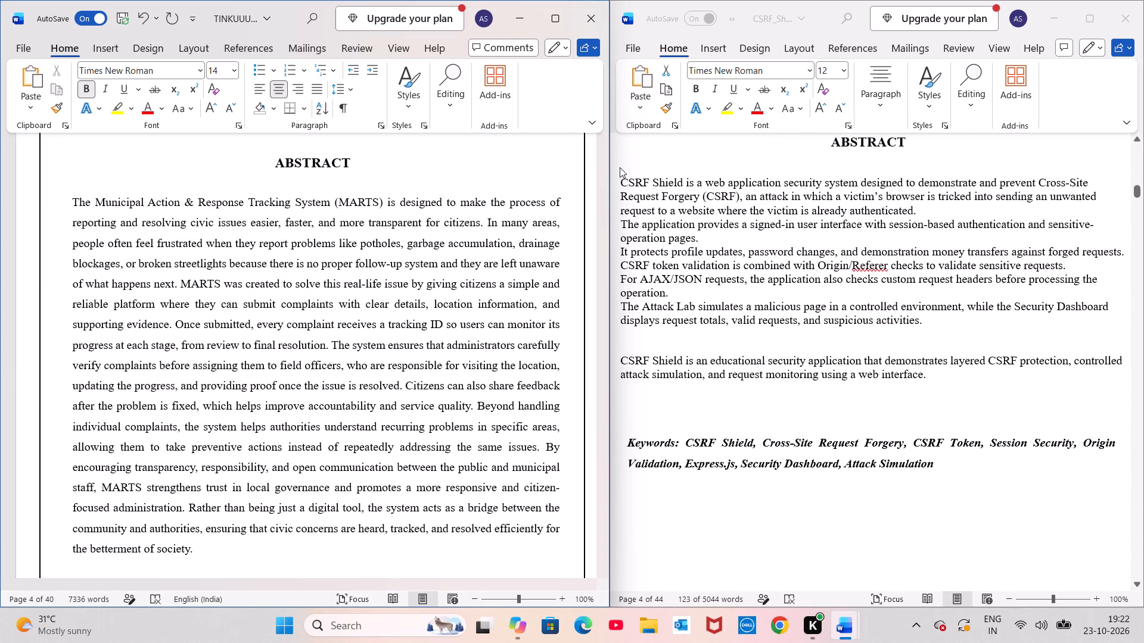
click(623, 176)
drag(623, 176, 661, 202)
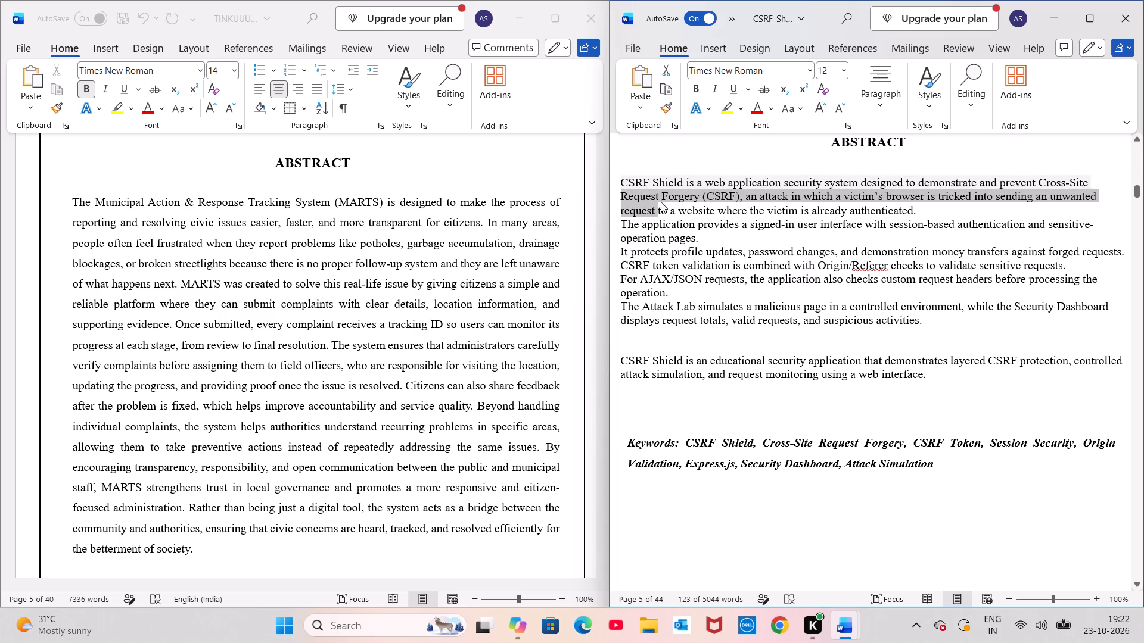
drag(661, 202, 951, 410)
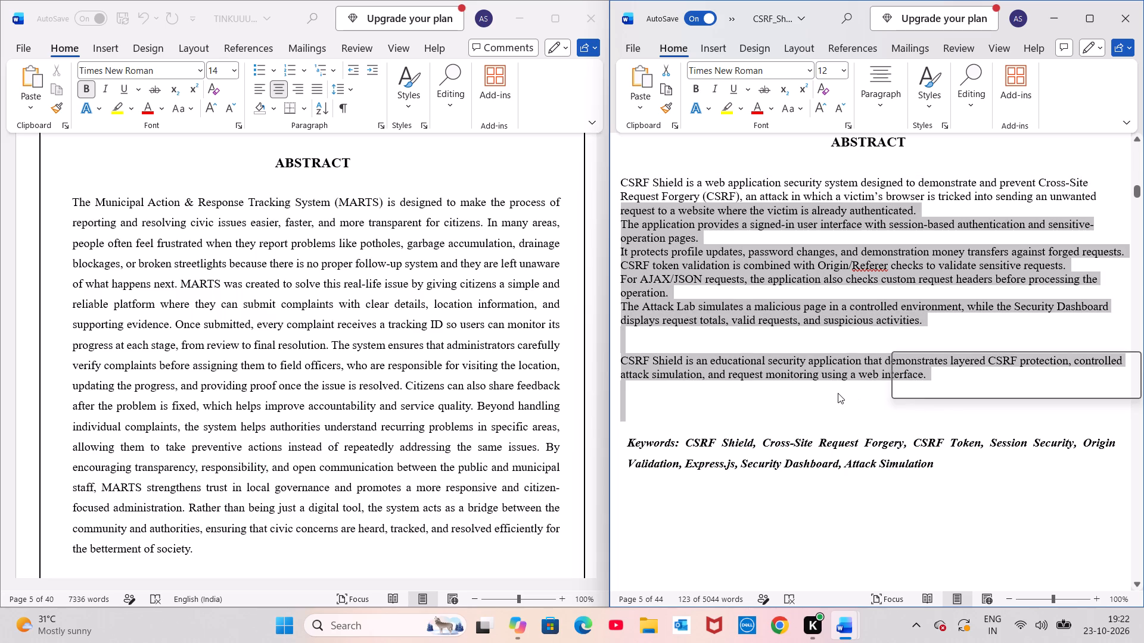
click(838, 393)
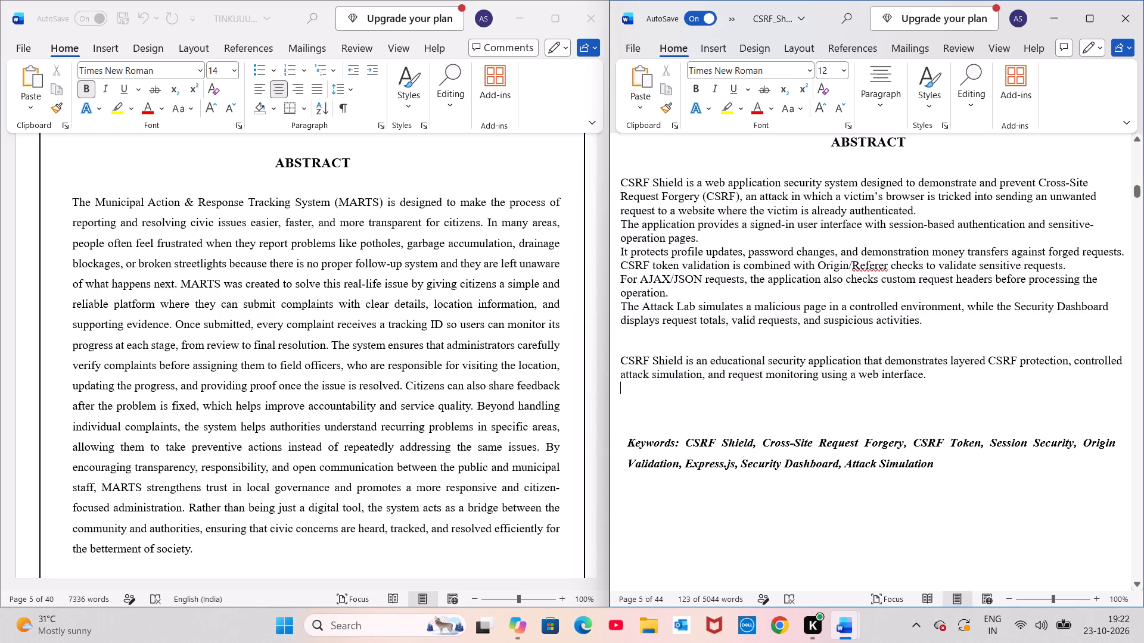
click(624, 180)
drag(624, 180, 1016, 339)
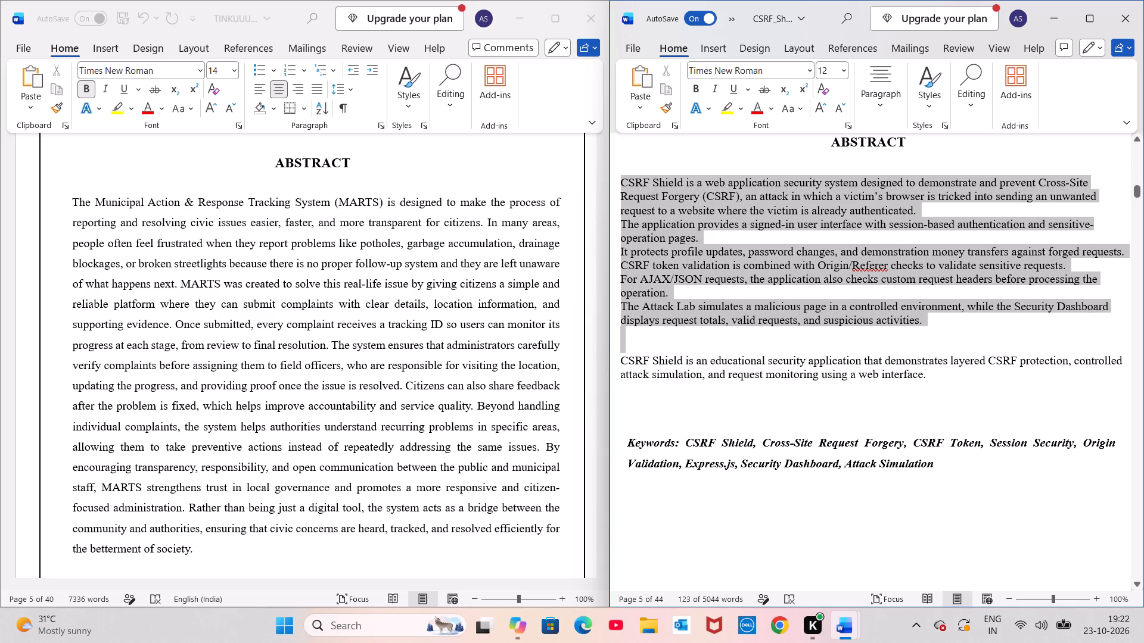
drag(1016, 339, 1071, 382)
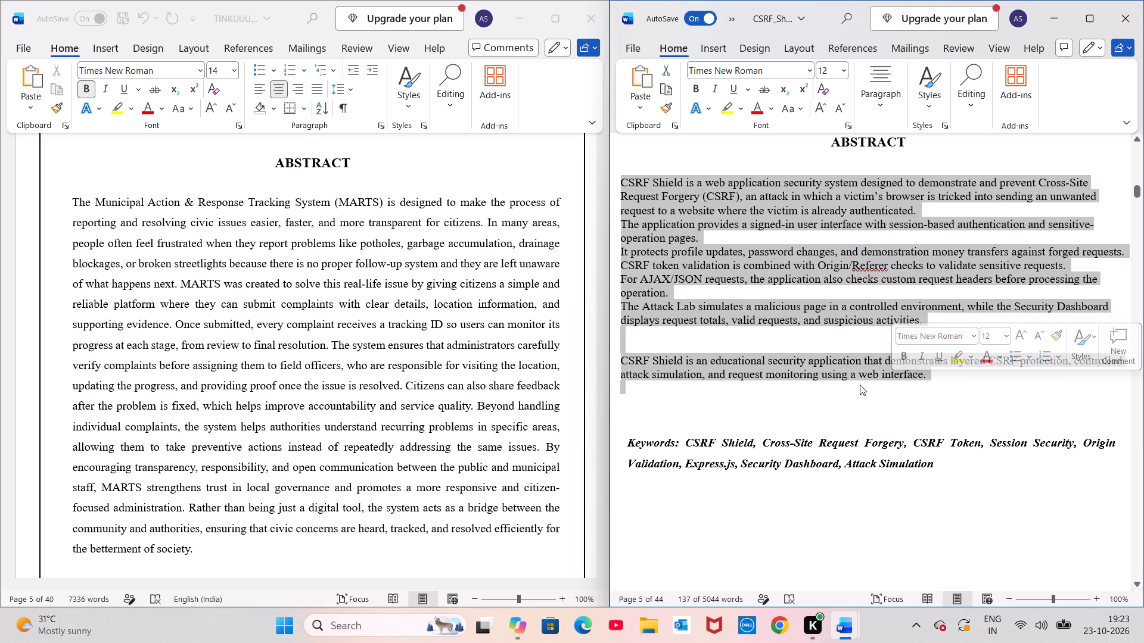
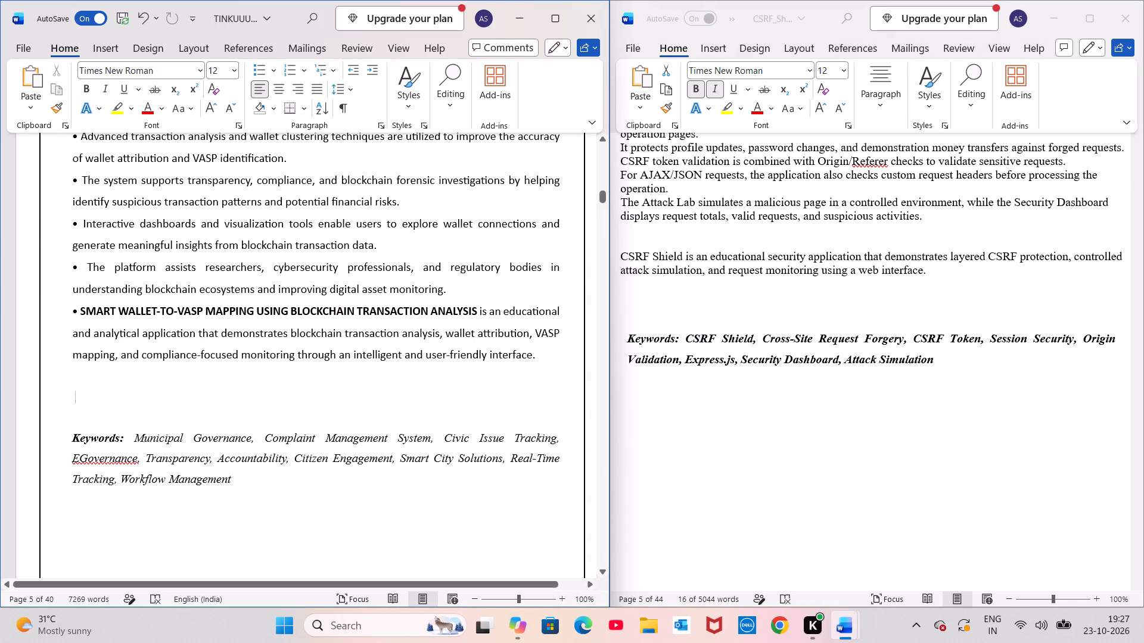
click(137, 438)
drag(137, 438, 285, 500)
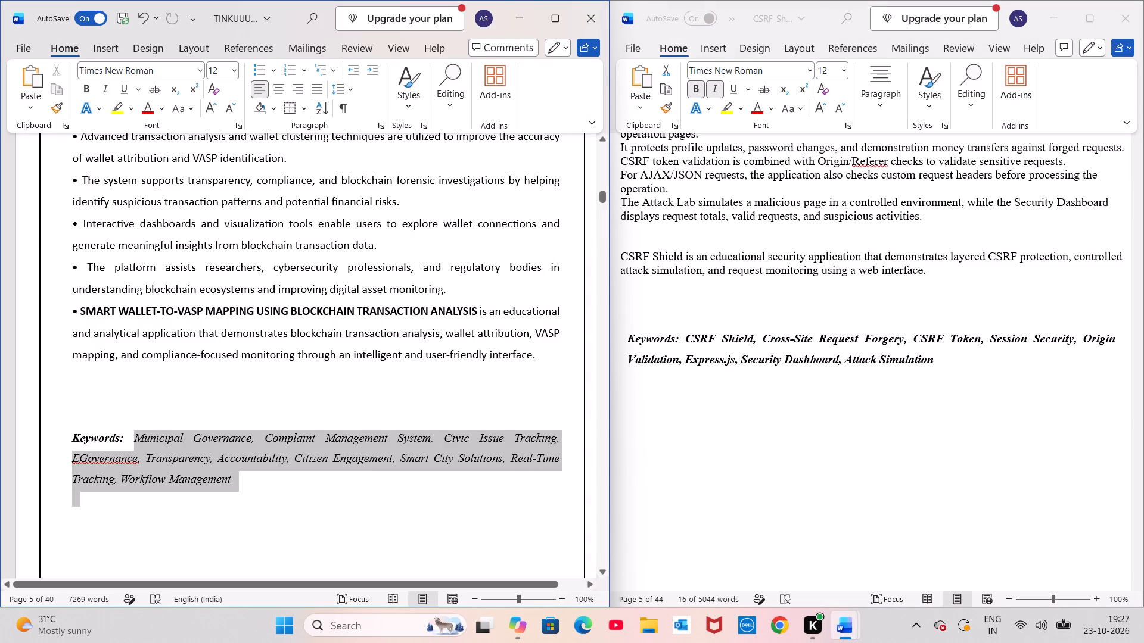
drag(285, 500, 283, 498)
key(space)
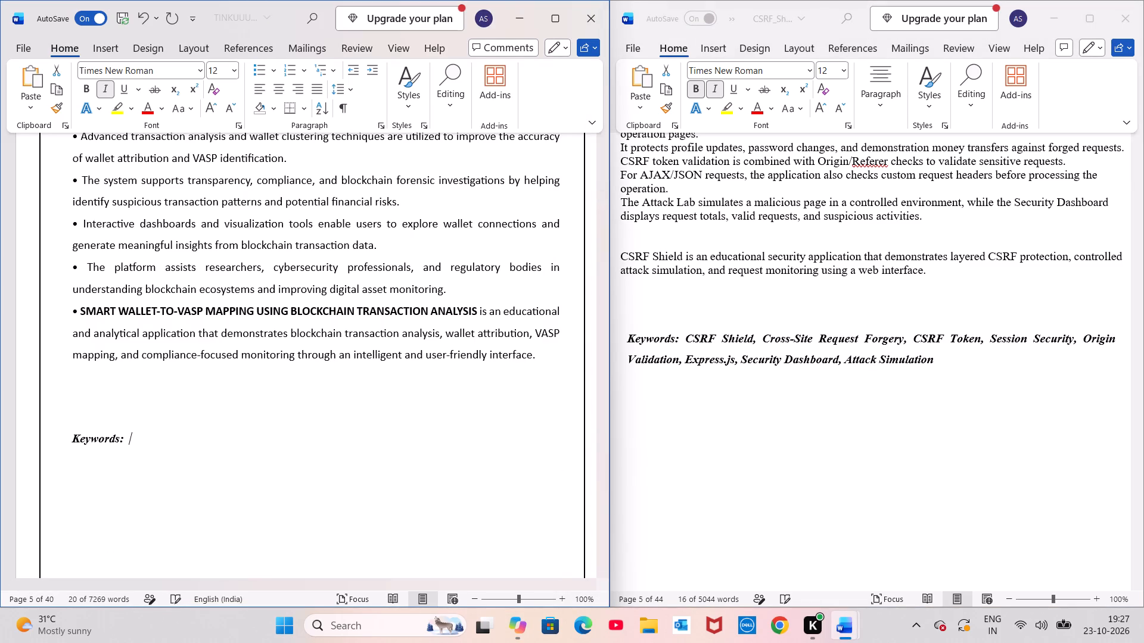
key(ctrl+v)
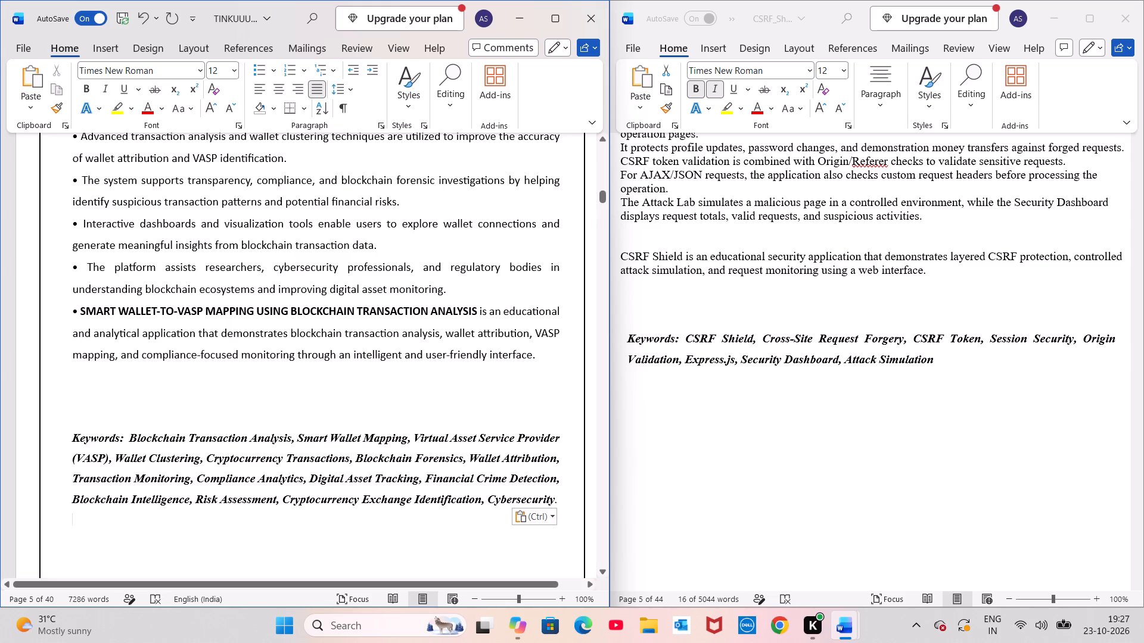
Examine the chapter contents table that follows the abstract page in the TINKUUU document.
scroll(677, 489, down, 1)
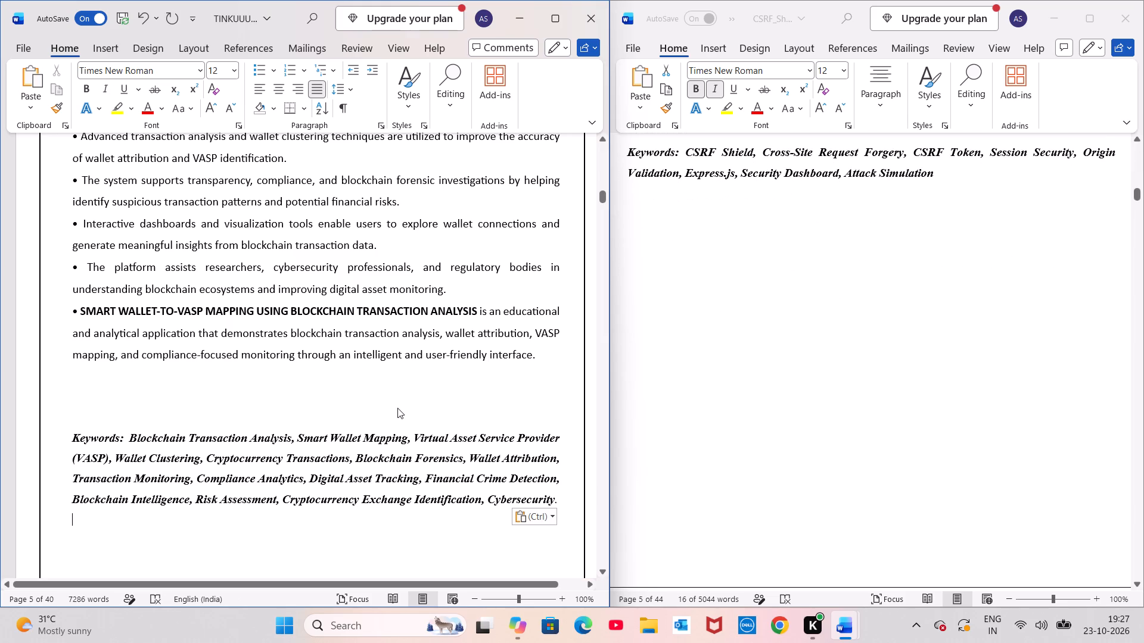
scroll(397, 408, down, 3)
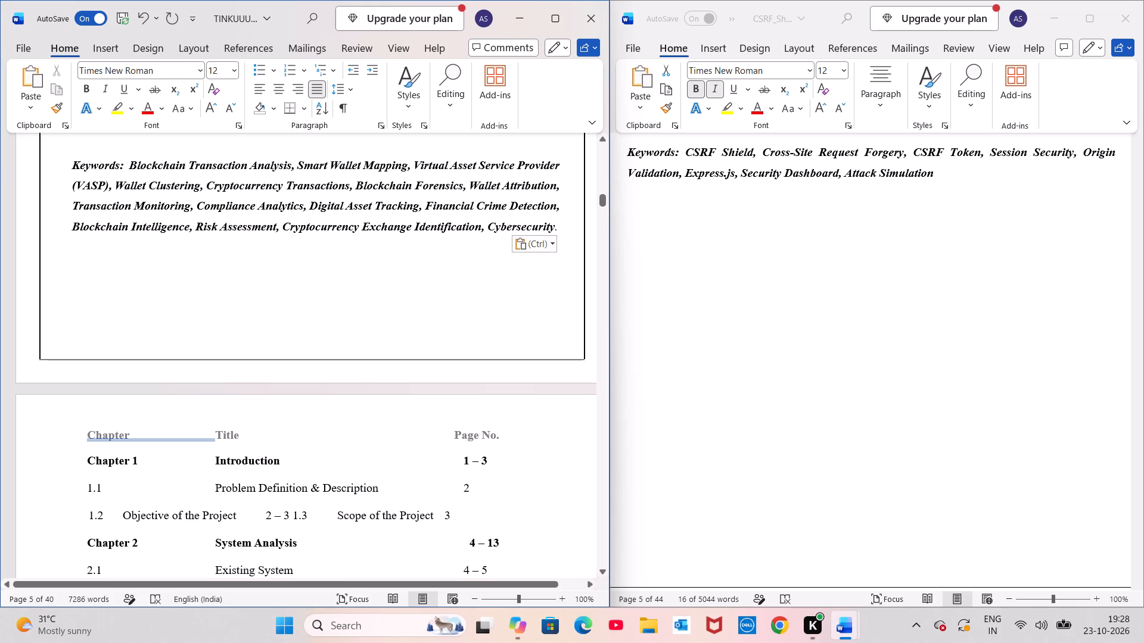
scroll(405, 289, down, 3)
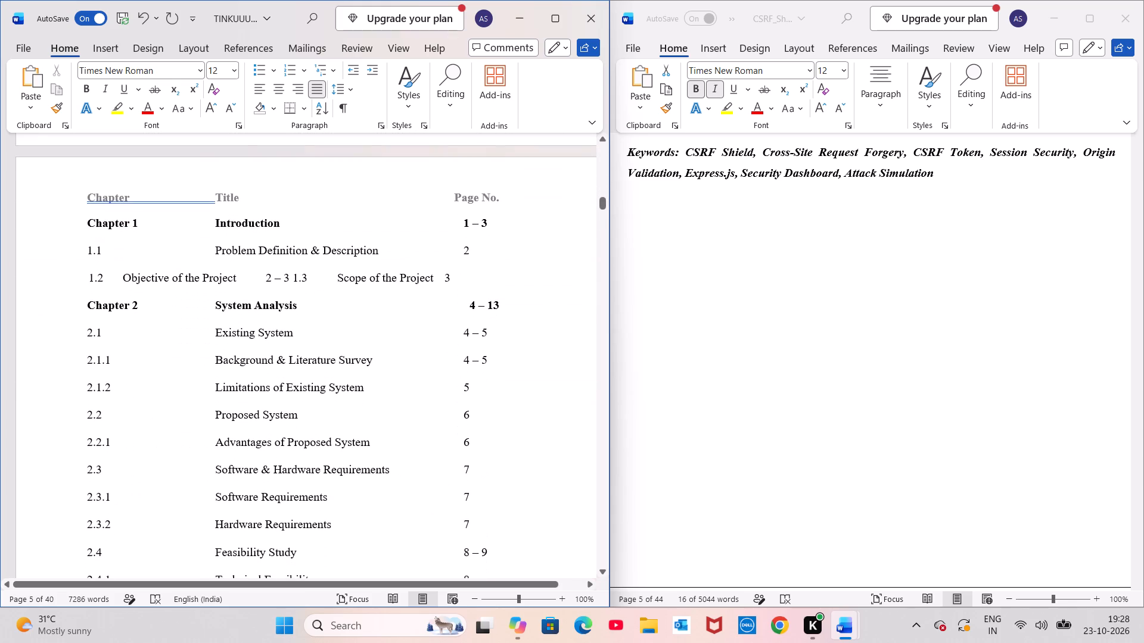
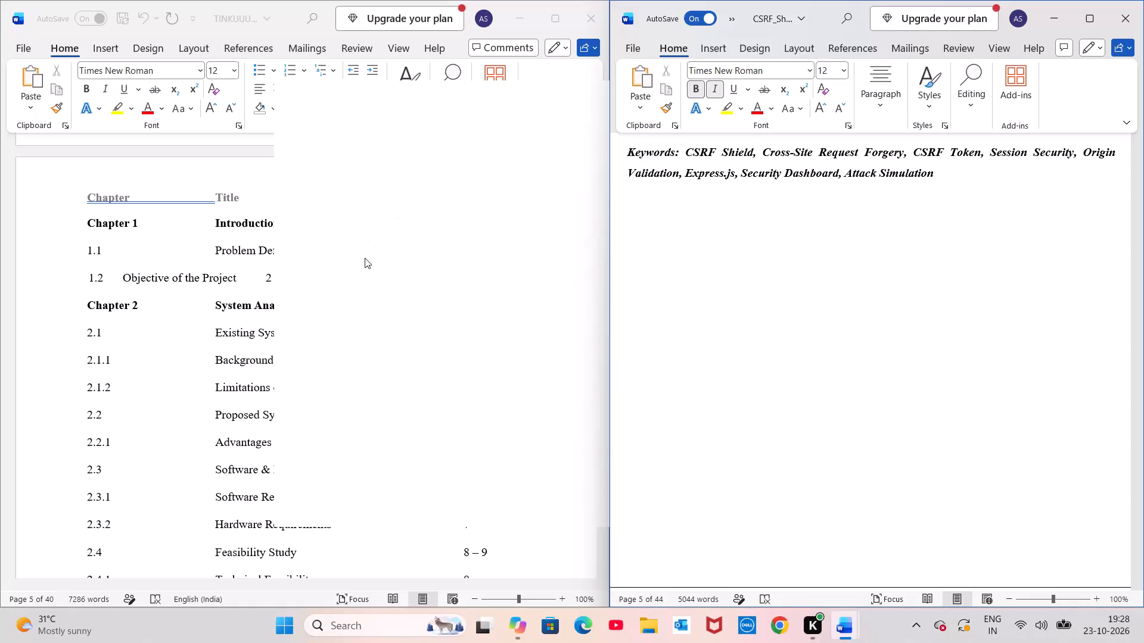
Check the keywords and chapter contents table in the TINKUUU document against the corresponding pages of the CSRF Shield report.
scroll(365, 258, up, 2)
scroll(264, 211, up, 2)
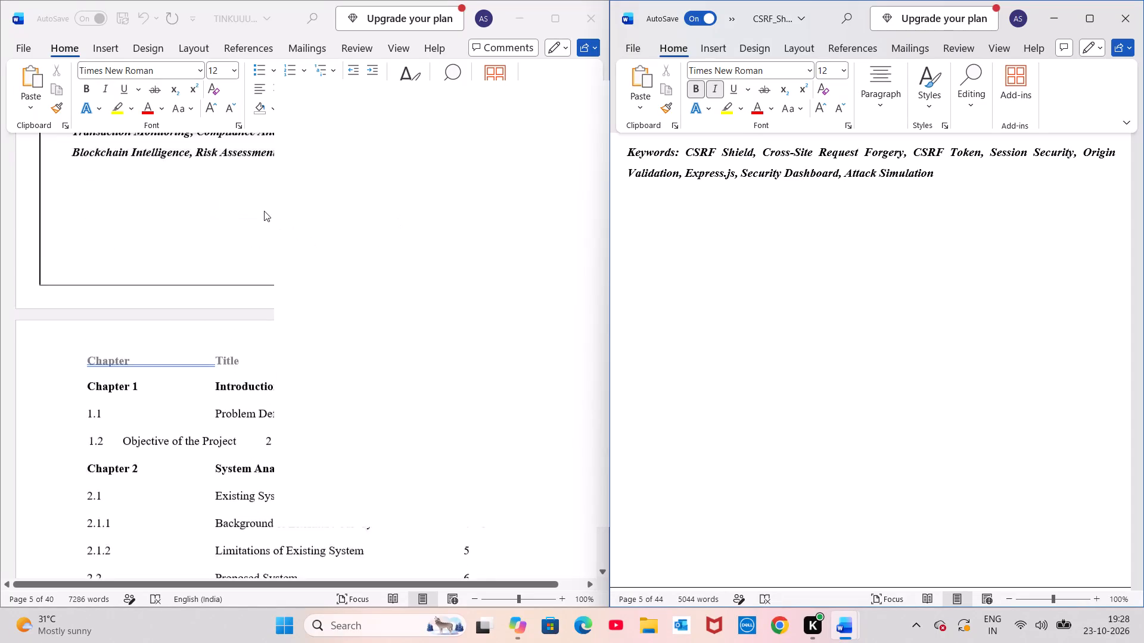
scroll(264, 211, up, 1)
click(206, 294)
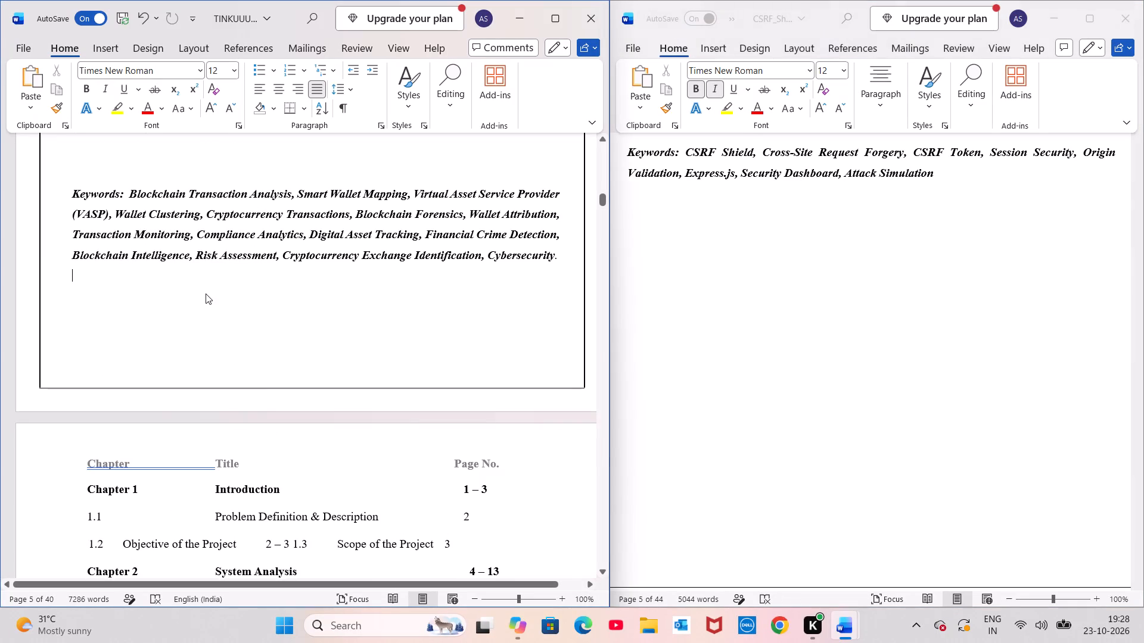
scroll(341, 343, down, 1)
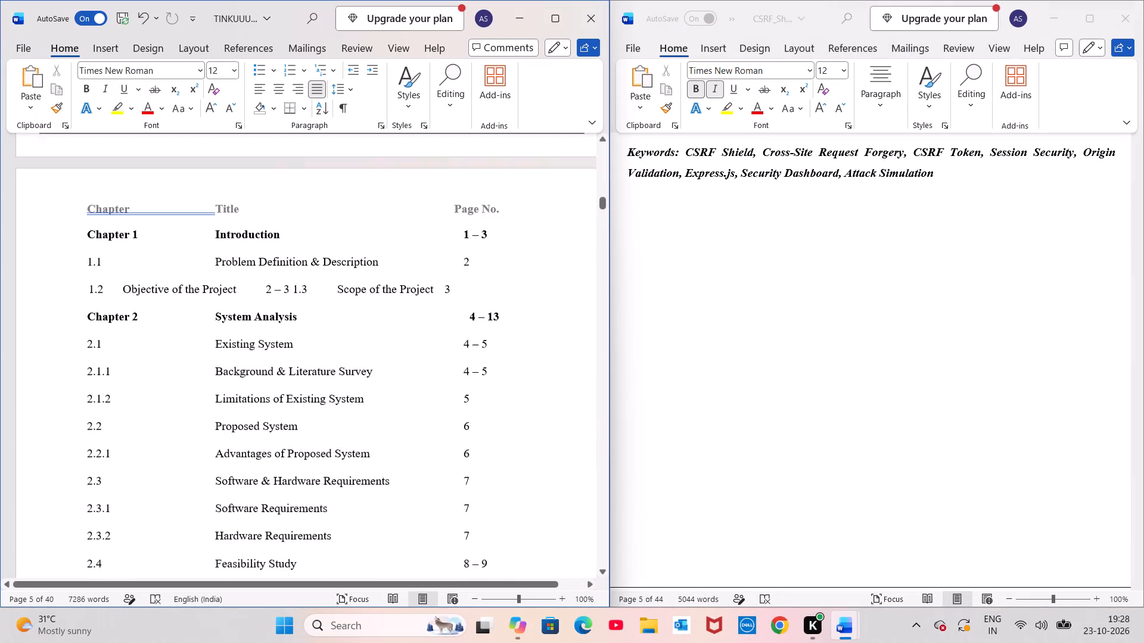
scroll(341, 343, down, 1)
scroll(731, 335, up, 1)
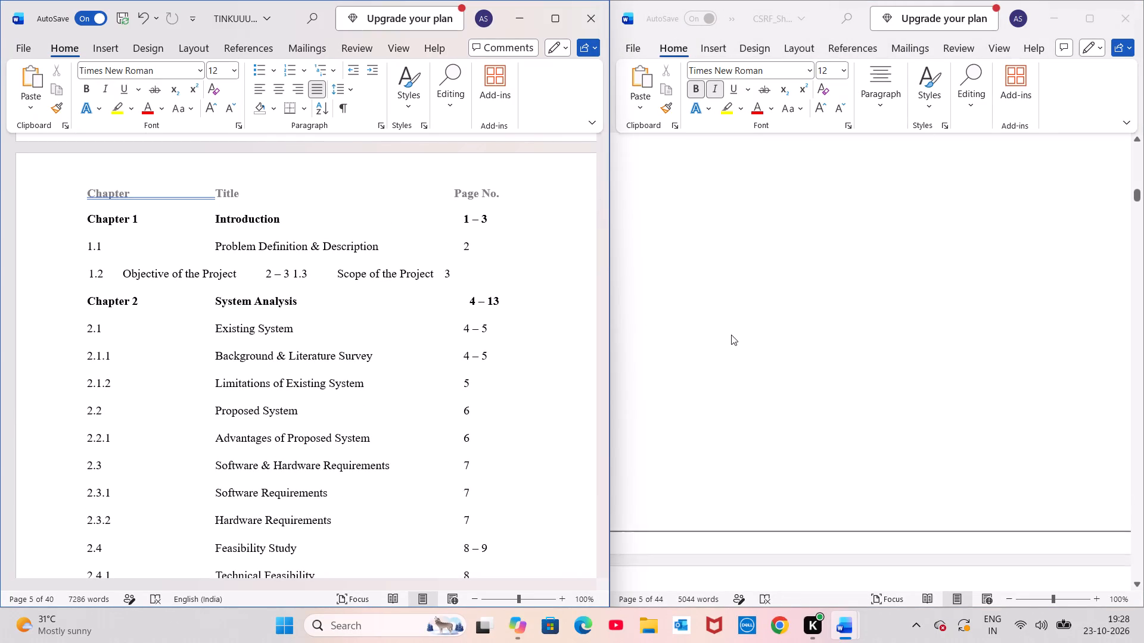
scroll(731, 335, up, 1)
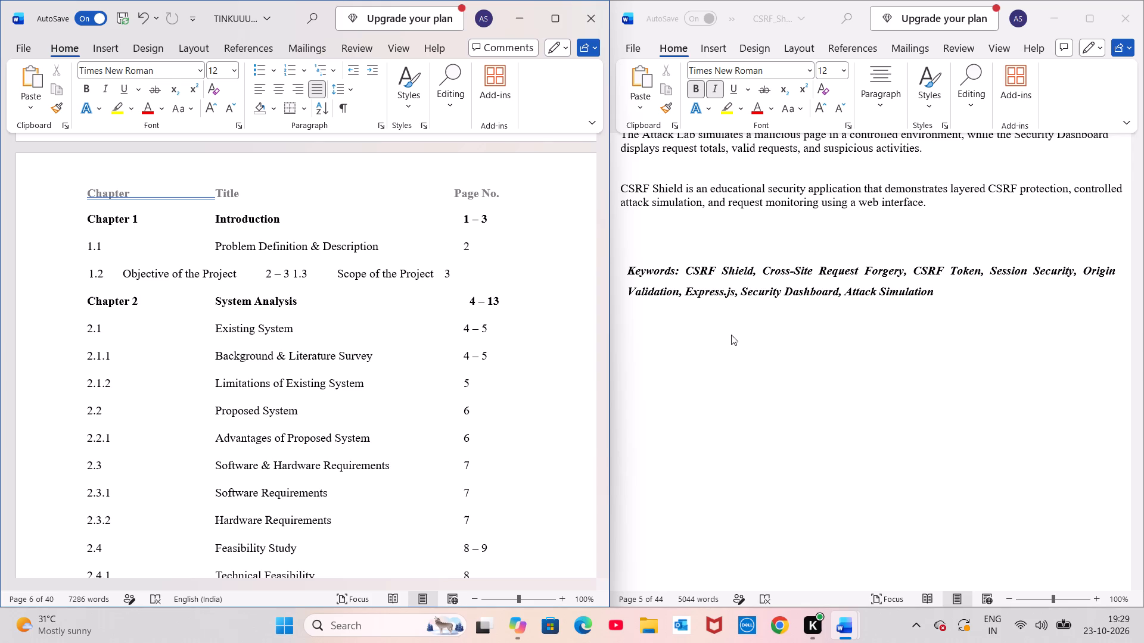
scroll(390, 262, down, 1)
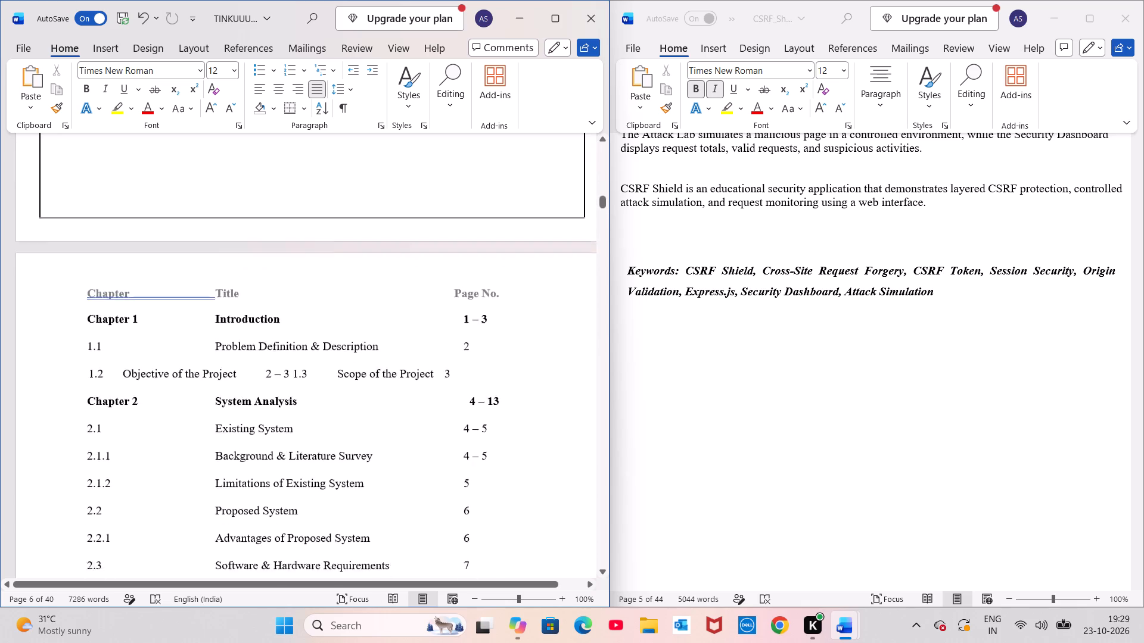
scroll(390, 262, down, 1)
scroll(444, 276, up, 3)
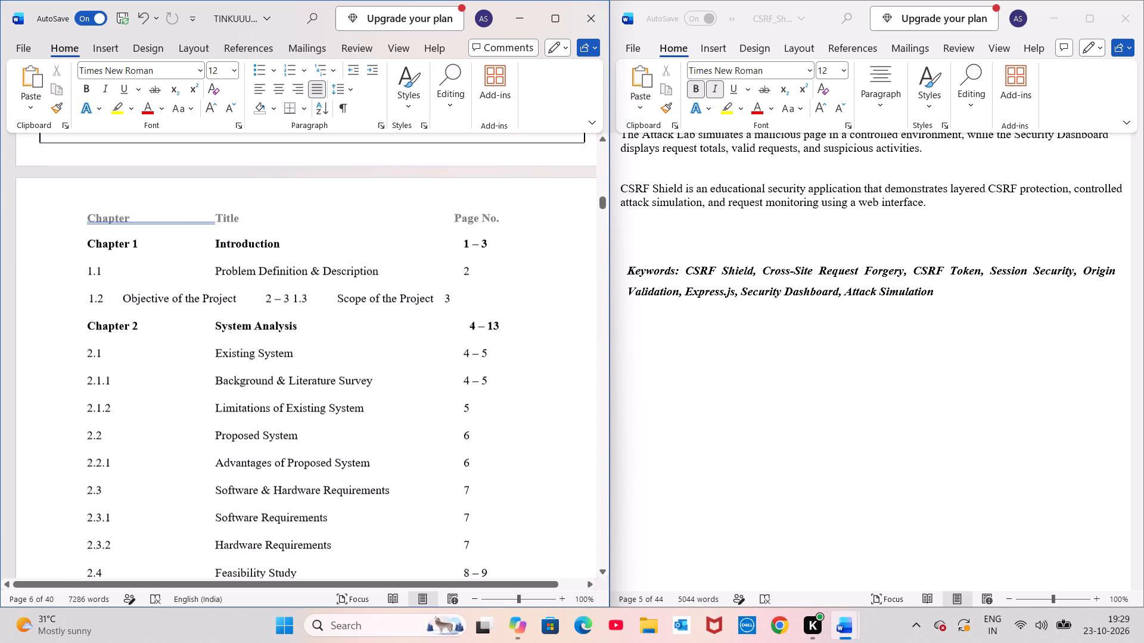
scroll(835, 348, down, 7)
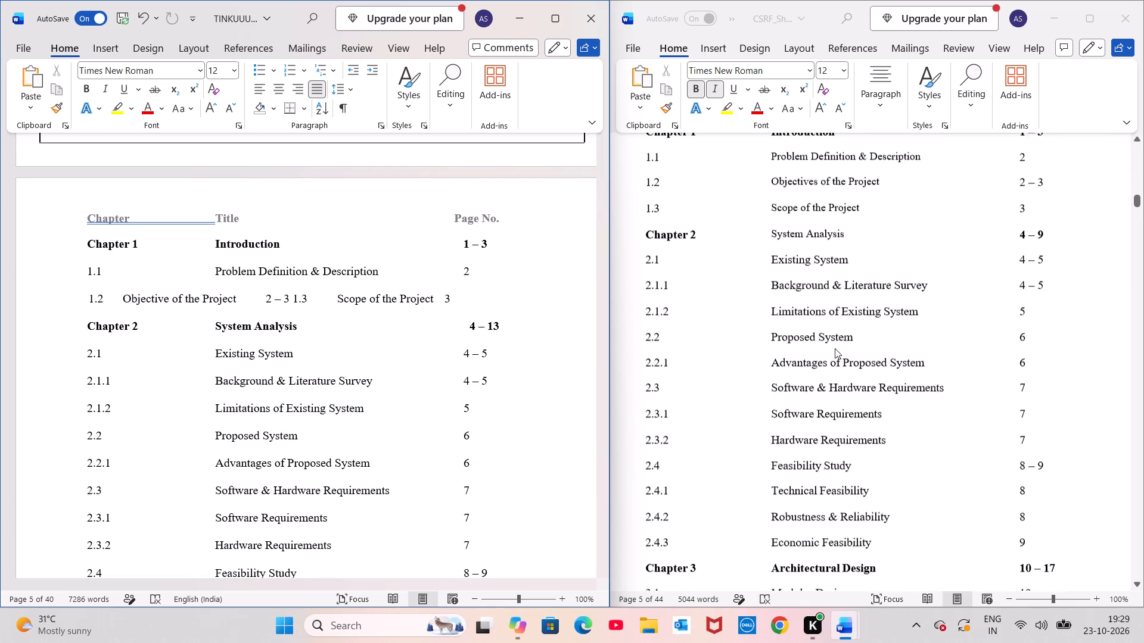
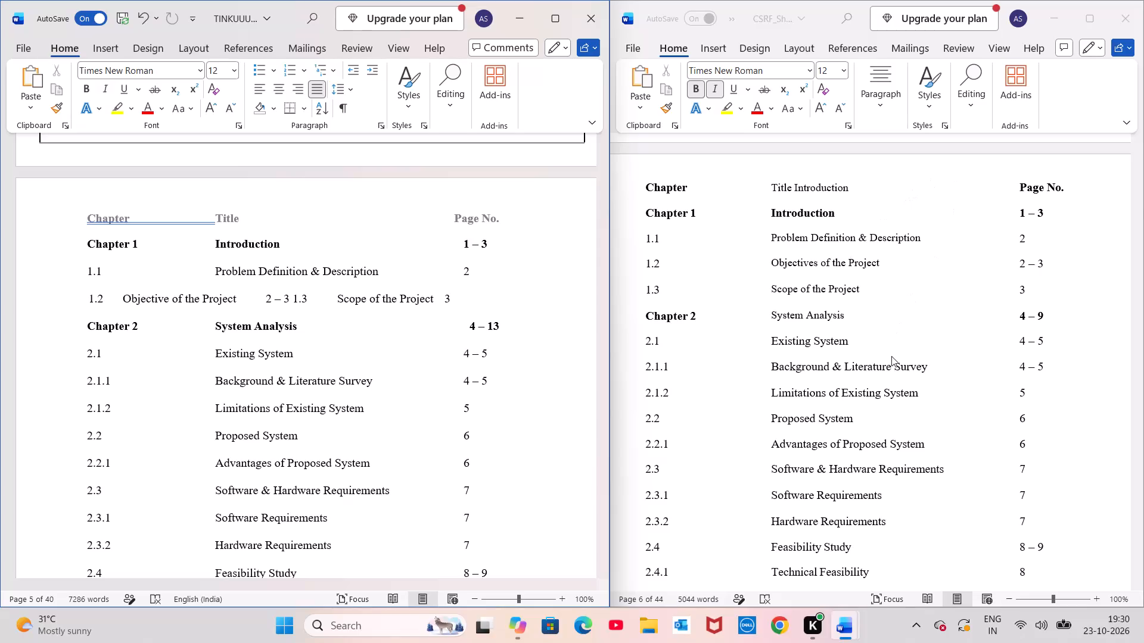
Review the CSRF Shield report's chapter contents and lists of diagrams and screenshots against the contents table in the TINKUUU document.
scroll(891, 356, down, 1)
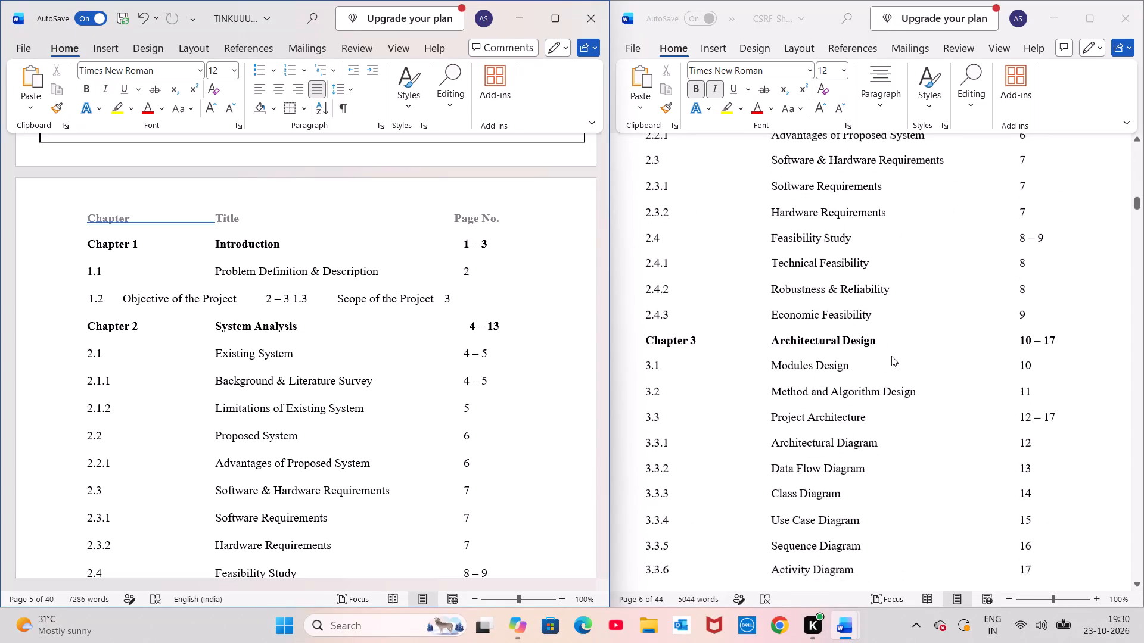
scroll(891, 356, down, 1)
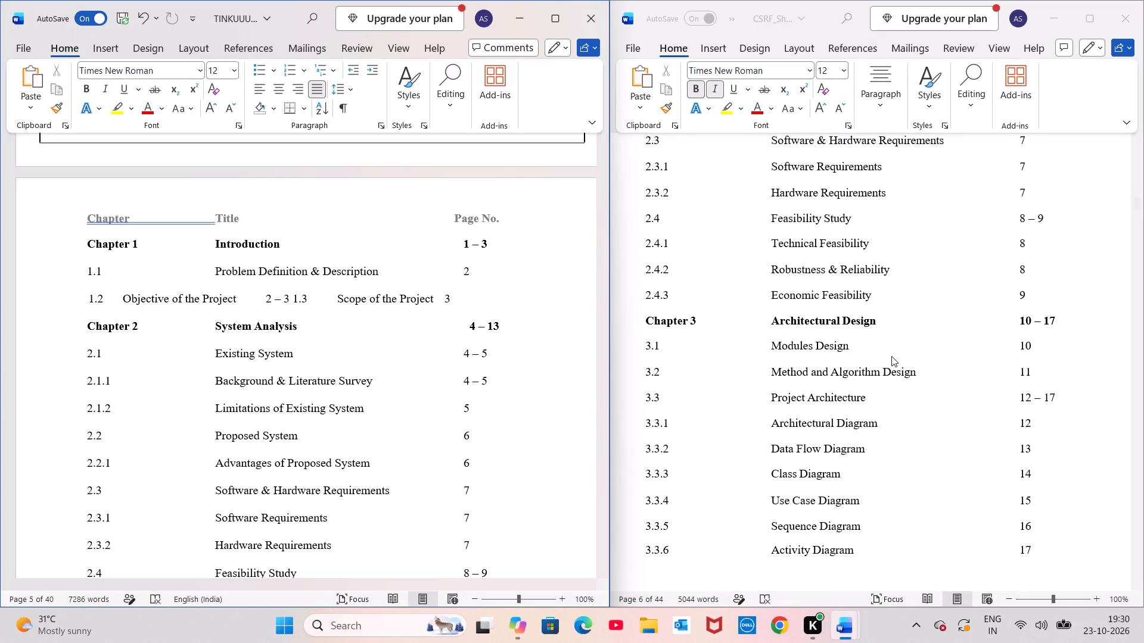
scroll(891, 356, down, 1)
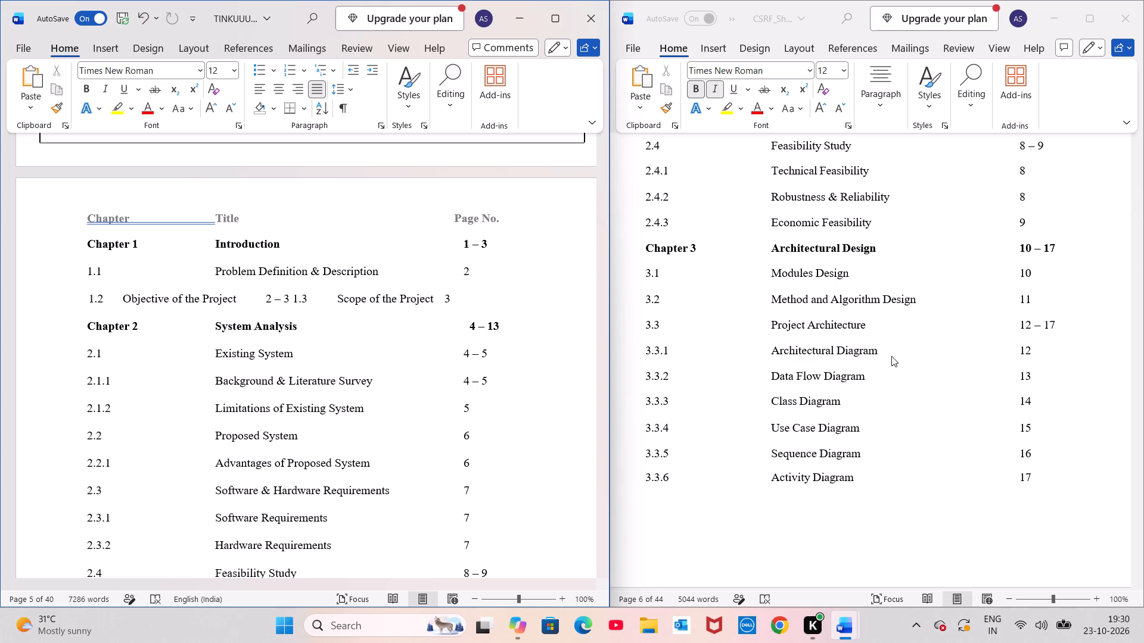
scroll(891, 356, down, 1)
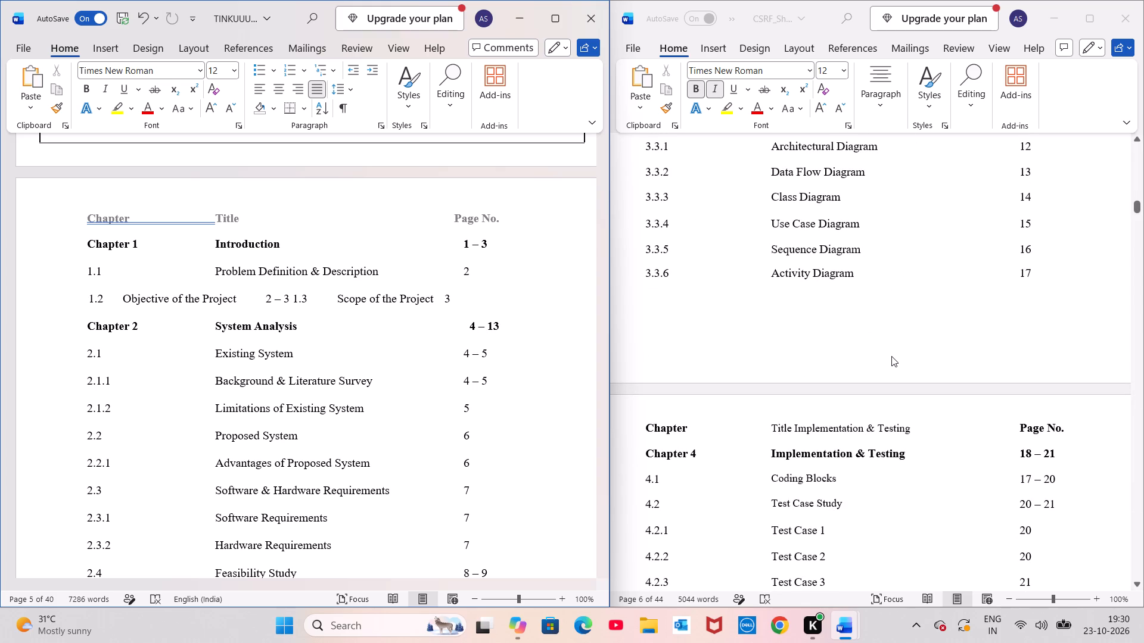
scroll(891, 356, down, 6)
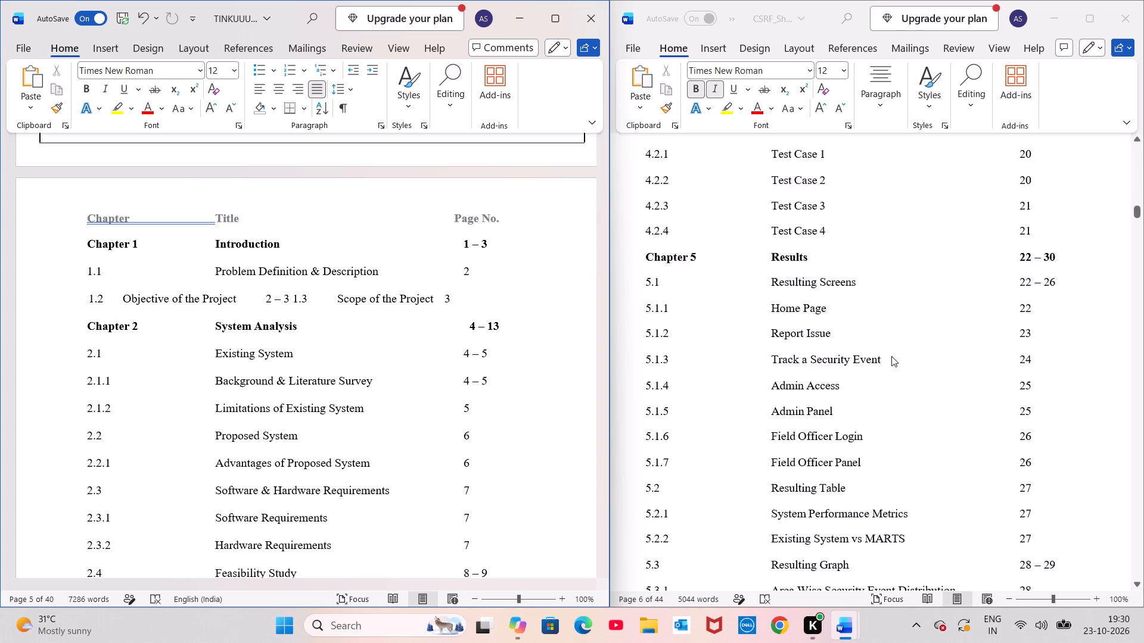
scroll(891, 356, down, 3)
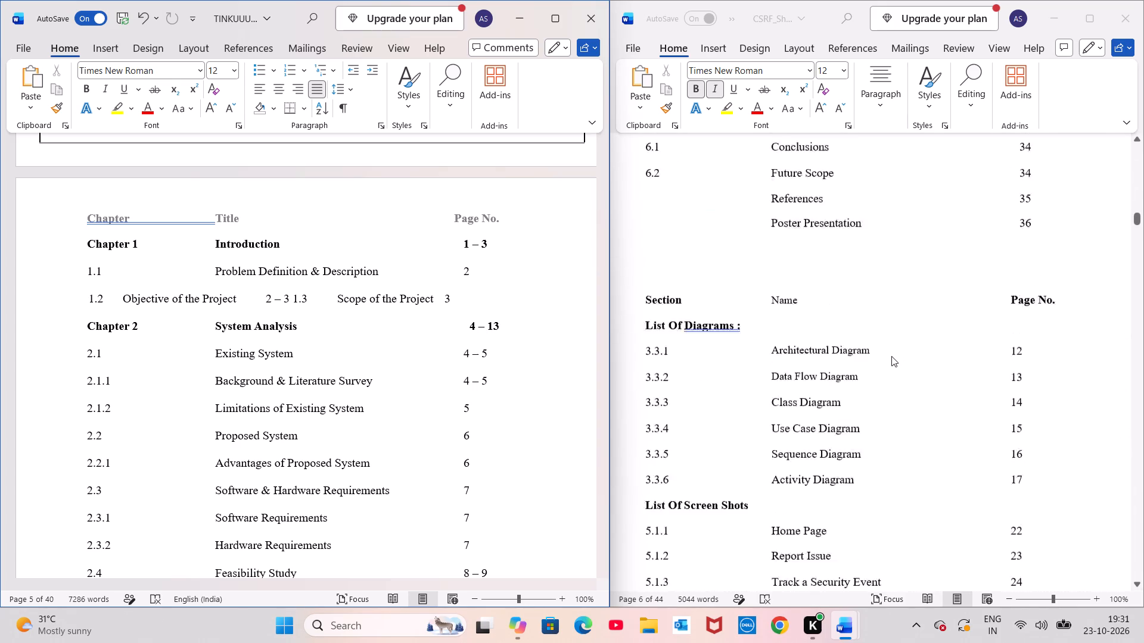
scroll(891, 356, up, 8)
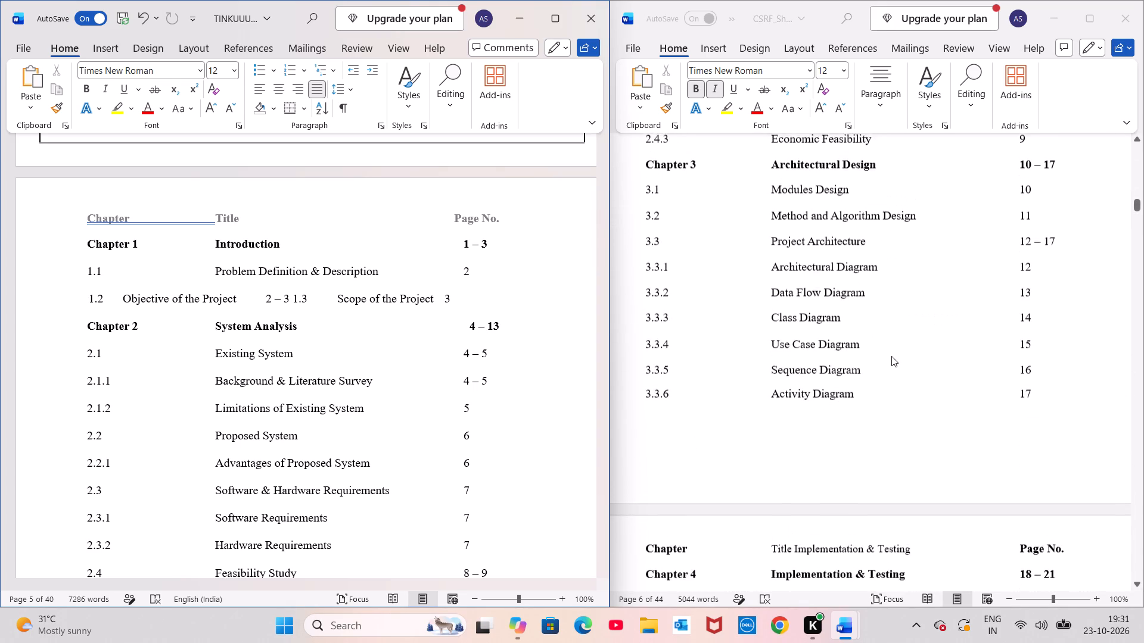
scroll(891, 356, up, 4)
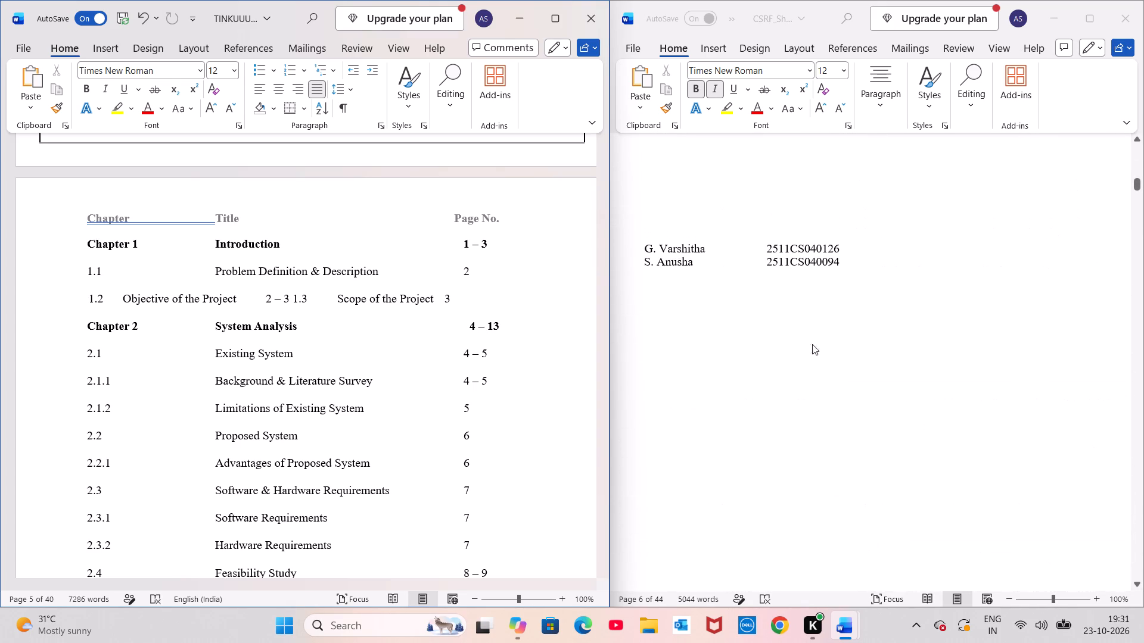
scroll(468, 331, down, 2)
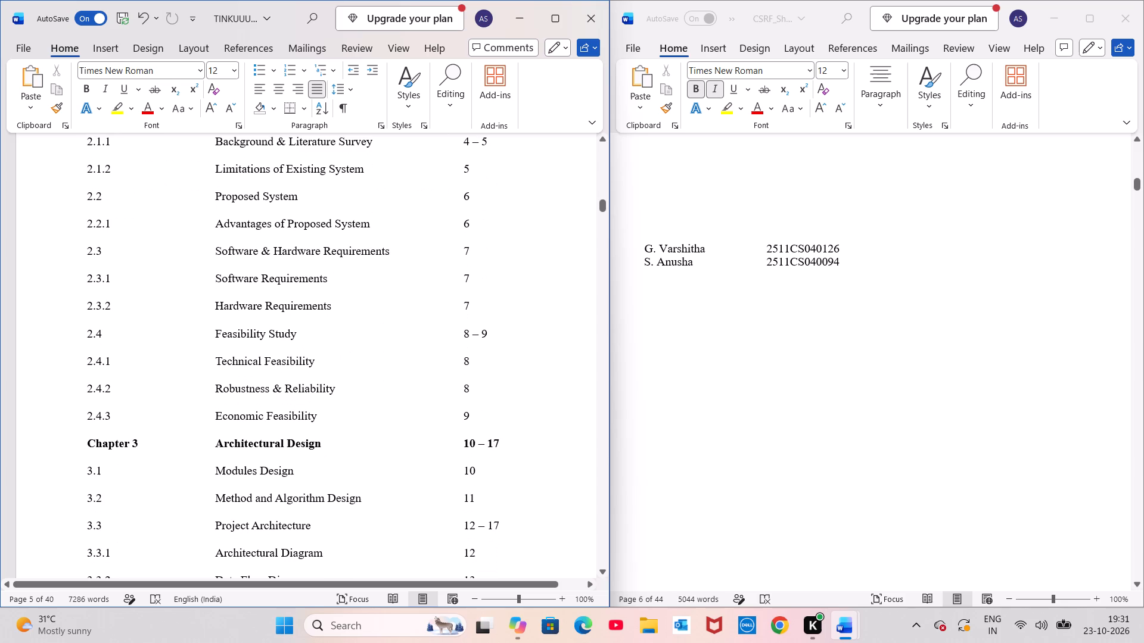
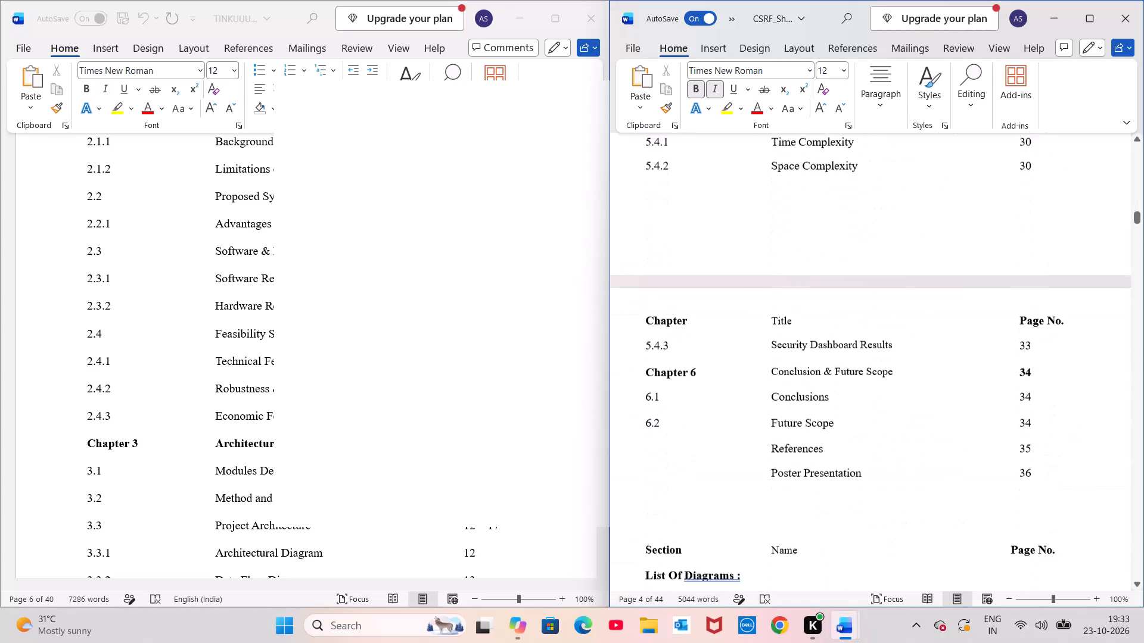
Examine the CSRF Shield report's lists of diagrams, screenshots and resultant tables through to the end of the contents section.
scroll(796, 286, down, 3)
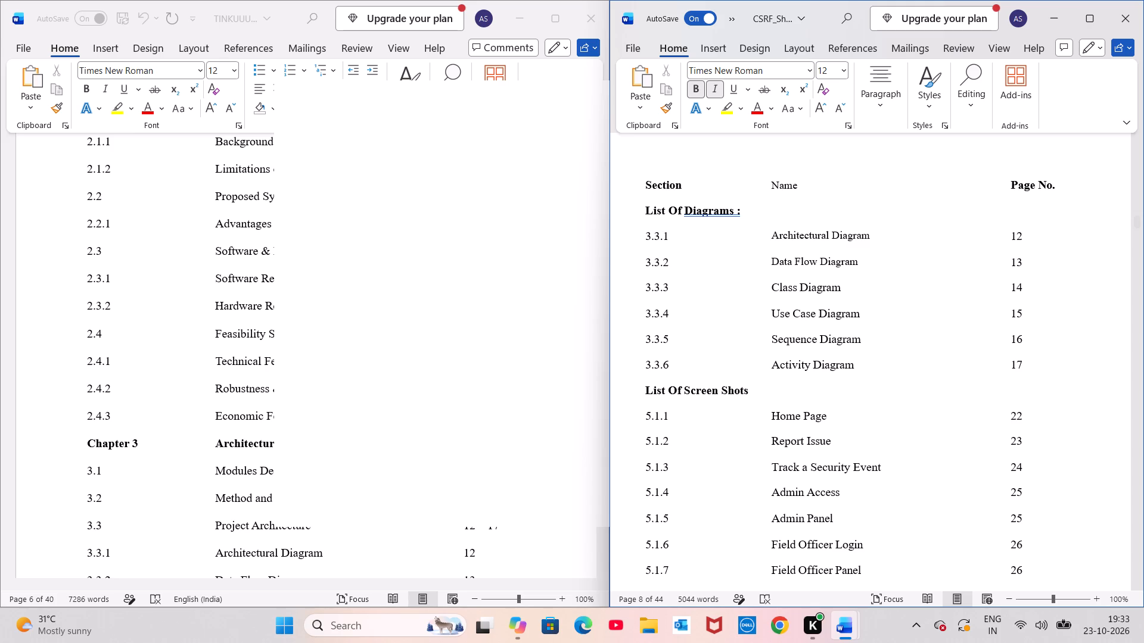
scroll(796, 286, down, 2)
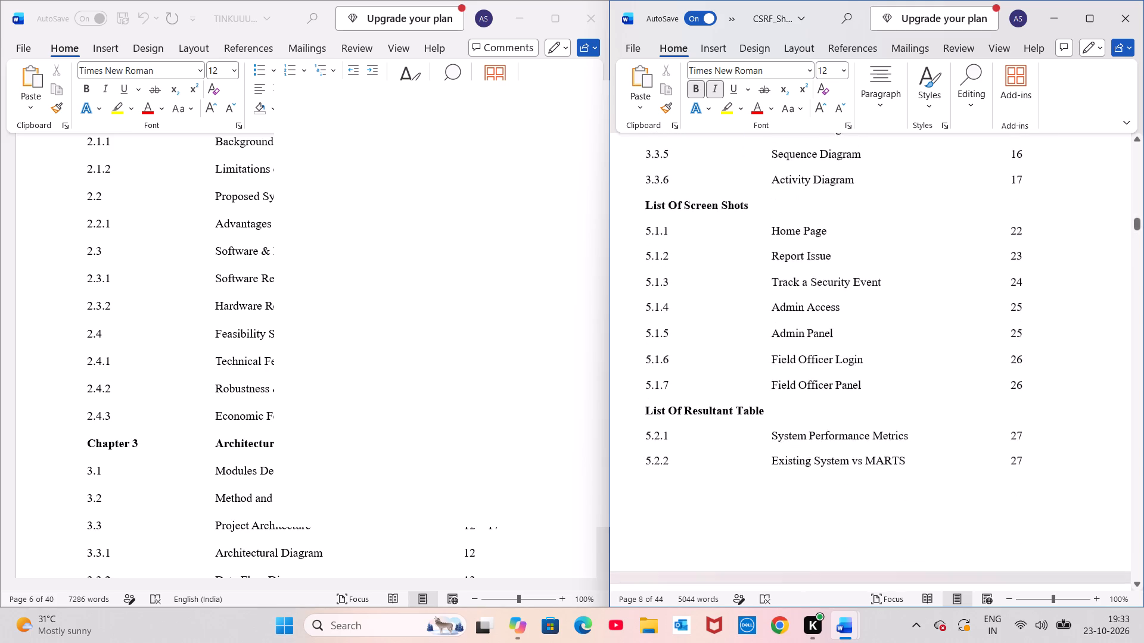
scroll(796, 286, down, 1)
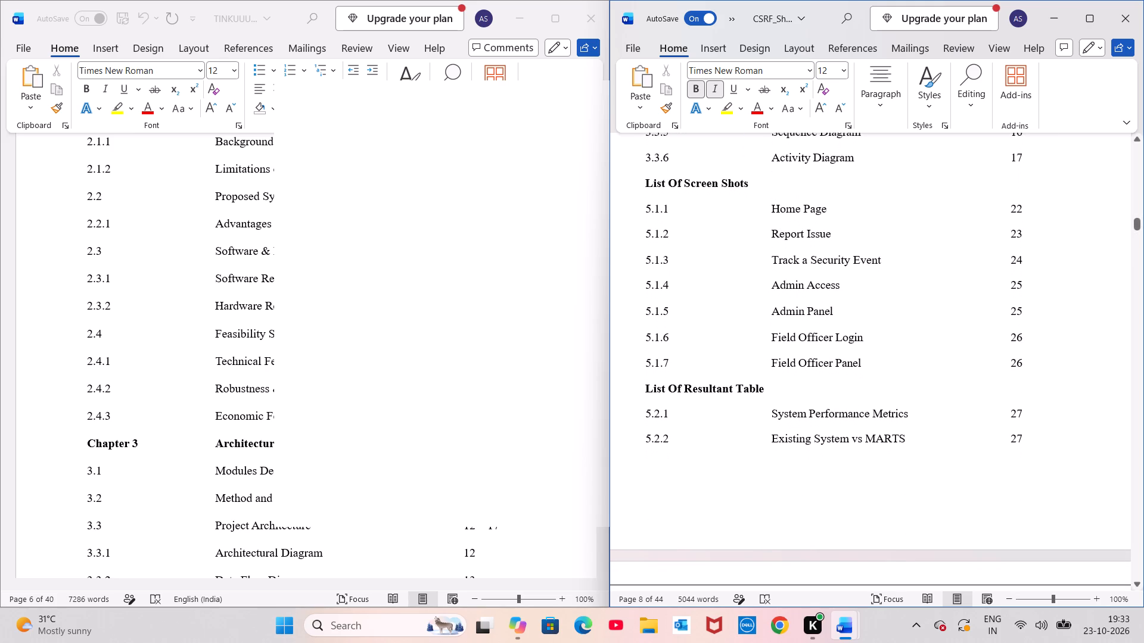
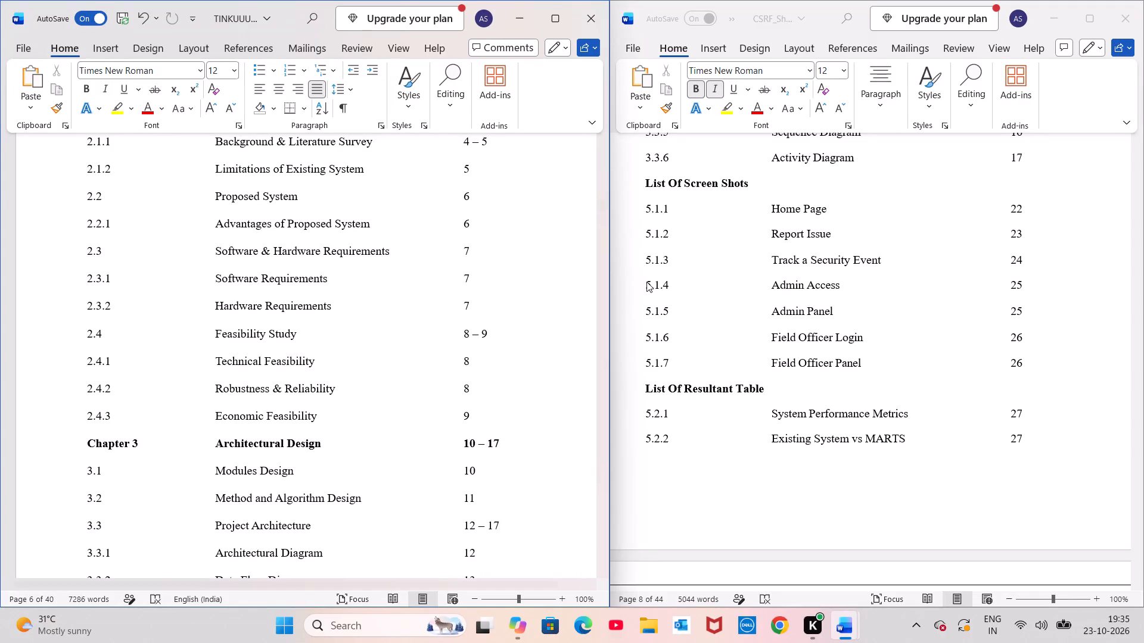
Skim the CSRF Shield report's body from Chapter 1 Introduction through the design diagrams to the project code listing with its dependencies.
scroll(865, 311, down, 3)
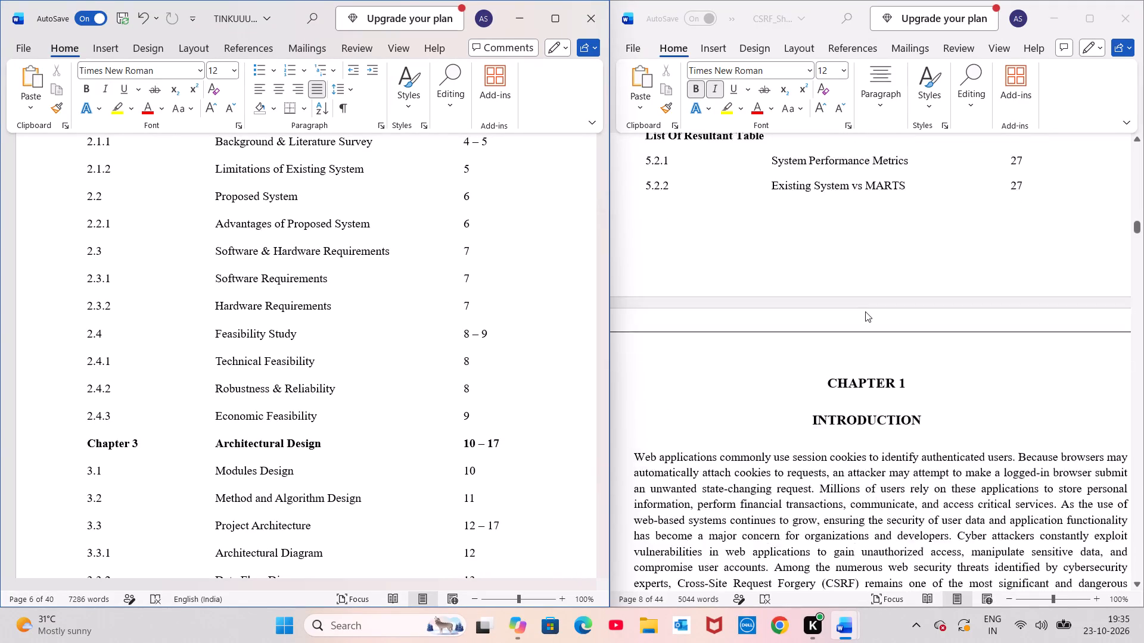
scroll(865, 311, down, 6)
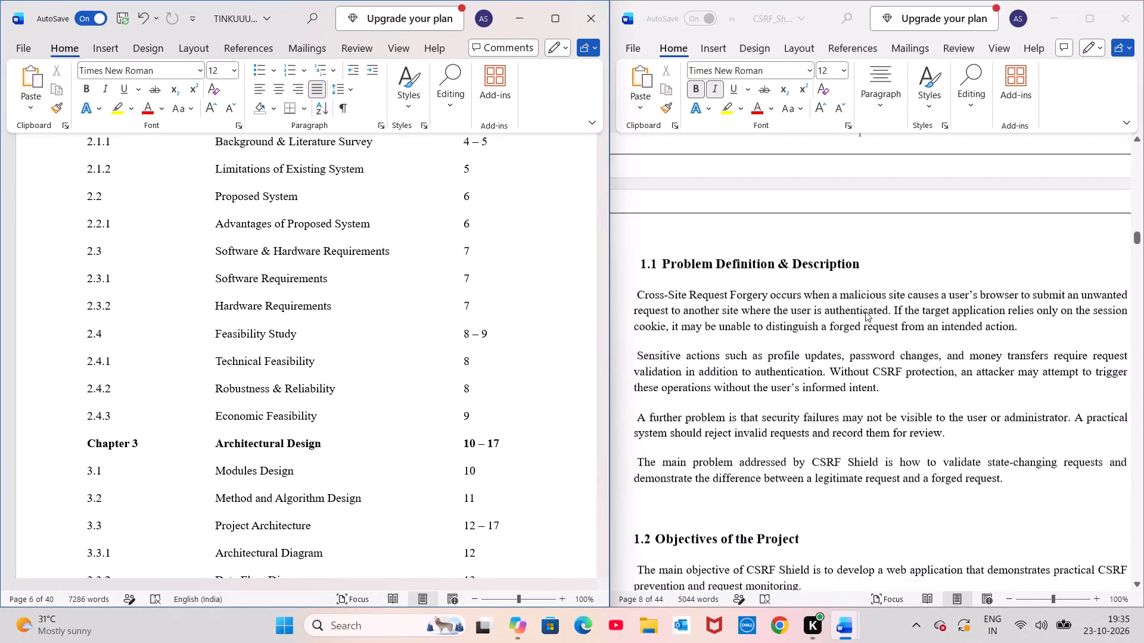
scroll(865, 311, down, 8)
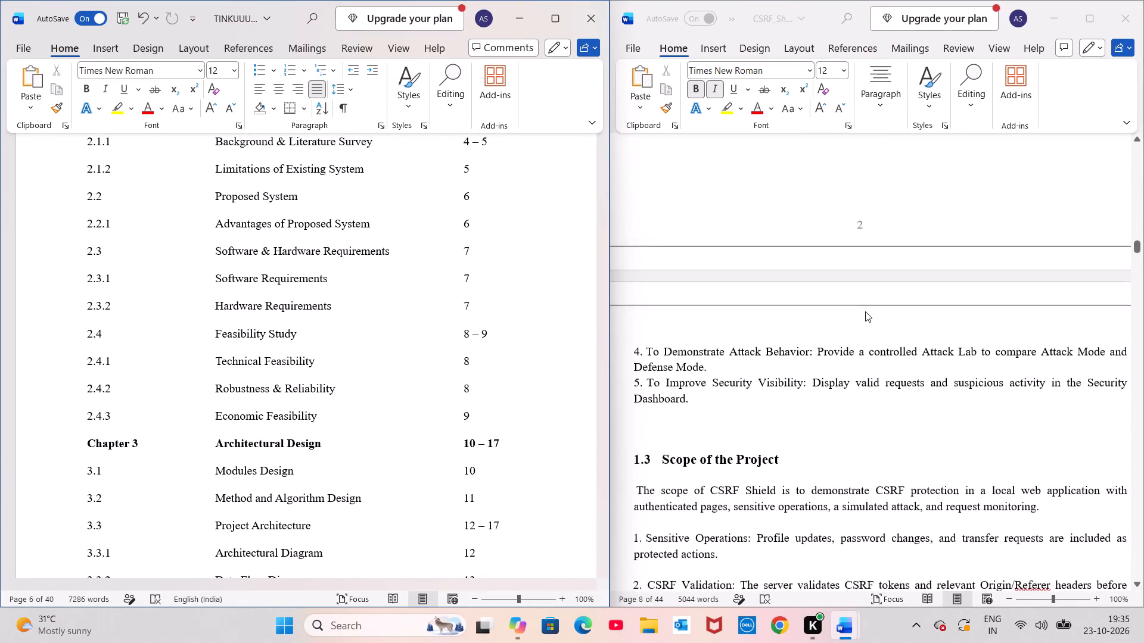
scroll(865, 311, down, 7)
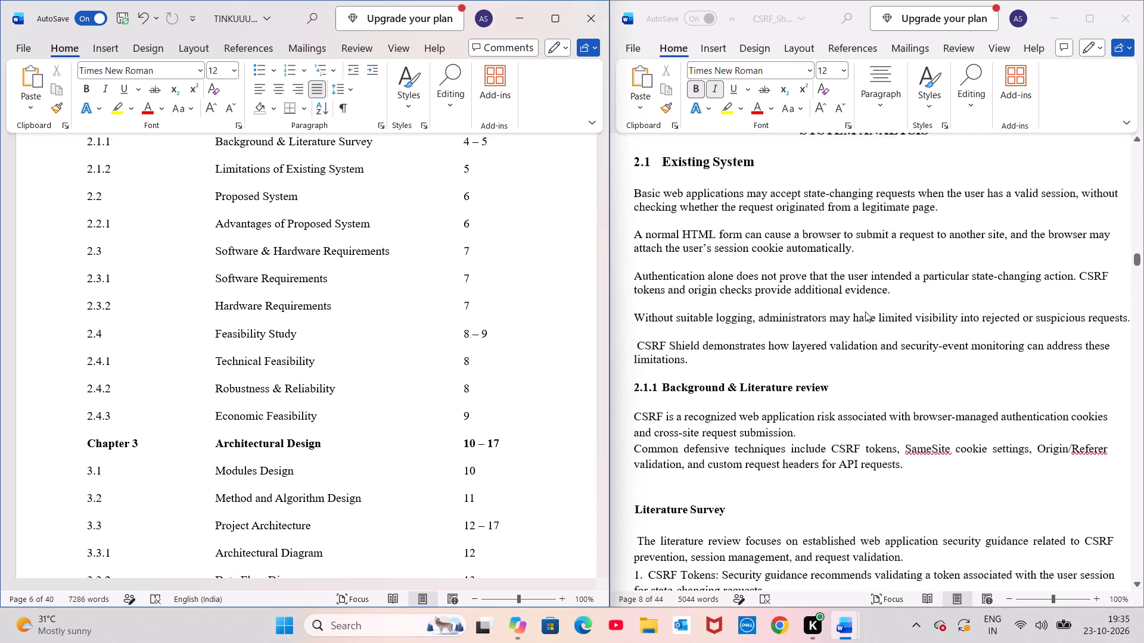
scroll(865, 311, down, 13)
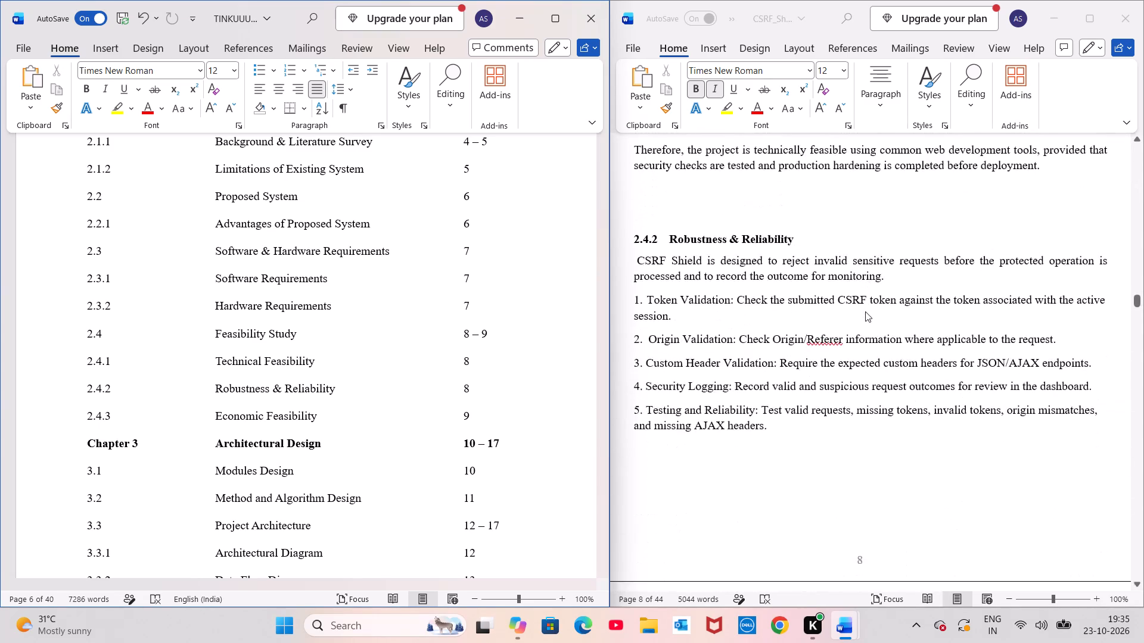
scroll(865, 311, down, 15)
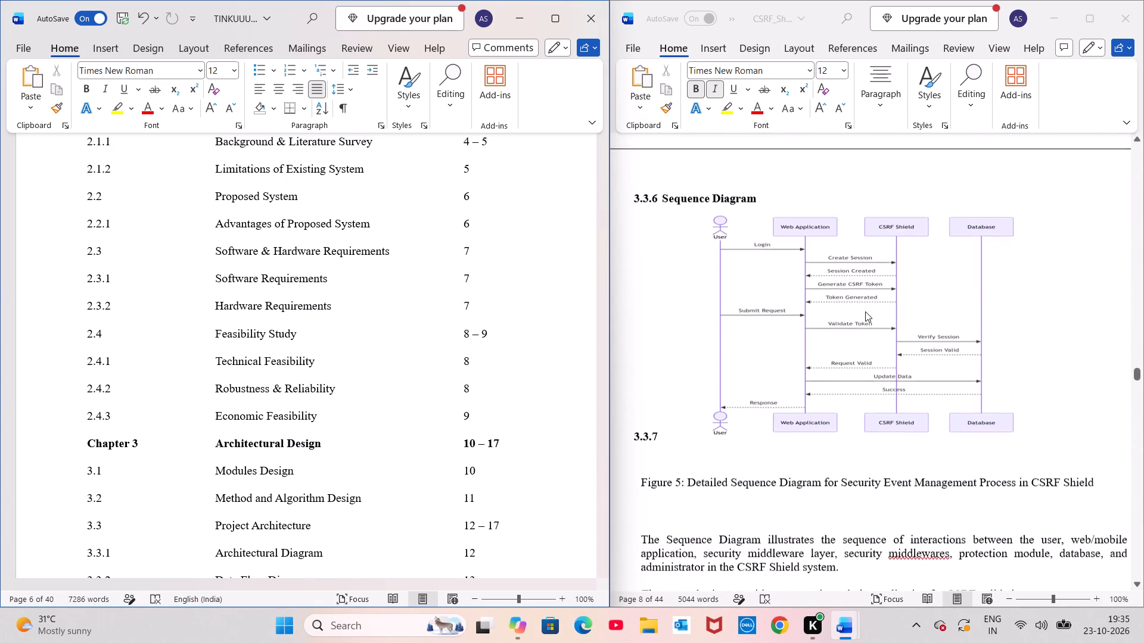
scroll(865, 311, down, 3)
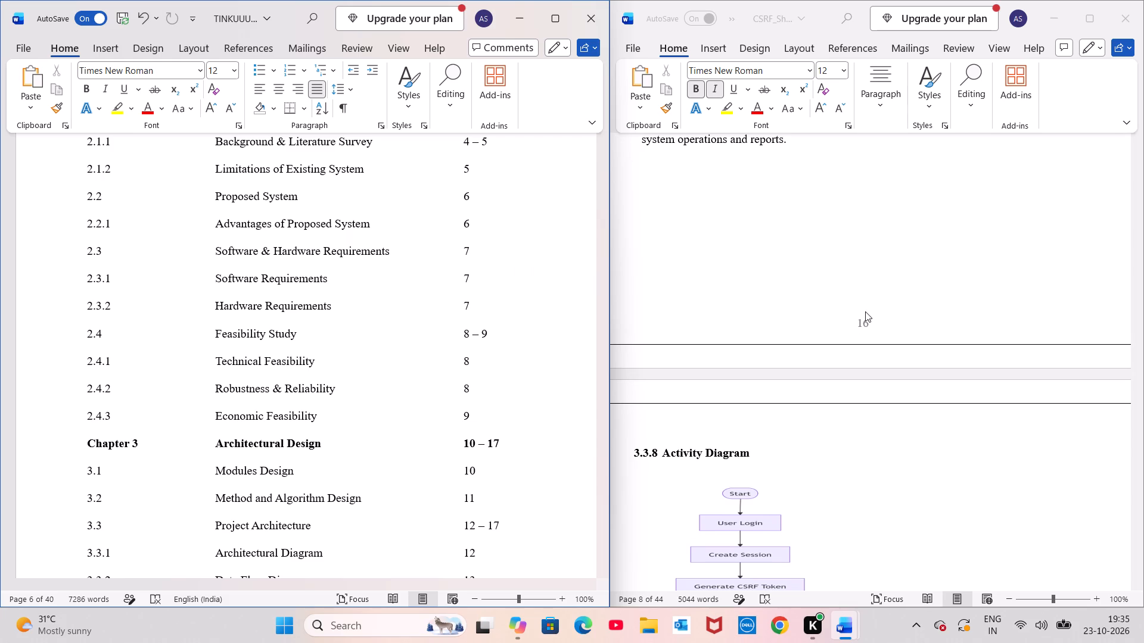
scroll(865, 311, down, 6)
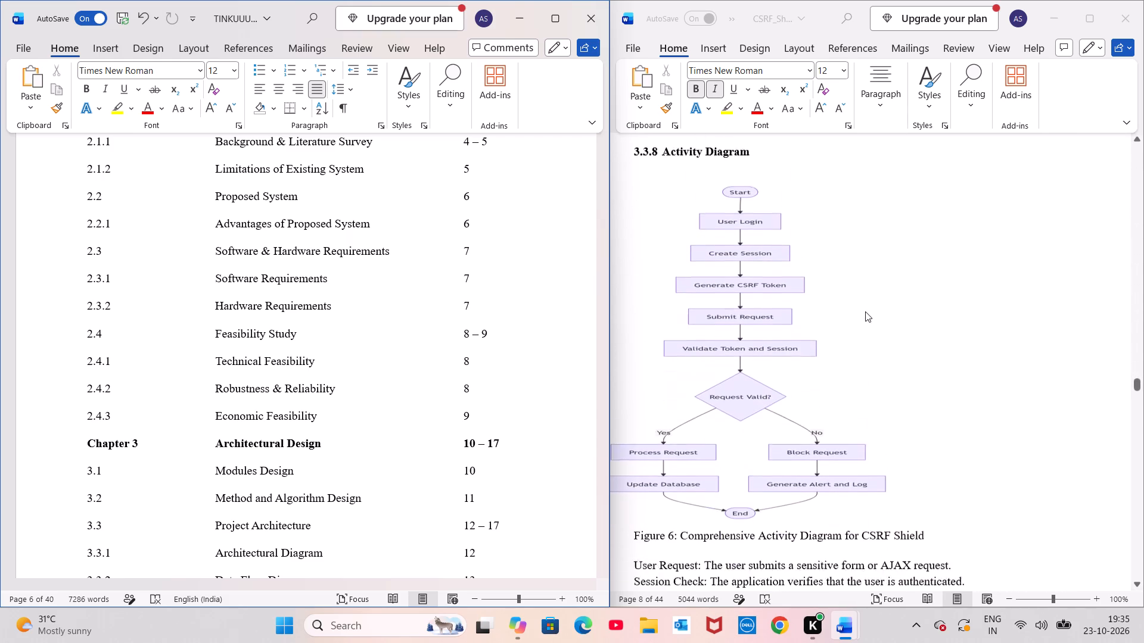
scroll(865, 311, down, 8)
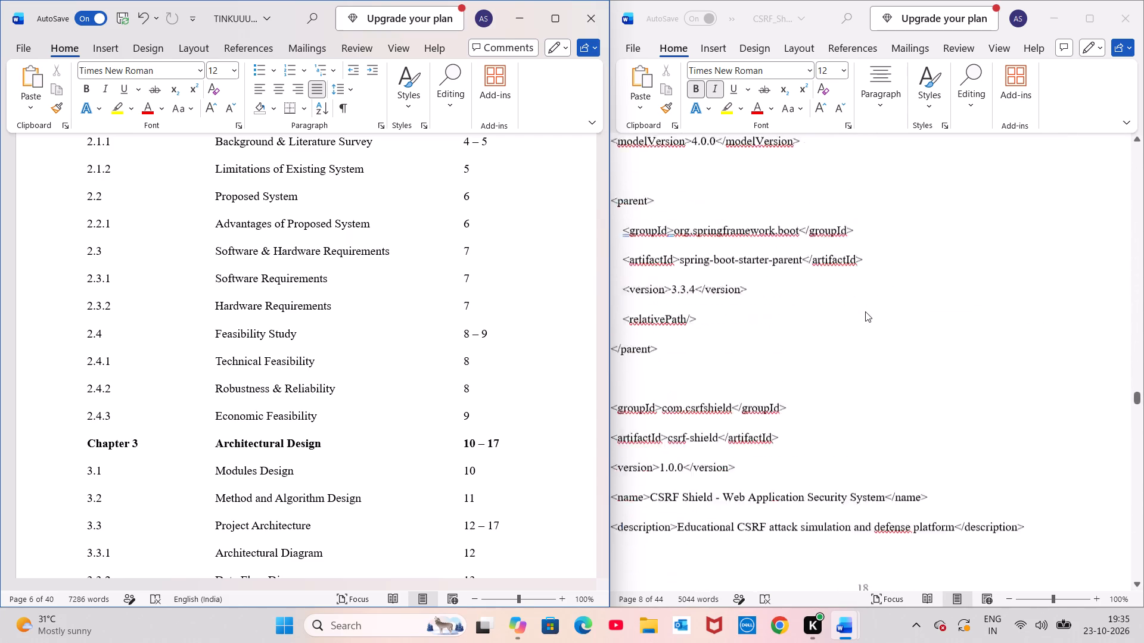
scroll(865, 311, down, 5)
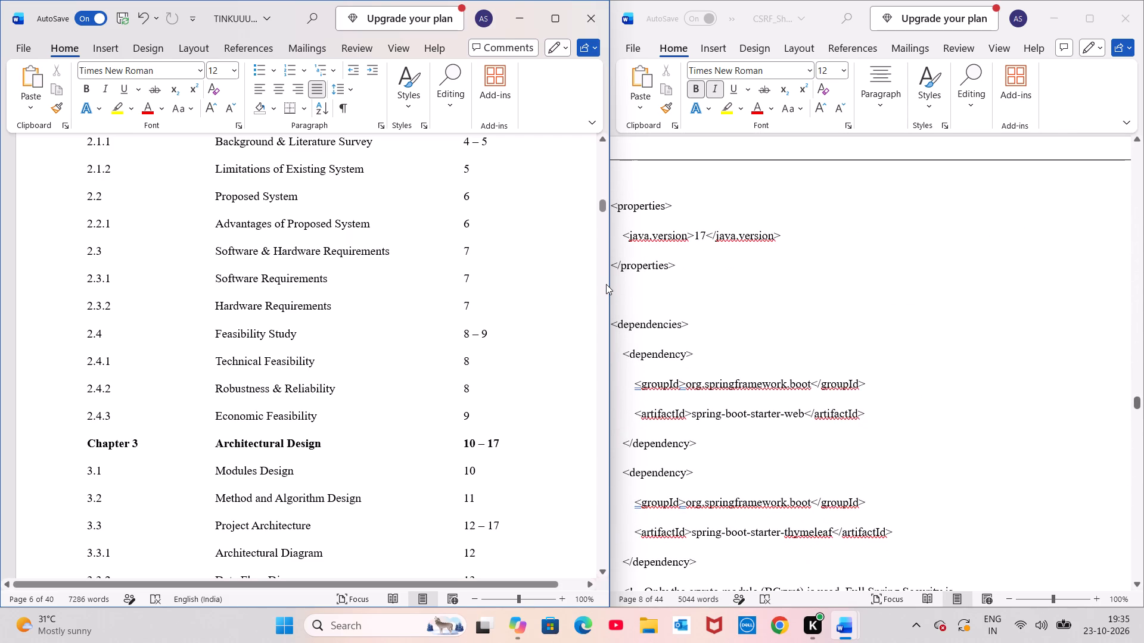
Review the TINKUUU DOCCCC report's remaining MARTS chapters, from the problem definition through to the 3.3.6 Activity Diagram.
scroll(491, 273, down, 10)
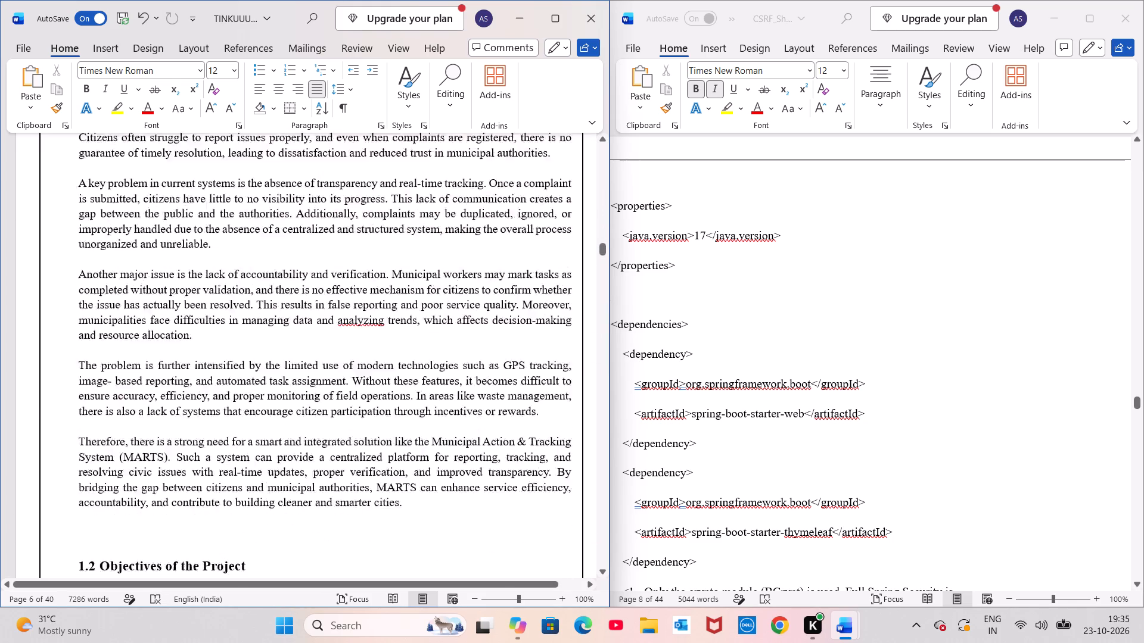
scroll(491, 273, down, 5)
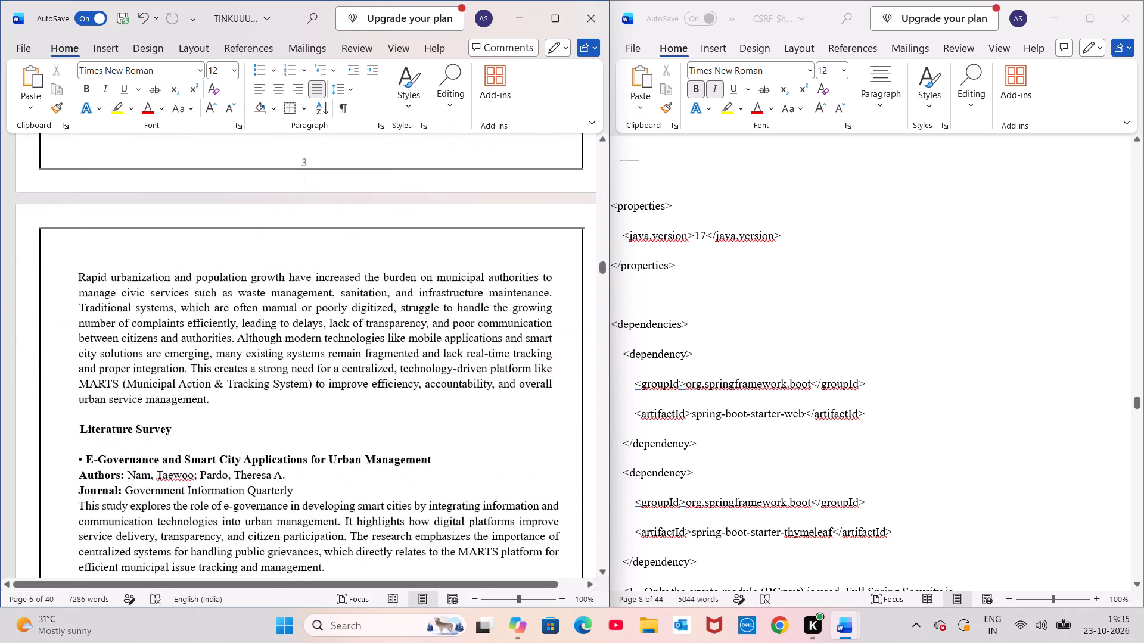
scroll(491, 273, down, 3)
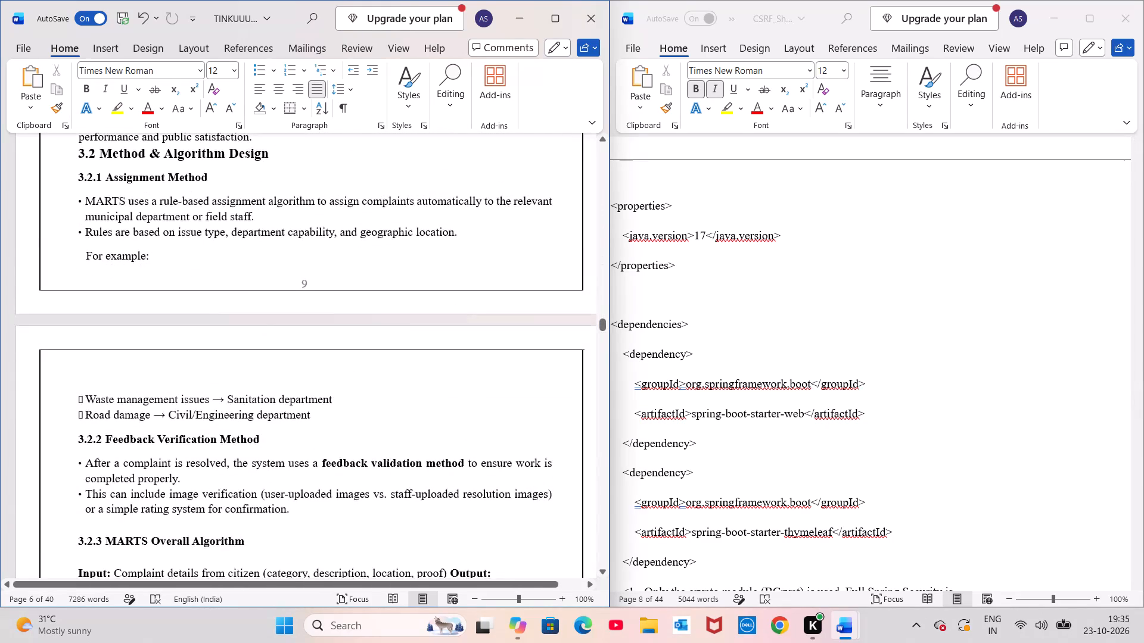
scroll(491, 273, down, 4)
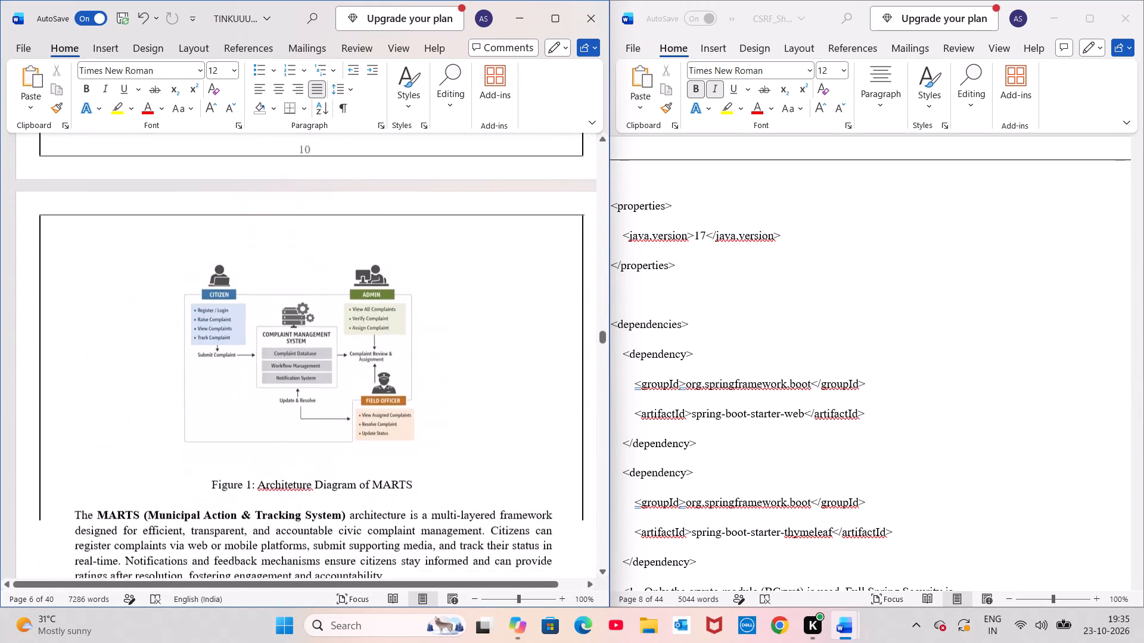
scroll(491, 273, down, 6)
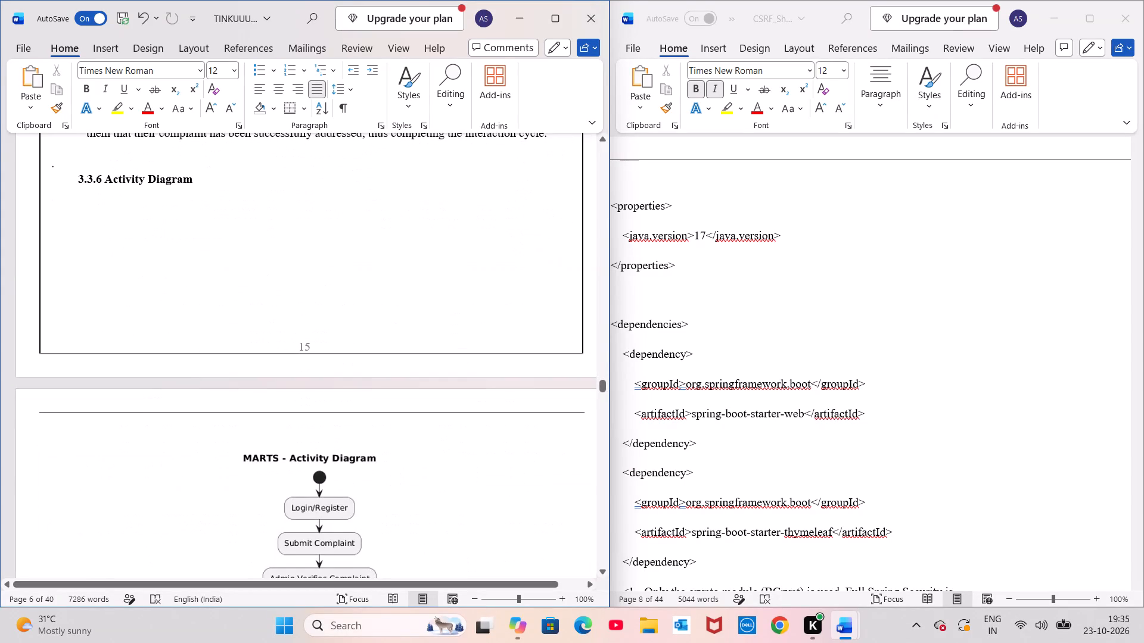
Return to the TINKUUU DOCCCC report's table of contents and view its Chapter 4 and Chapter 5 entries.
scroll(491, 273, up, 17)
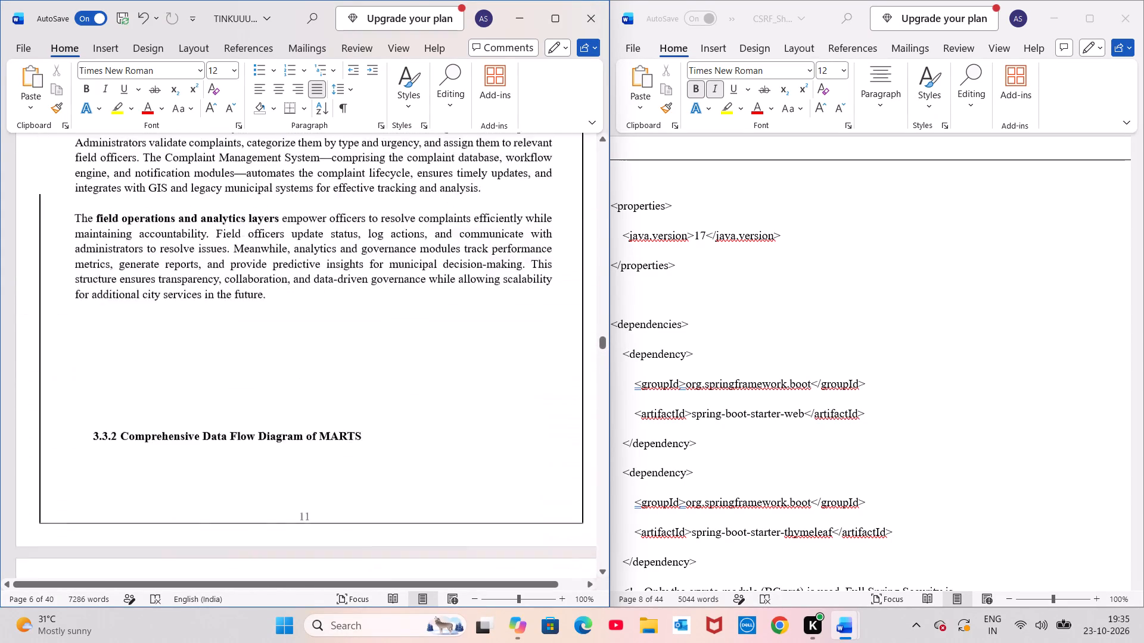
scroll(491, 273, up, 12)
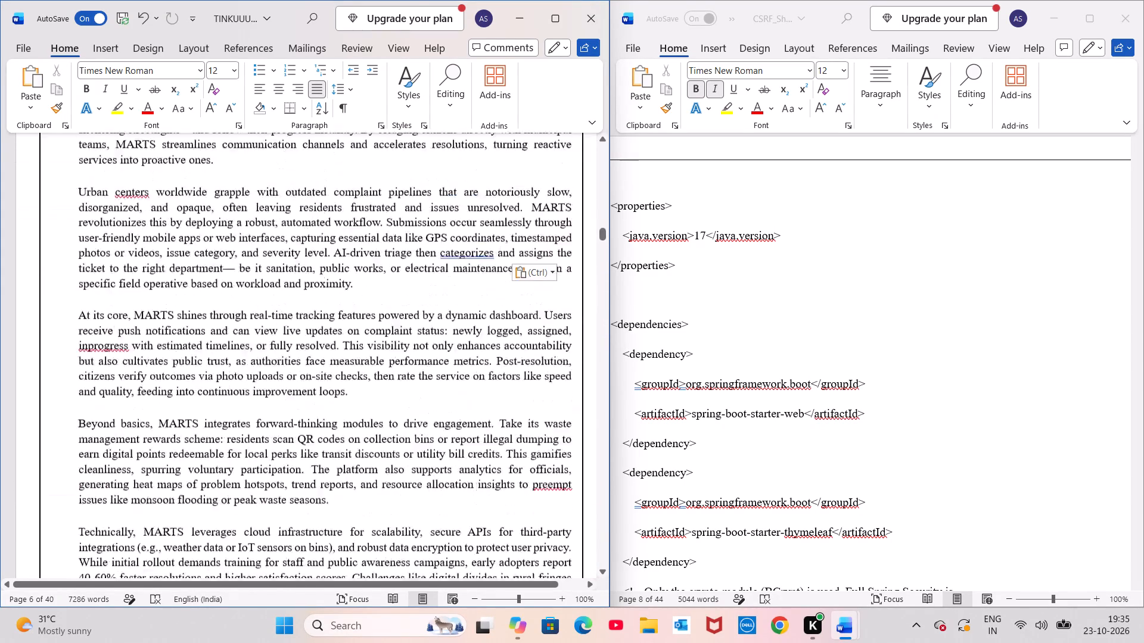
scroll(491, 273, up, 5)
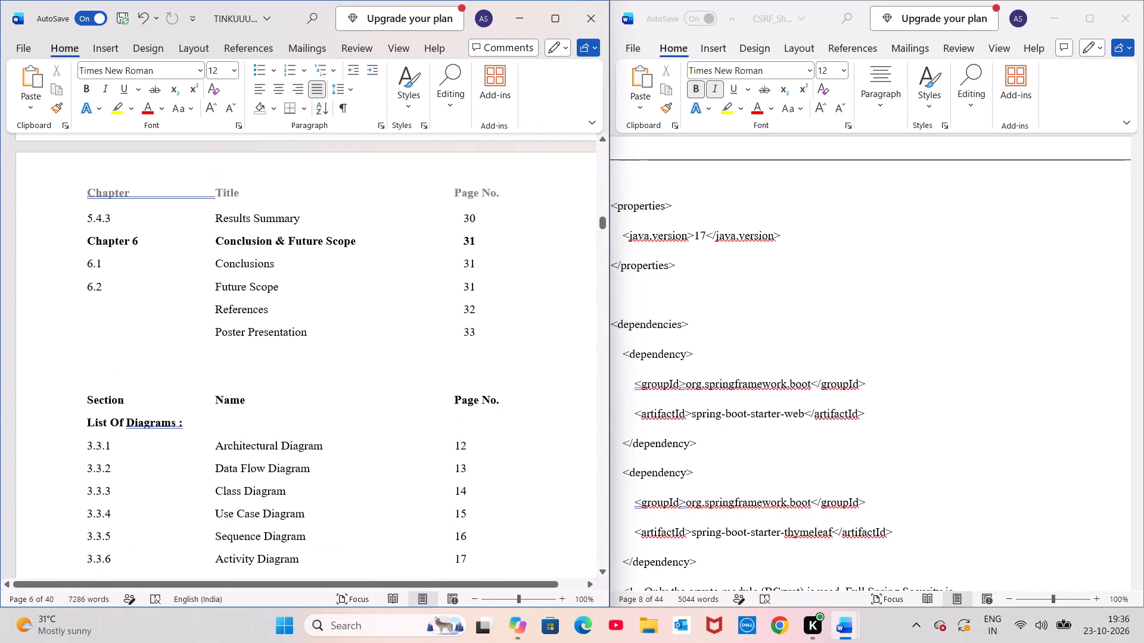
scroll(491, 273, up, 2)
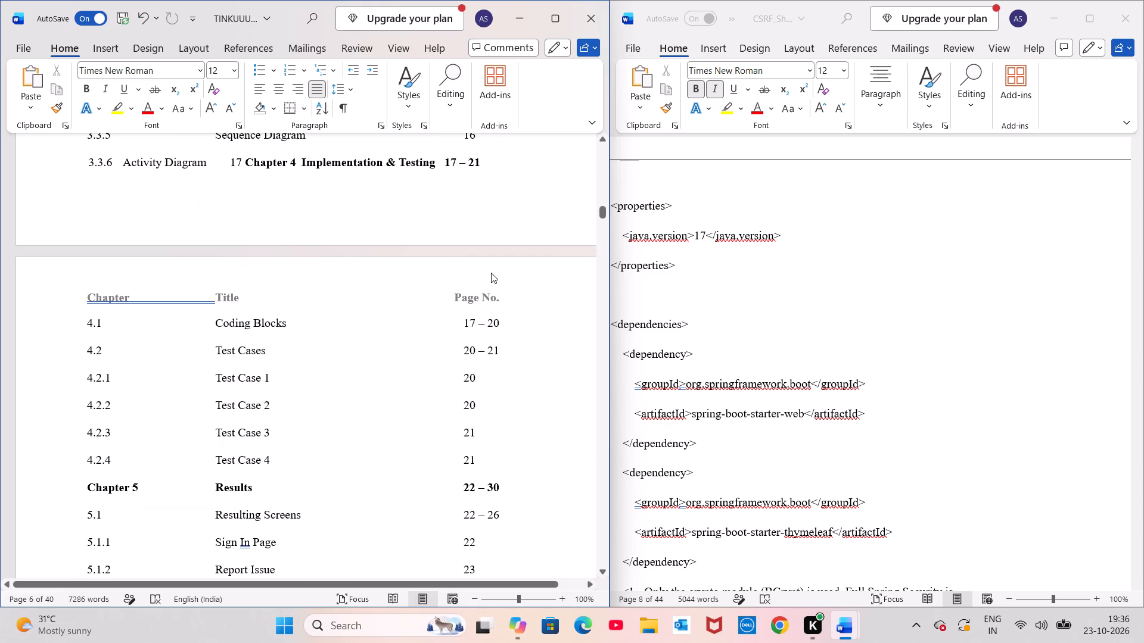